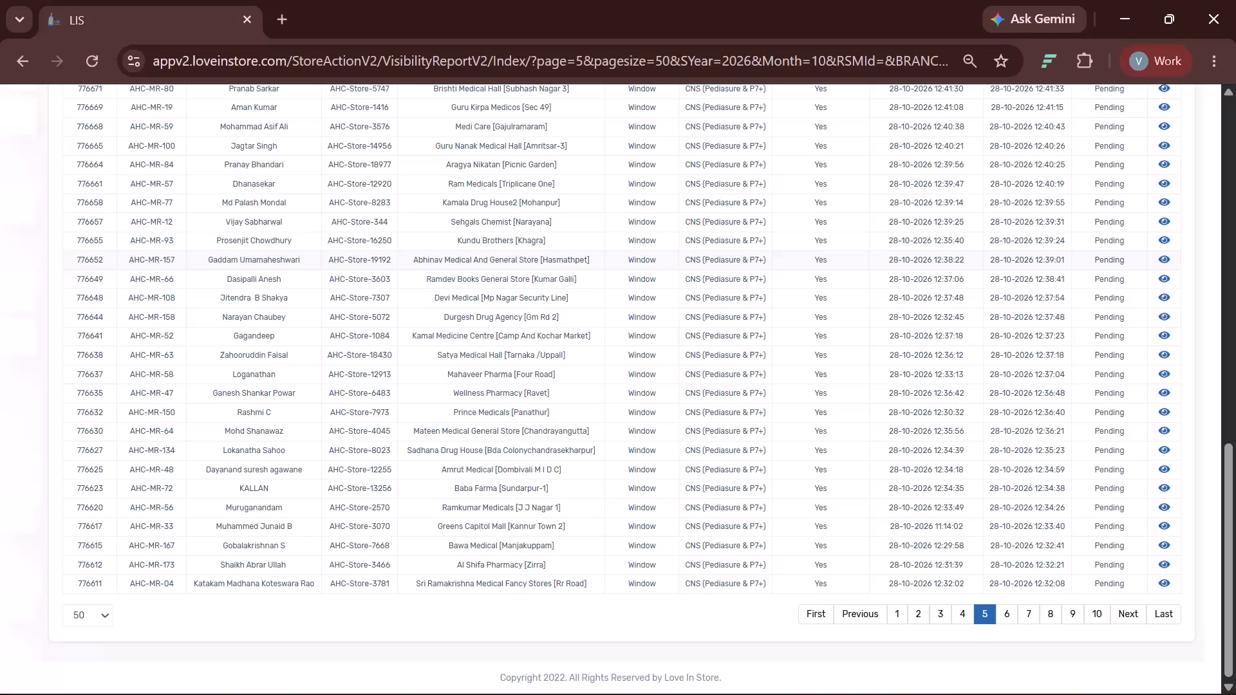
# Reload page 5 of the Visibility list to refresh its pending visits.
pyautogui.hotkey('ctrl', 'e')
pyautogui.click(769, 412)
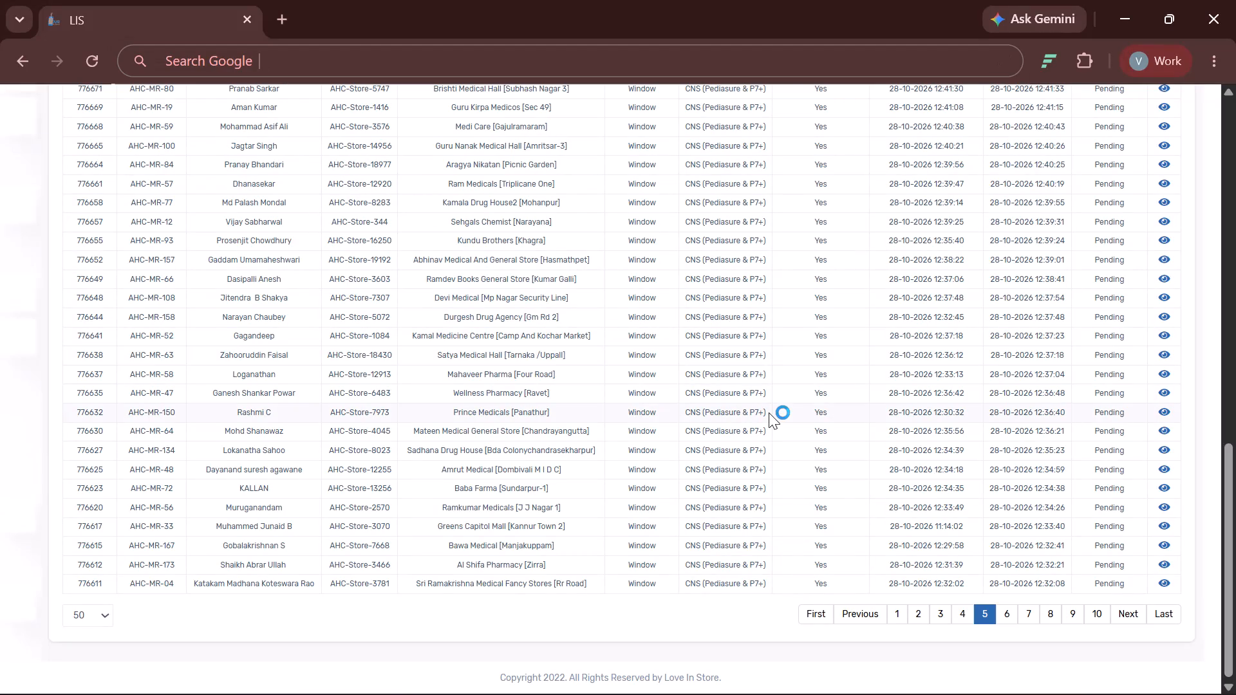
pyautogui.hotkey('ctrl', 'r')
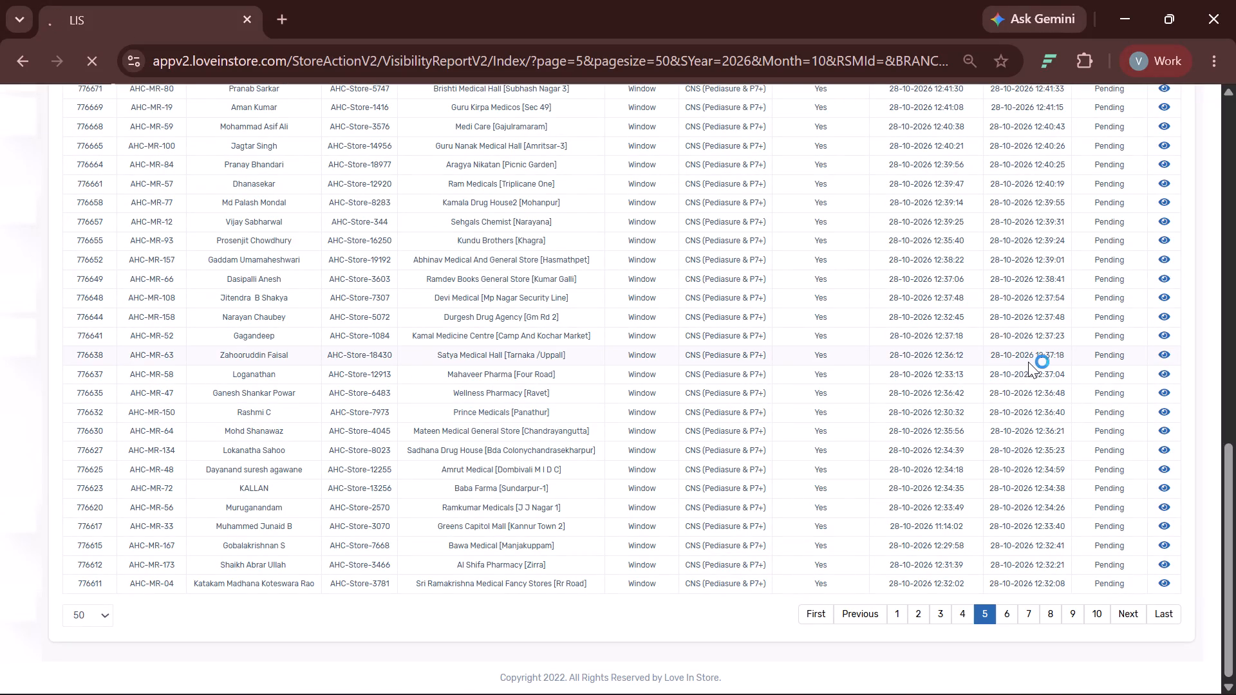
pyautogui.scroll(-1, 994, 369)
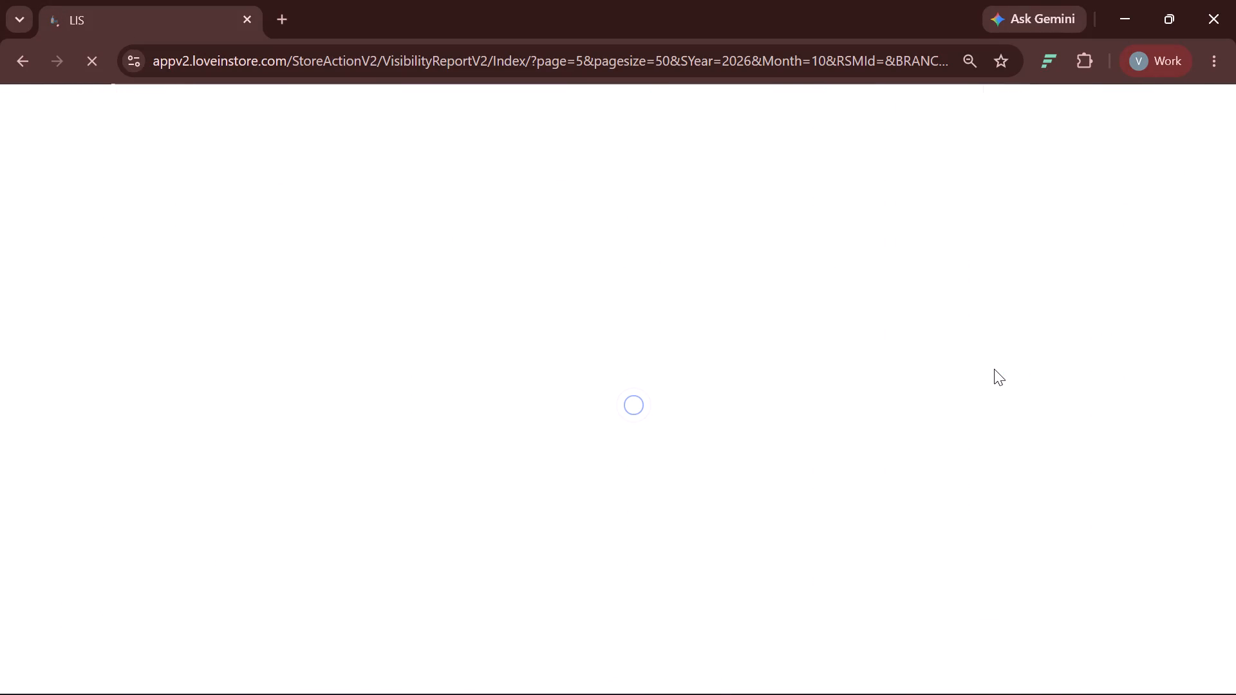
pyautogui.scroll(4, 994, 369)
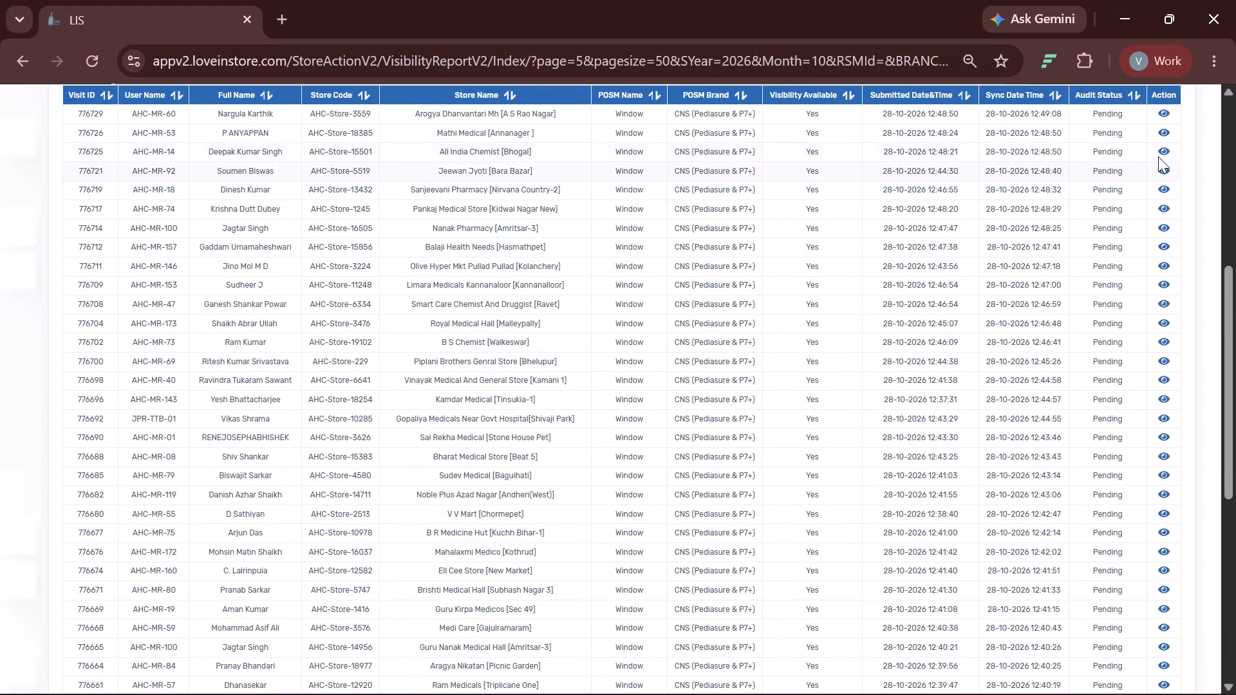
# Open the detail view of each of the first ten visits on page 5, from visit 776729 through 776709.
pyautogui.keyDown('ctrl'); pyautogui.click(1165, 113); pyautogui.keyUp('ctrl')
pyautogui.keyDown('ctrl'); pyautogui.click(1165, 134); pyautogui.keyUp('ctrl')
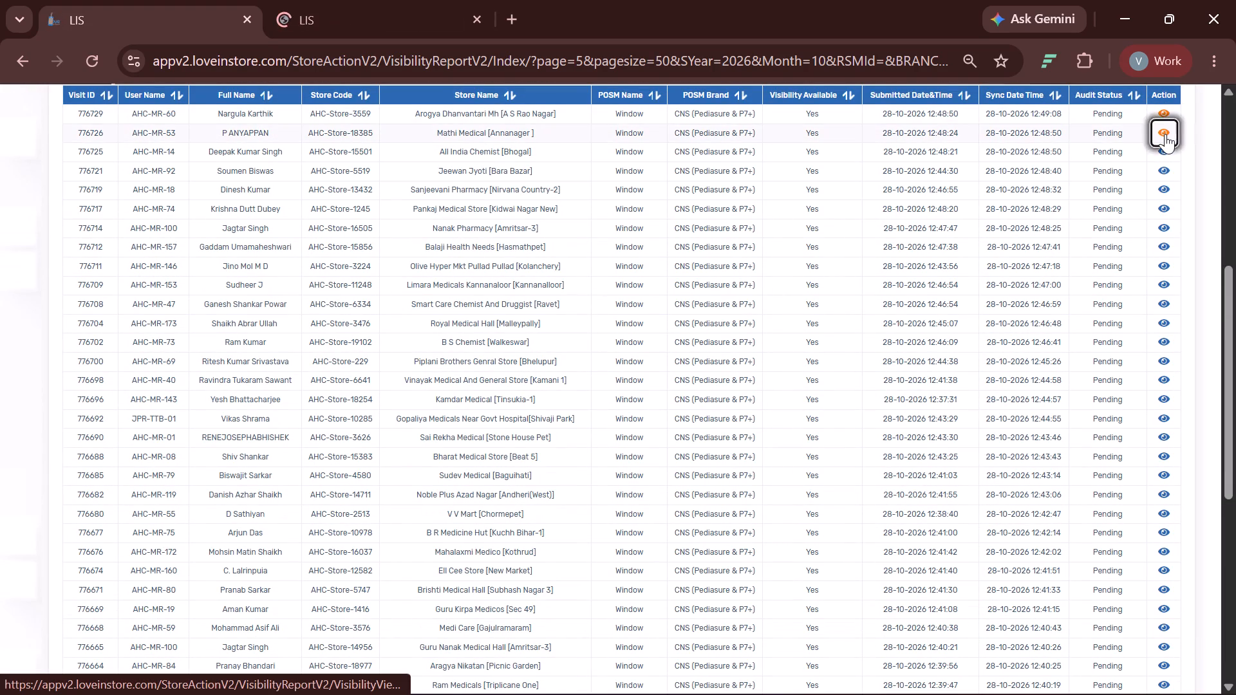
pyautogui.keyDown('ctrl'); pyautogui.click(1163, 153); pyautogui.keyUp('ctrl')
pyautogui.keyDown('ctrl'); pyautogui.click(1165, 169); pyautogui.keyUp('ctrl')
pyautogui.keyDown('ctrl'); pyautogui.click(1166, 190); pyautogui.keyUp('ctrl')
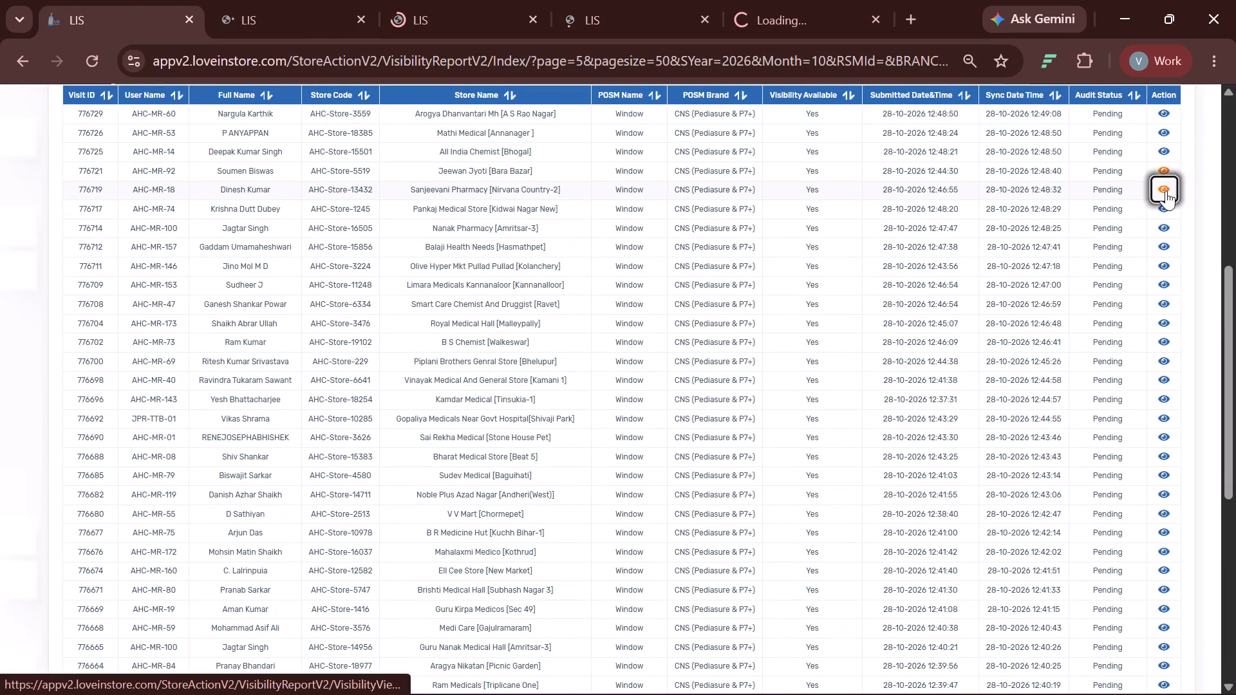
pyautogui.keyDown('ctrl'); pyautogui.click(1166, 205); pyautogui.keyUp('ctrl')
pyautogui.keyDown('ctrl'); pyautogui.click(1166, 227); pyautogui.keyUp('ctrl')
pyautogui.keyDown('ctrl'); pyautogui.click(1164, 248); pyautogui.keyUp('ctrl')
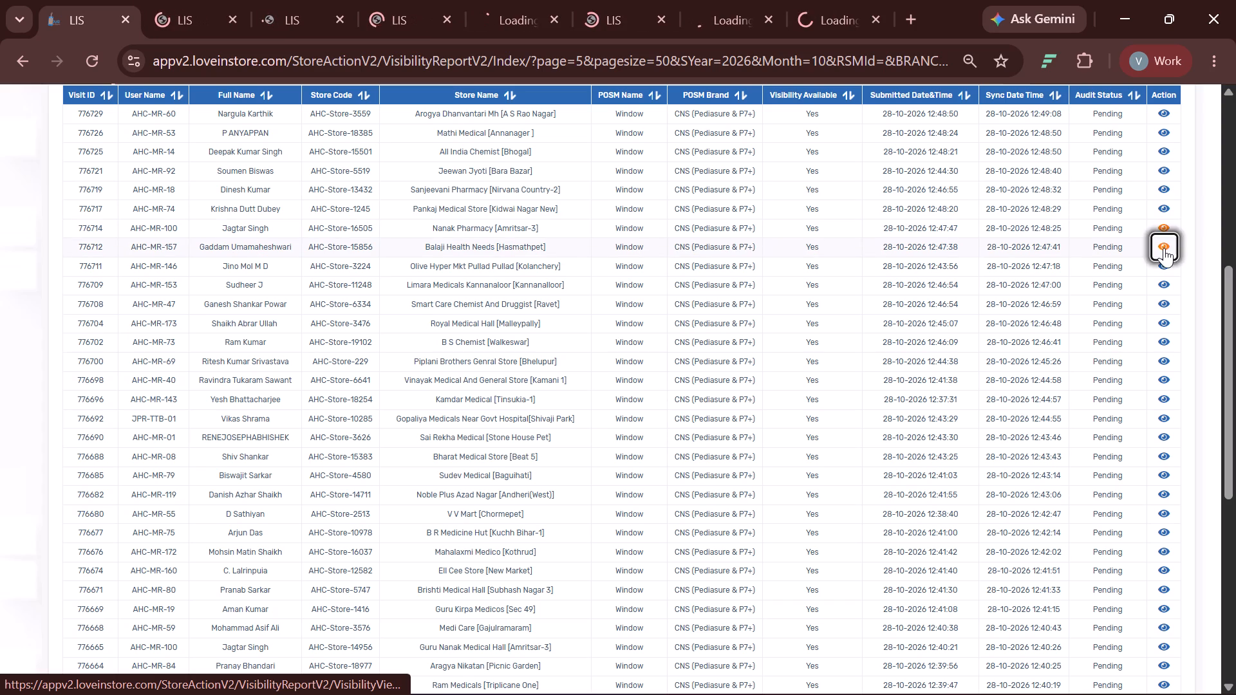
pyautogui.keyDown('ctrl'); pyautogui.click(1165, 270); pyautogui.keyUp('ctrl')
pyautogui.keyDown('ctrl'); pyautogui.click(1165, 286); pyautogui.keyUp('ctrl')
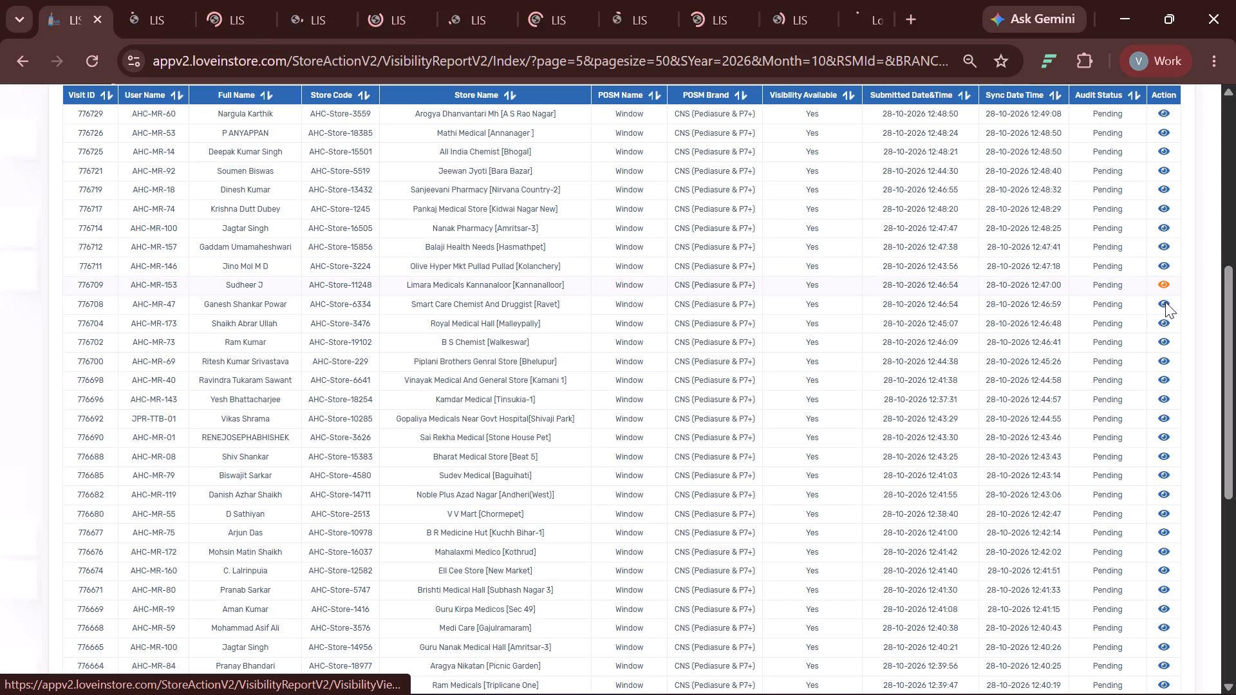
# Open the detail view of each following visit in the list, from visit 776708 through 776685.
pyautogui.keyDown('ctrl'); pyautogui.click(1165, 302); pyautogui.keyUp('ctrl')
pyautogui.keyDown('ctrl'); pyautogui.click(1165, 320); pyautogui.keyUp('ctrl')
pyautogui.keyDown('ctrl'); pyautogui.click(1165, 337); pyautogui.keyUp('ctrl')
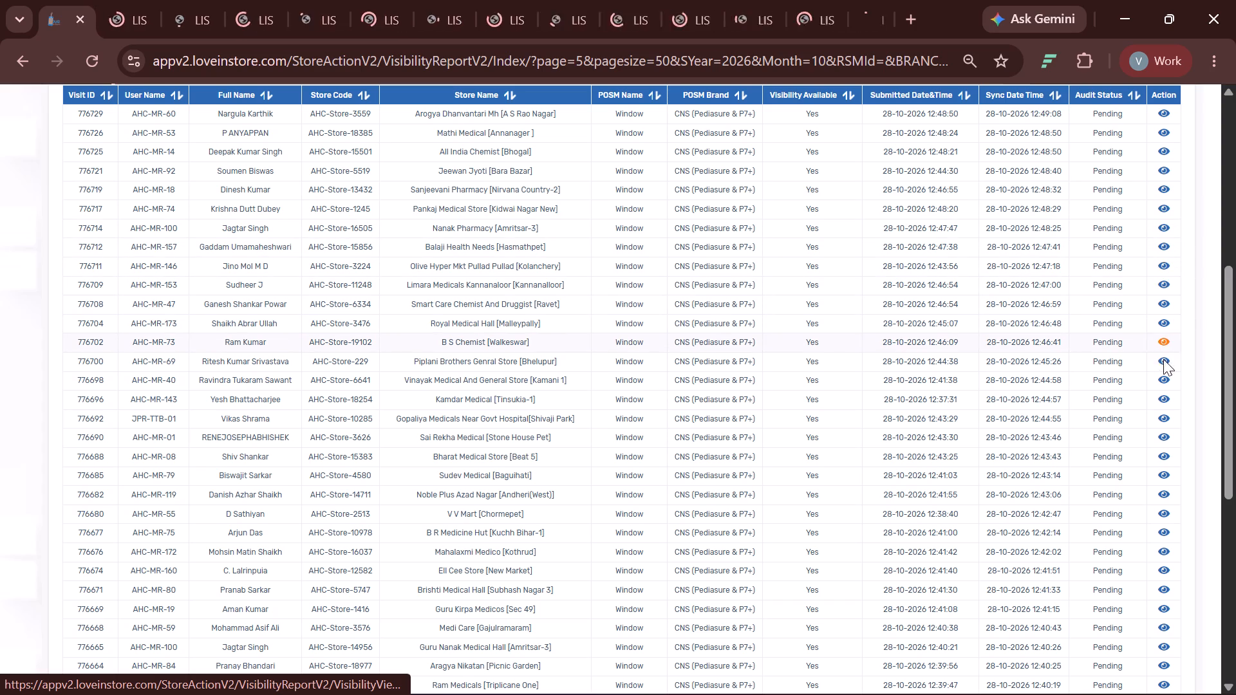
pyautogui.keyDown('ctrl'); pyautogui.click(1163, 359); pyautogui.keyUp('ctrl')
pyautogui.keyDown('ctrl'); pyautogui.click(1165, 381); pyautogui.keyUp('ctrl')
pyautogui.keyDown('ctrl'); pyautogui.click(1162, 403); pyautogui.keyUp('ctrl')
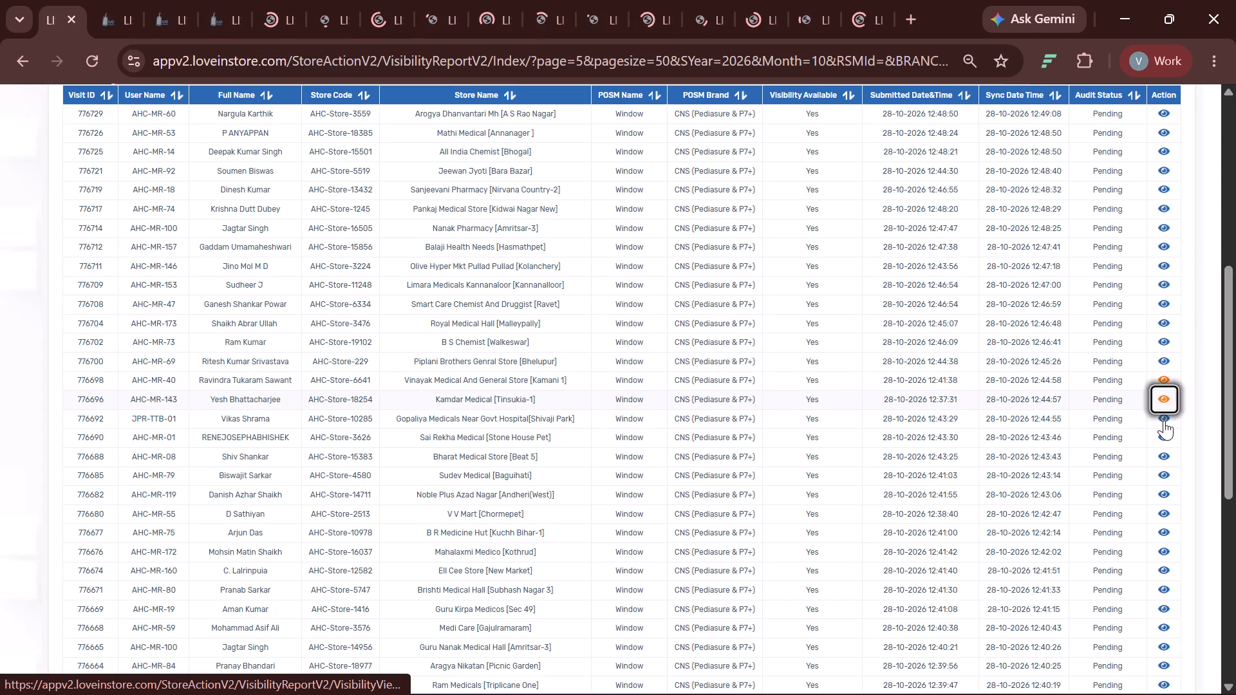
pyautogui.keyDown('ctrl'); pyautogui.click(1164, 420); pyautogui.keyUp('ctrl')
pyautogui.keyDown('ctrl'); pyautogui.click(1166, 436); pyautogui.keyUp('ctrl')
pyautogui.keyDown('ctrl'); pyautogui.click(1163, 455); pyautogui.keyUp('ctrl')
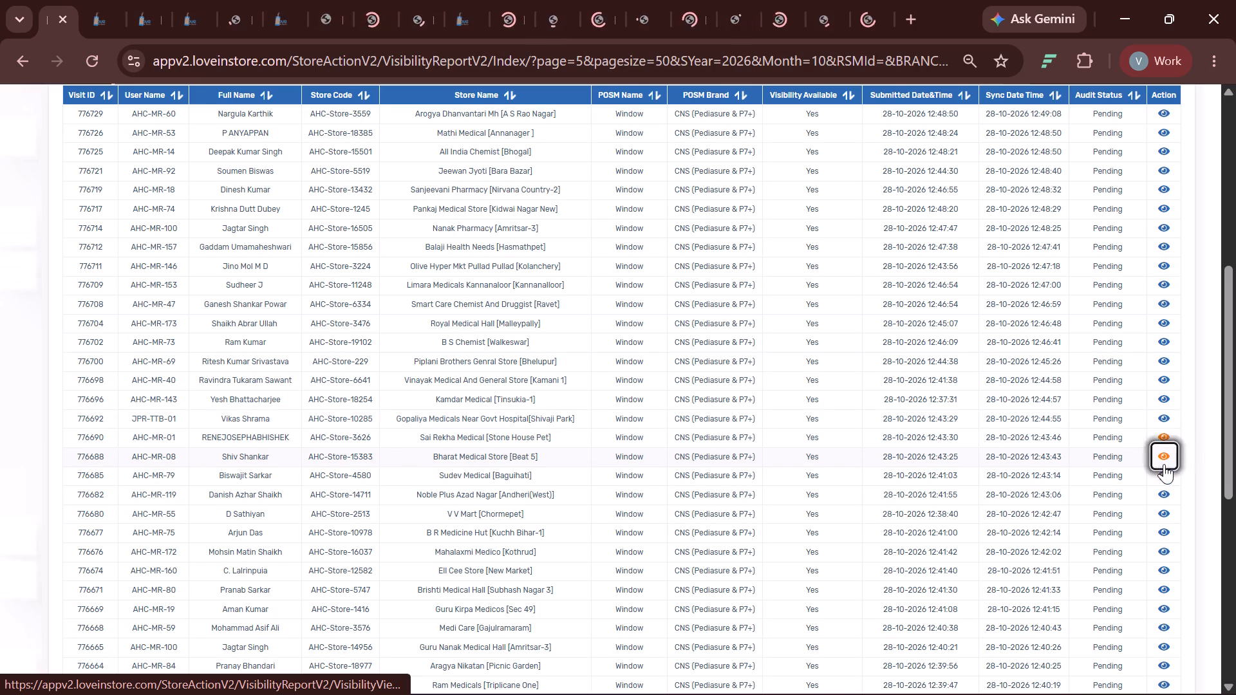
pyautogui.keyDown('ctrl'); pyautogui.click(1166, 471); pyautogui.keyUp('ctrl')
# Open the detail view of each visit from 776682 through 776661.
pyautogui.keyDown('ctrl'); pyautogui.click(1166, 496); pyautogui.keyUp('ctrl')
pyautogui.keyDown('ctrl'); pyautogui.click(1166, 516); pyautogui.keyUp('ctrl')
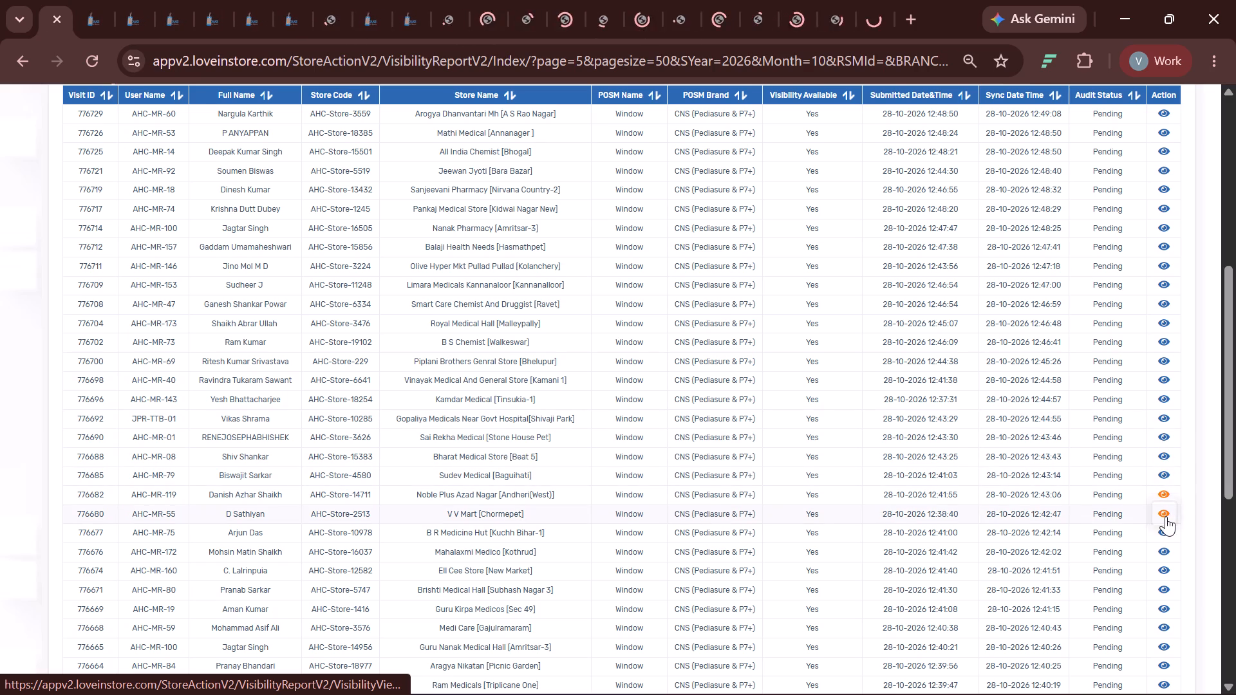
pyautogui.keyDown('ctrl'); pyautogui.click(1165, 533); pyautogui.keyUp('ctrl')
pyautogui.keyDown('ctrl'); pyautogui.click(1164, 555); pyautogui.keyUp('ctrl')
pyautogui.keyDown('ctrl'); pyautogui.click(1163, 573); pyautogui.keyUp('ctrl')
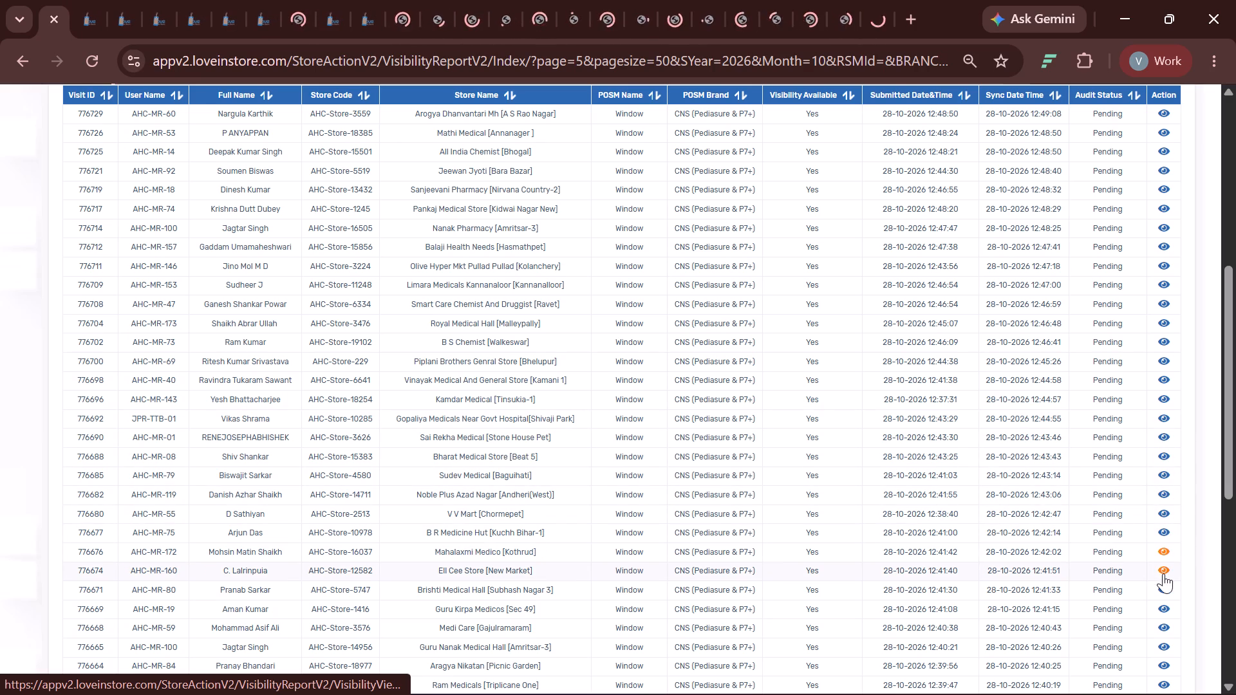
pyautogui.keyDown('ctrl'); pyautogui.click(1163, 591); pyautogui.keyUp('ctrl')
pyautogui.keyDown('ctrl'); pyautogui.click(1163, 606); pyautogui.keyUp('ctrl')
pyautogui.keyDown('ctrl'); pyautogui.click(1165, 622); pyautogui.keyUp('ctrl')
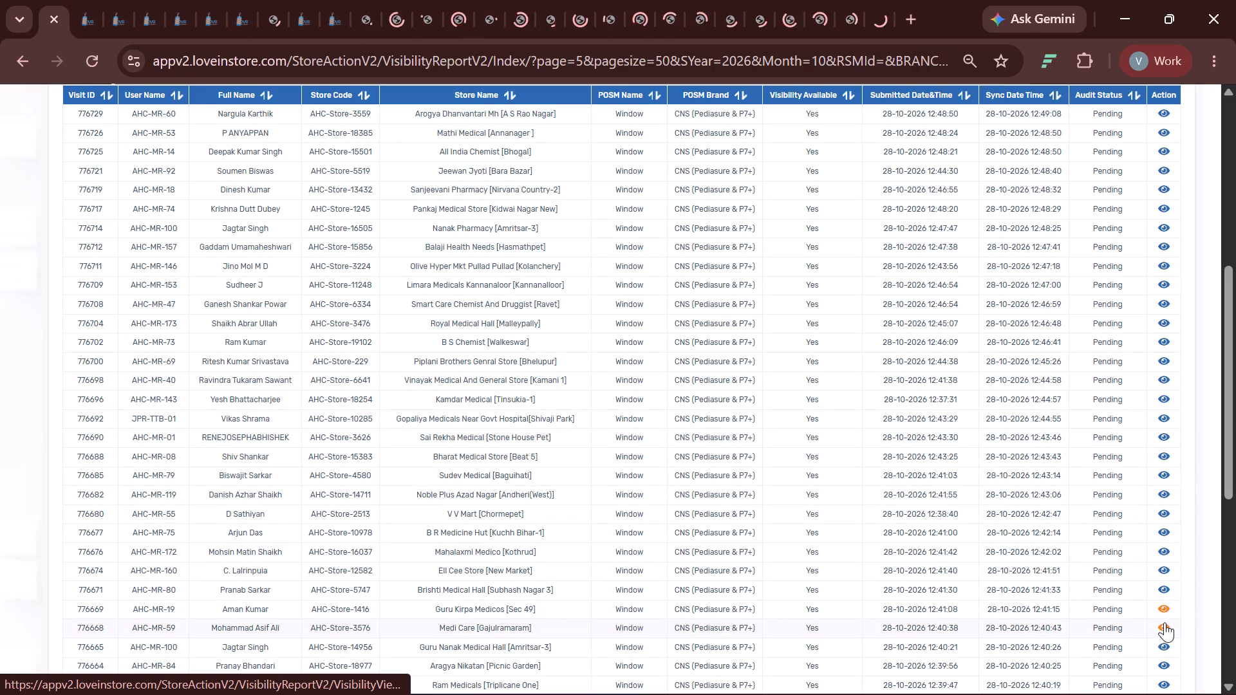
pyautogui.keyDown('ctrl'); pyautogui.click(1165, 642); pyautogui.keyUp('ctrl')
pyautogui.keyDown('ctrl'); pyautogui.click(1165, 665); pyautogui.keyUp('ctrl')
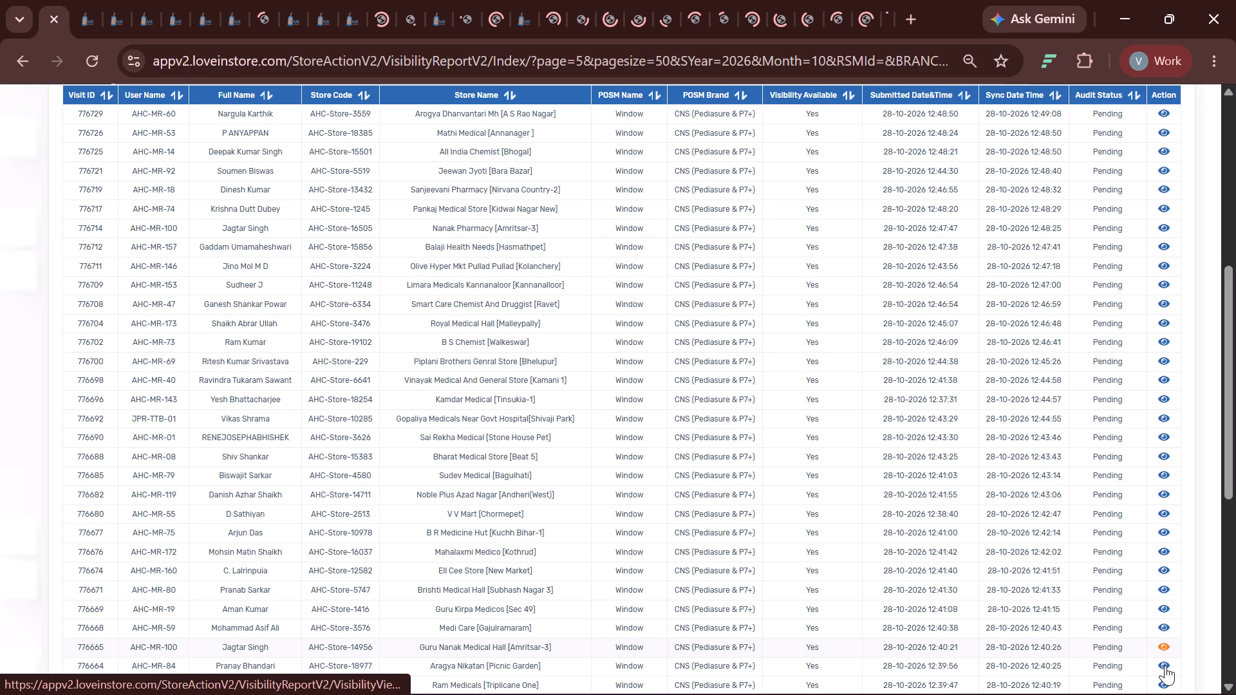
pyautogui.keyDown('ctrl'); pyautogui.click(1161, 680); pyautogui.keyUp('ctrl')
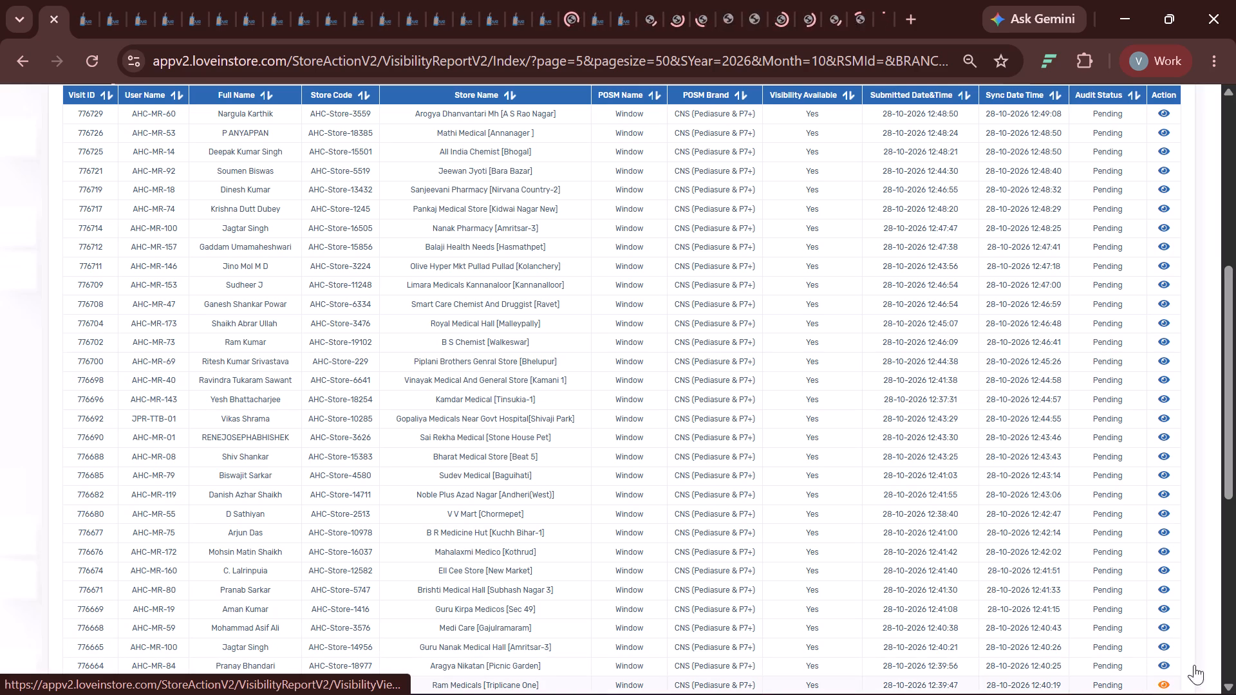
# Open the detail view of each visit further down page 5, from visit 776658 through 776638.
pyautogui.scroll(-5, 1176, 611)
pyautogui.keyDown('ctrl'); pyautogui.click(1163, 242); pyautogui.keyUp('ctrl')
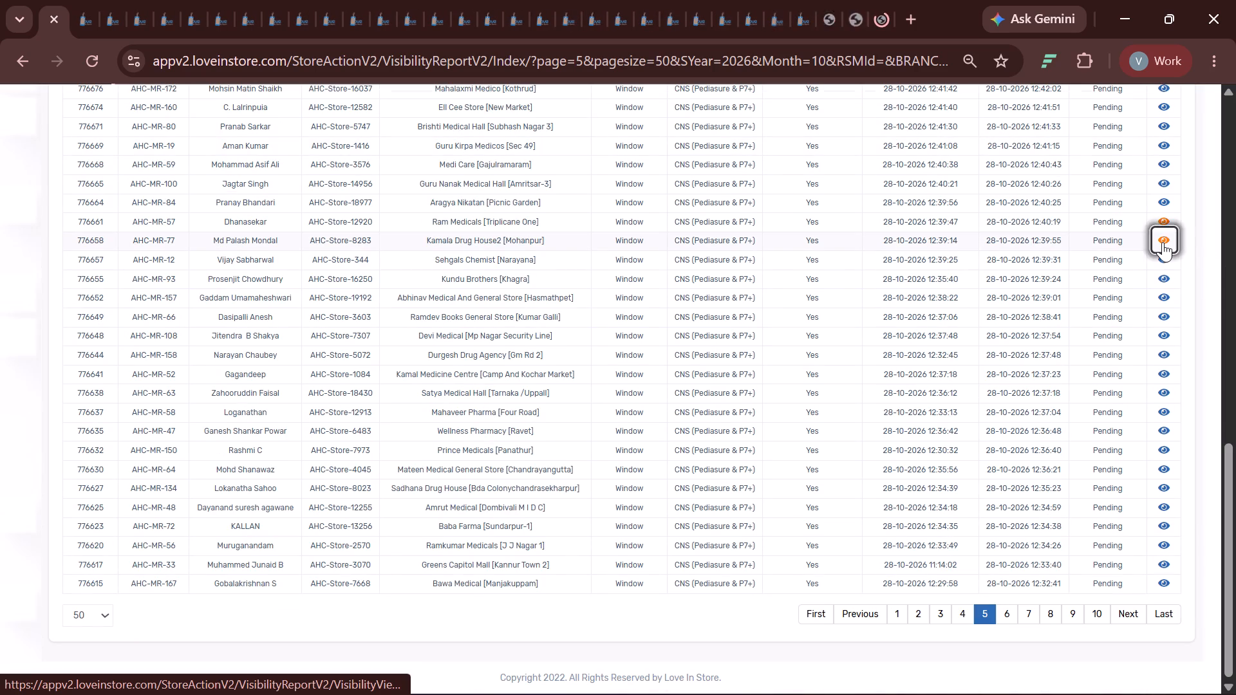
pyautogui.keyDown('ctrl'); pyautogui.click(1165, 255); pyautogui.keyUp('ctrl')
pyautogui.keyDown('ctrl'); pyautogui.click(1166, 270); pyautogui.keyUp('ctrl')
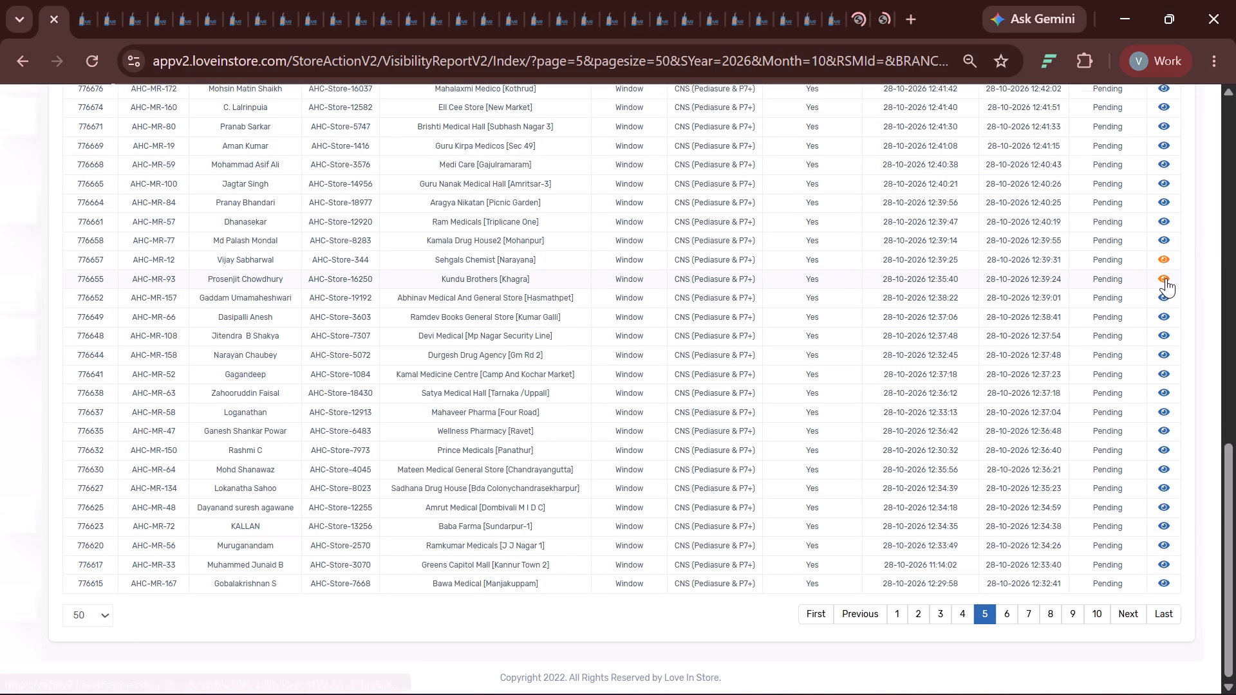
pyautogui.keyDown('ctrl'); pyautogui.click(1166, 278); pyautogui.keyUp('ctrl')
pyautogui.keyDown('ctrl'); pyautogui.click(1166, 299); pyautogui.keyUp('ctrl')
pyautogui.keyDown('ctrl'); pyautogui.click(1166, 316); pyautogui.keyUp('ctrl')
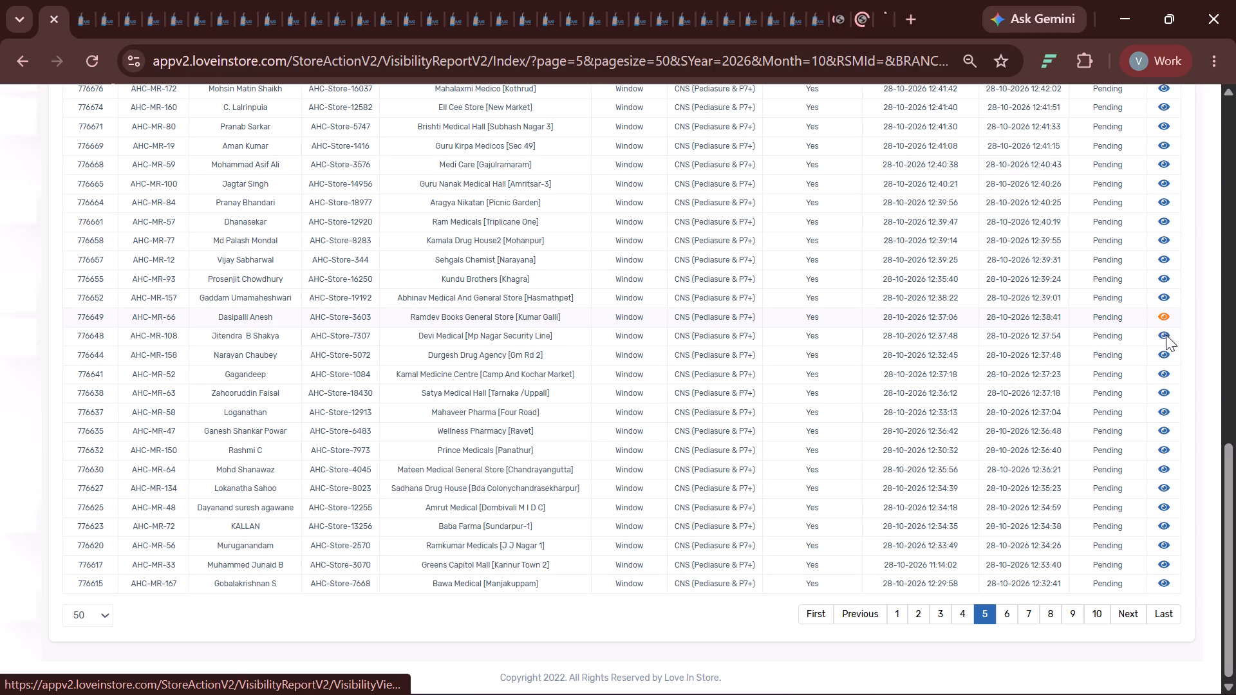
pyautogui.keyDown('ctrl'); pyautogui.click(1166, 335); pyautogui.keyUp('ctrl')
pyautogui.keyDown('ctrl'); pyautogui.click(1165, 349); pyautogui.keyUp('ctrl')
pyautogui.keyDown('ctrl'); pyautogui.click(1165, 371); pyautogui.keyUp('ctrl')
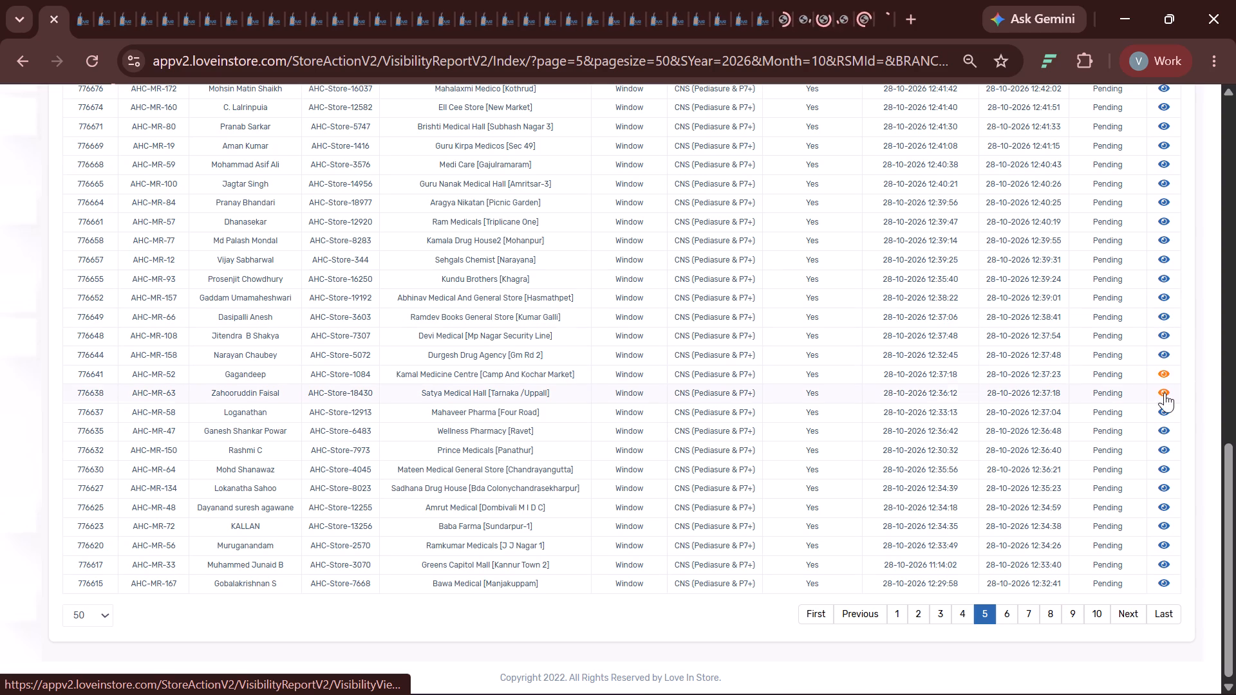
pyautogui.keyDown('ctrl'); pyautogui.click(1165, 393); pyautogui.keyUp('ctrl')
# Open the detail view of each remaining visit on page 5, from visit 776637 through 776615.
pyautogui.keyDown('ctrl'); pyautogui.click(1165, 411); pyautogui.keyUp('ctrl')
pyautogui.keyDown('ctrl'); pyautogui.click(1165, 431); pyautogui.keyUp('ctrl')
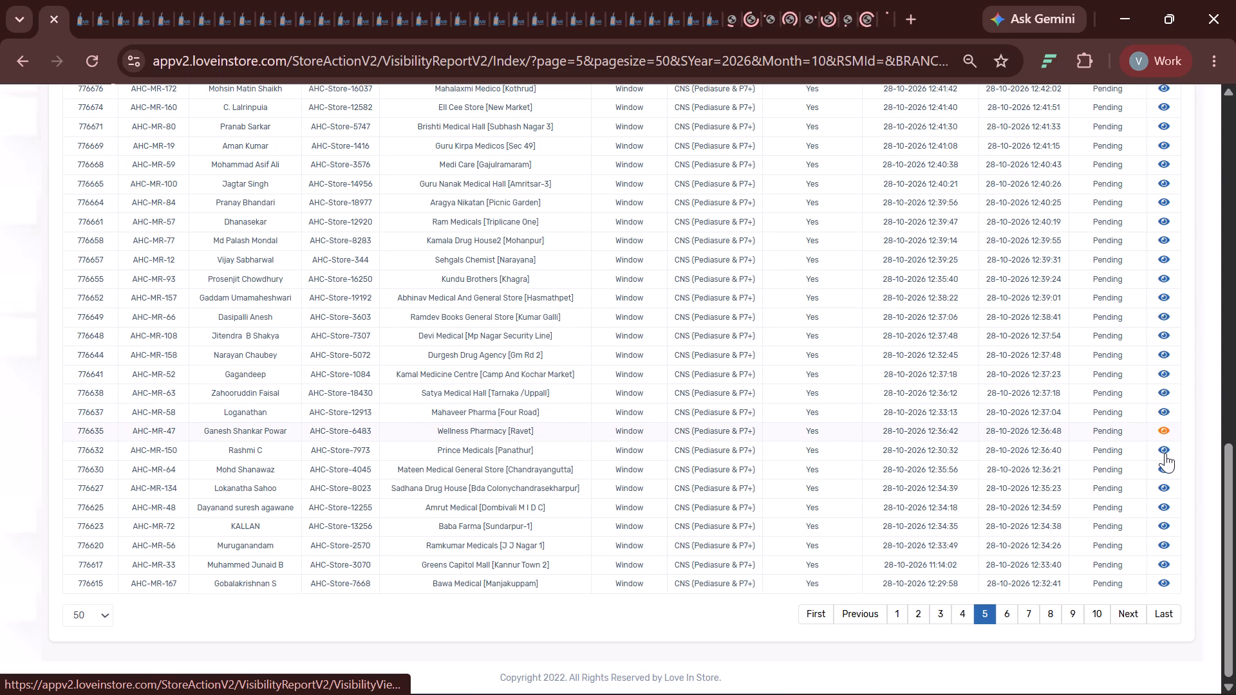
pyautogui.keyDown('ctrl'); pyautogui.click(1165, 453); pyautogui.keyUp('ctrl')
pyautogui.keyDown('ctrl'); pyautogui.click(1165, 470); pyautogui.keyUp('ctrl')
pyautogui.keyDown('ctrl'); pyautogui.click(1165, 486); pyautogui.keyUp('ctrl')
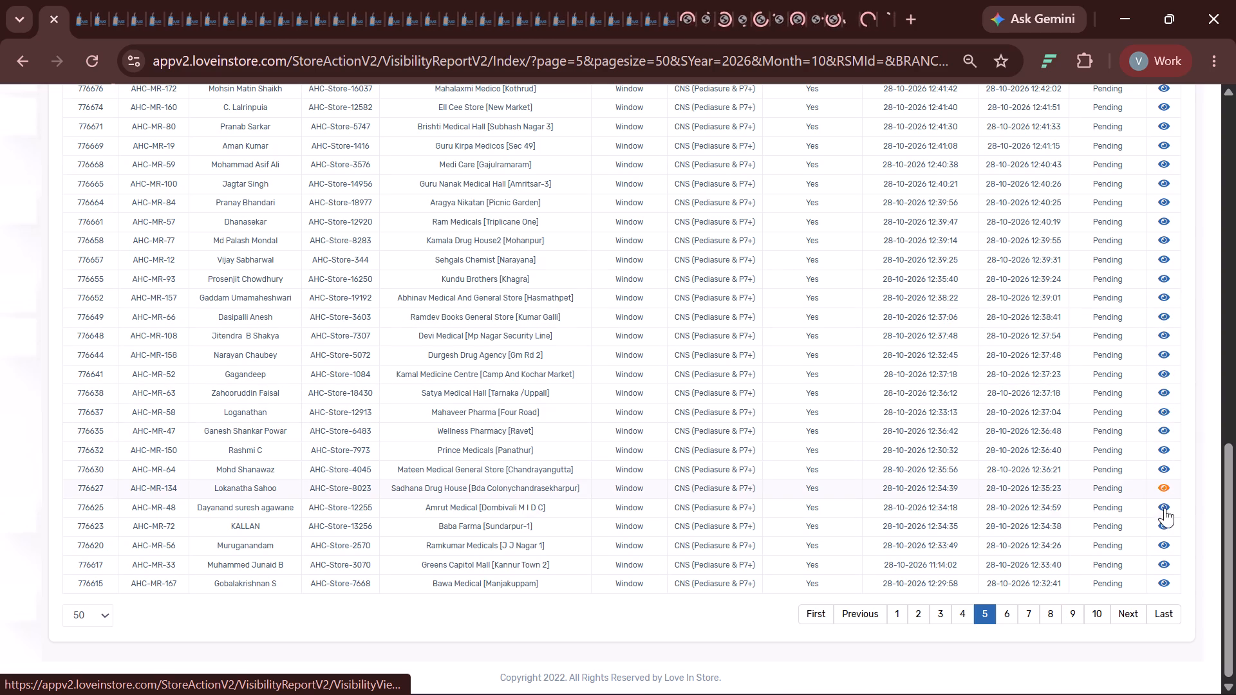
pyautogui.keyDown('ctrl'); pyautogui.click(1165, 508); pyautogui.keyUp('ctrl')
pyautogui.keyDown('ctrl'); pyautogui.click(1165, 533); pyautogui.keyUp('ctrl')
pyautogui.keyDown('ctrl'); pyautogui.click(1165, 524); pyautogui.keyUp('ctrl')
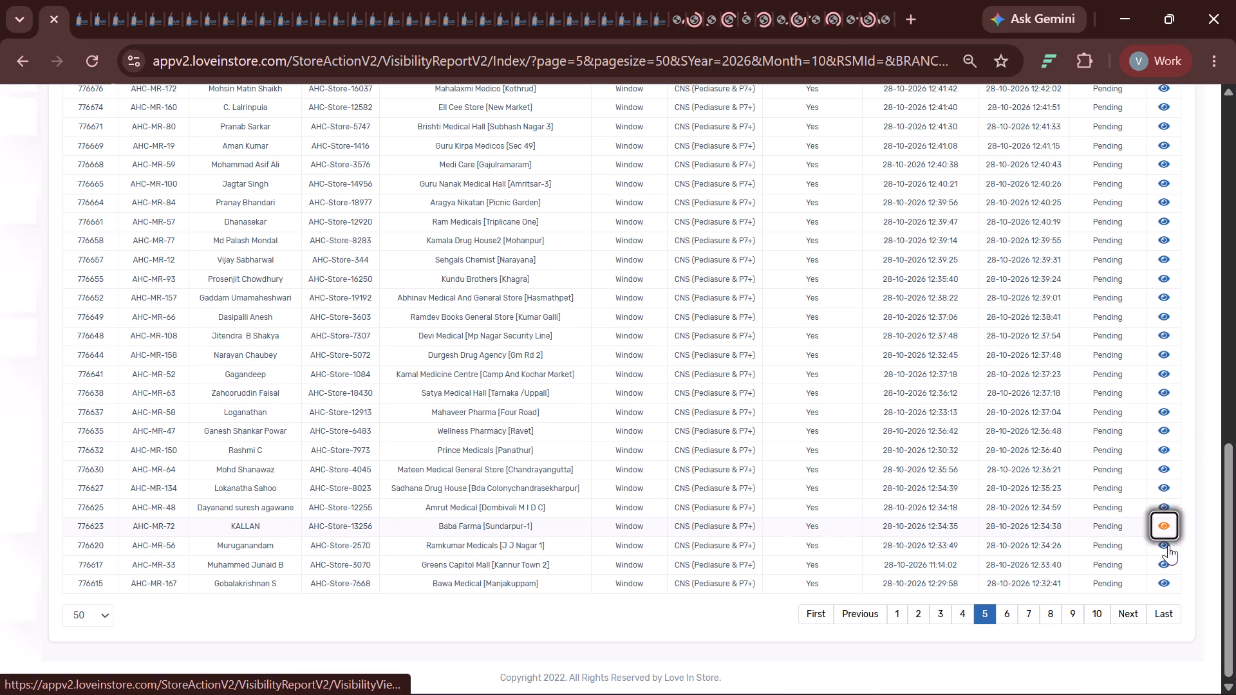
pyautogui.keyDown('ctrl'); pyautogui.click(1168, 545); pyautogui.keyUp('ctrl')
pyautogui.keyDown('ctrl'); pyautogui.click(1168, 562); pyautogui.keyUp('ctrl')
pyautogui.keyDown('ctrl'); pyautogui.click(1165, 580); pyautogui.keyUp('ctrl')
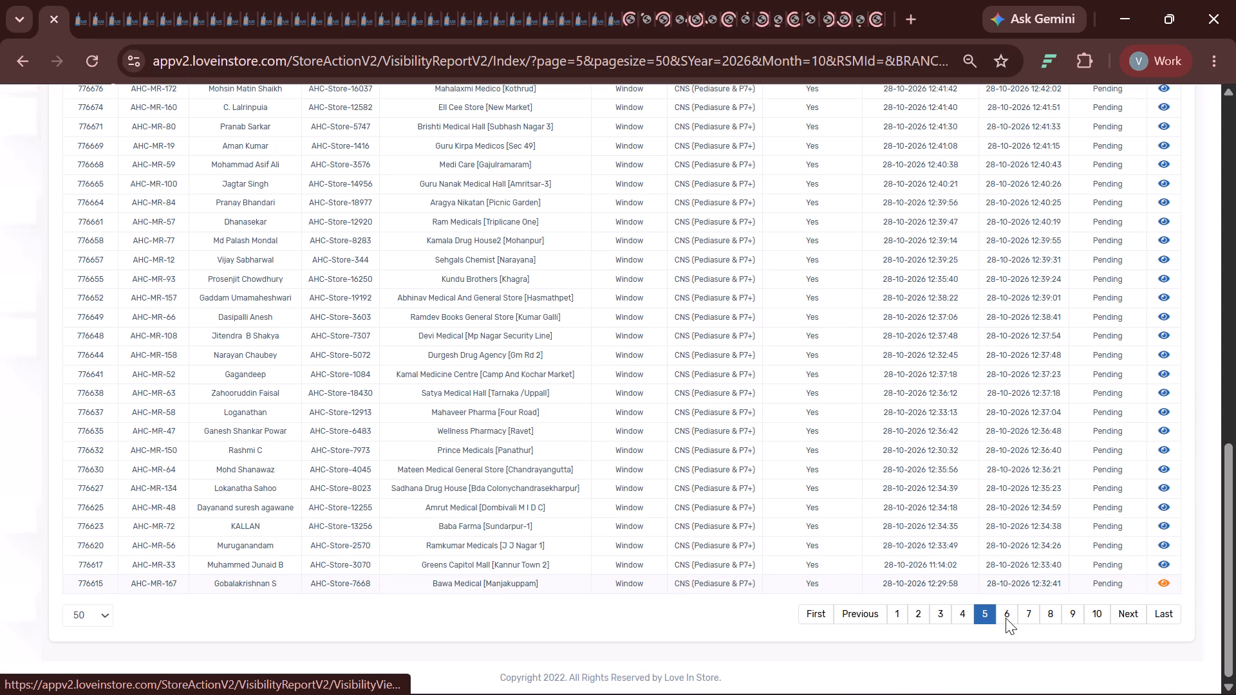
# Go to page 6 of the Visibility list.
pyautogui.click(1005, 618)
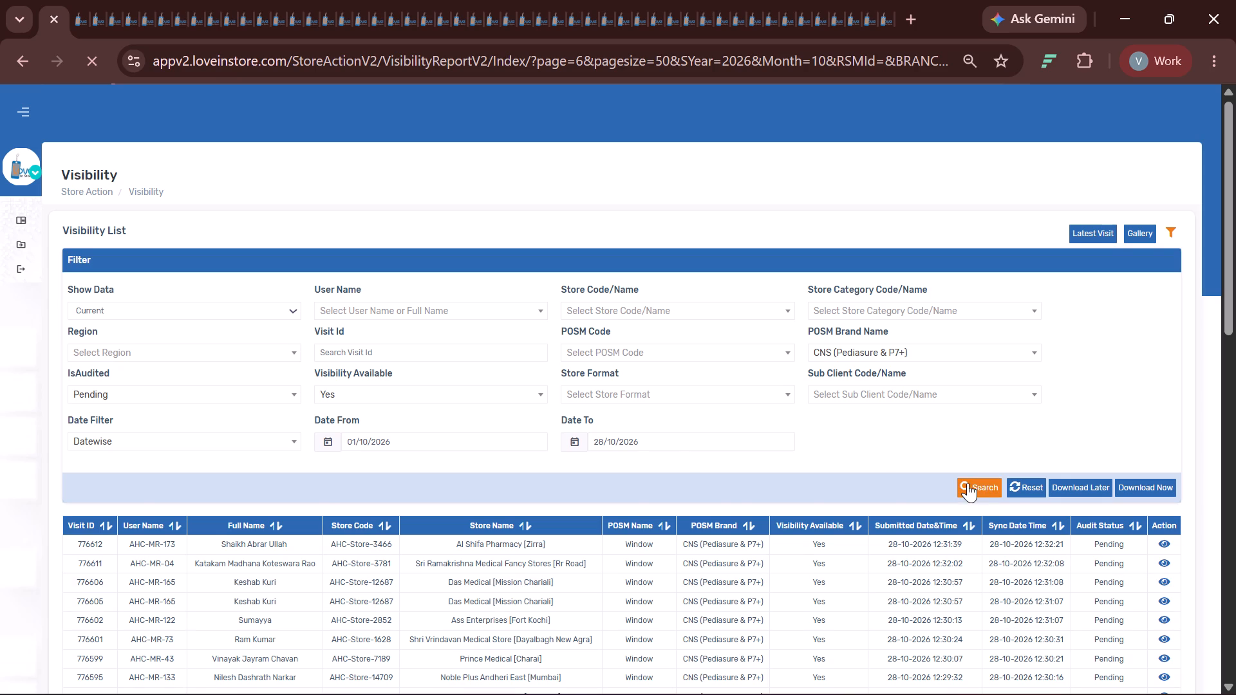
# Open the detail view of each of the first visits on page 6, from visit 776612 through 776599.
pyautogui.scroll(-5, 968, 483)
pyautogui.keyDown('ctrl'); pyautogui.click(1166, 94); pyautogui.keyUp('ctrl')
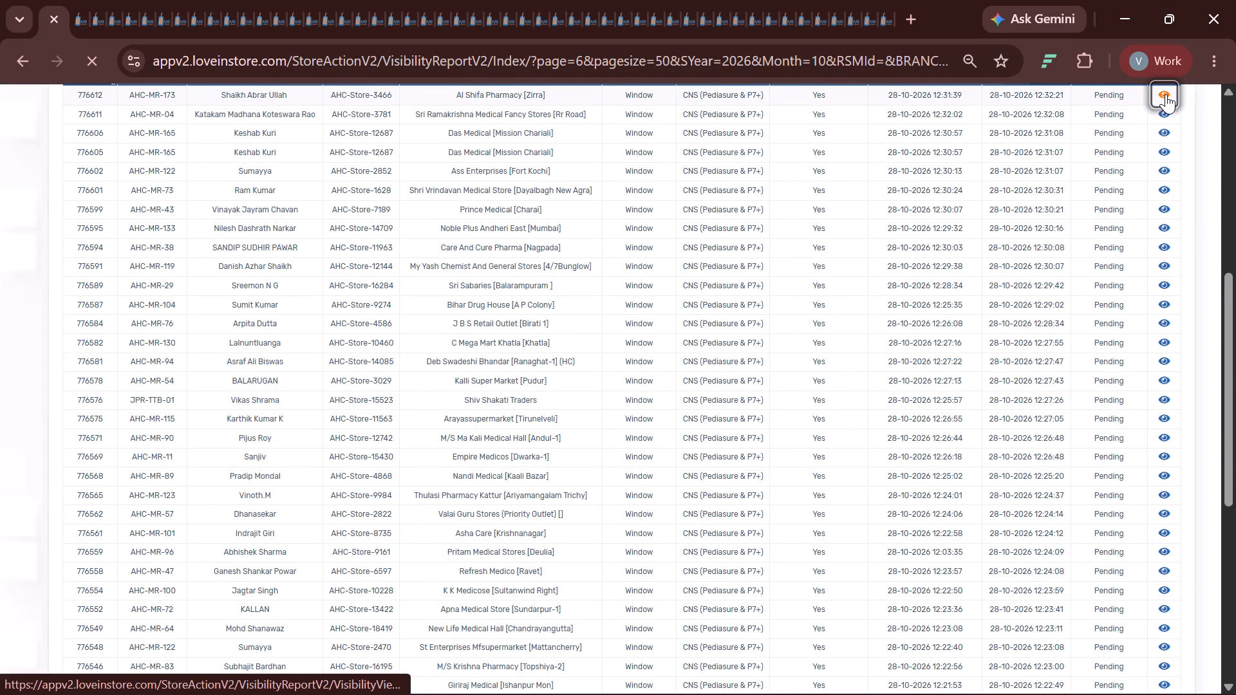
pyautogui.keyDown('ctrl'); pyautogui.click(1168, 111); pyautogui.keyUp('ctrl')
pyautogui.keyDown('ctrl'); pyautogui.click(1167, 127); pyautogui.keyUp('ctrl')
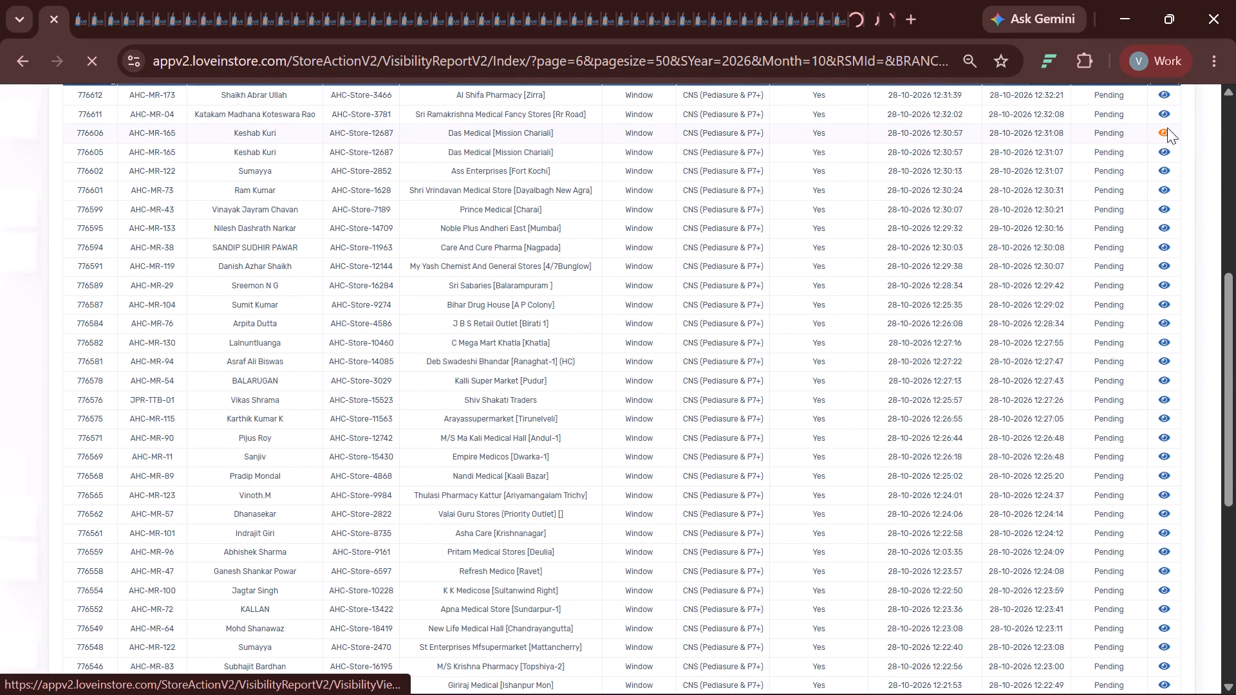
pyautogui.keyDown('ctrl'); pyautogui.click(1166, 149); pyautogui.keyUp('ctrl')
pyautogui.keyDown('ctrl'); pyautogui.click(1163, 177); pyautogui.keyUp('ctrl')
pyautogui.keyDown('ctrl'); pyautogui.click(1166, 169); pyautogui.keyUp('ctrl')
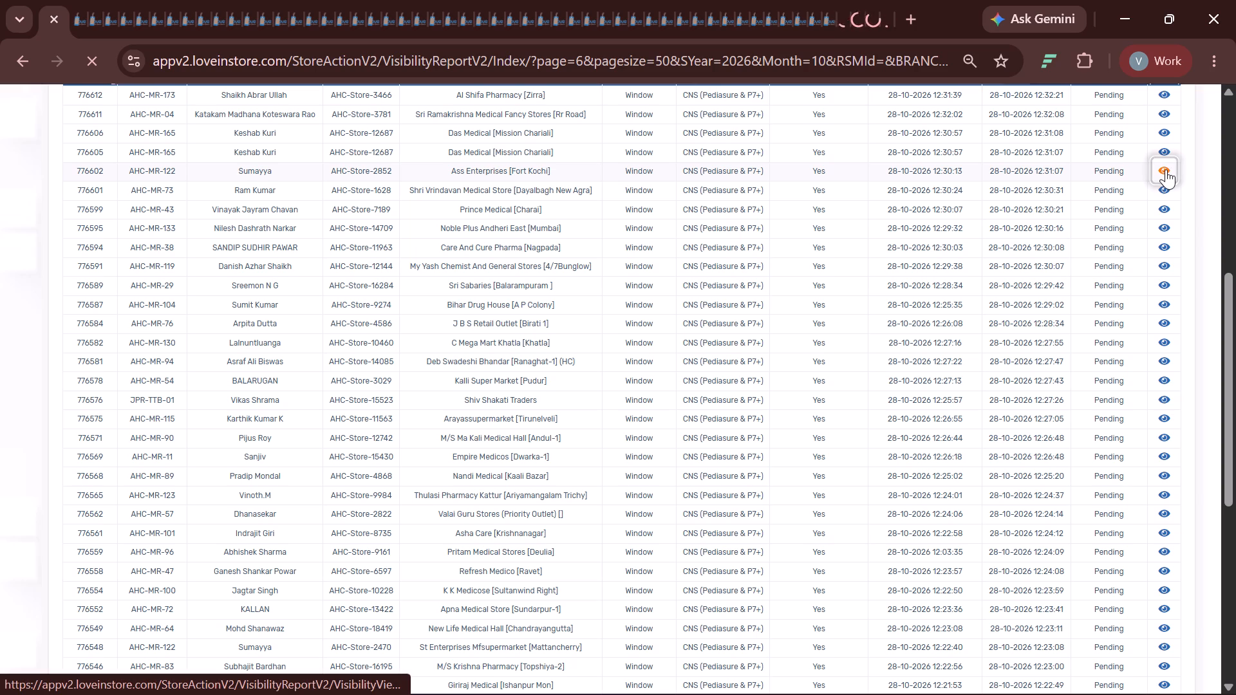
pyautogui.keyDown('ctrl'); pyautogui.click(1170, 196); pyautogui.keyUp('ctrl')
pyautogui.keyDown('ctrl'); pyautogui.click(1164, 188); pyautogui.keyUp('ctrl')
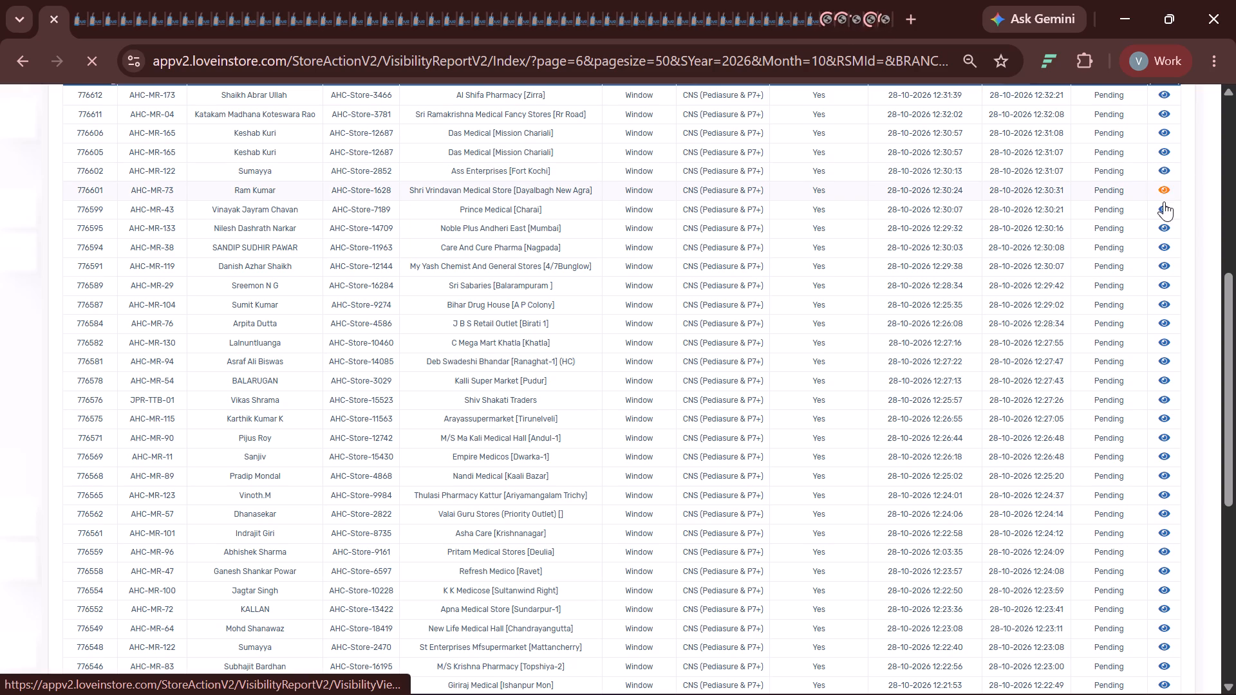
pyautogui.keyDown('ctrl'); pyautogui.click(1164, 201); pyautogui.keyUp('ctrl')
pyautogui.keyDown('ctrl'); pyautogui.click(1164, 208); pyautogui.keyUp('ctrl')
# Open the detail view of each following visit on page 6, from visit 776595 through 776581.
pyautogui.keyDown('ctrl'); pyautogui.click(1168, 232); pyautogui.keyUp('ctrl')
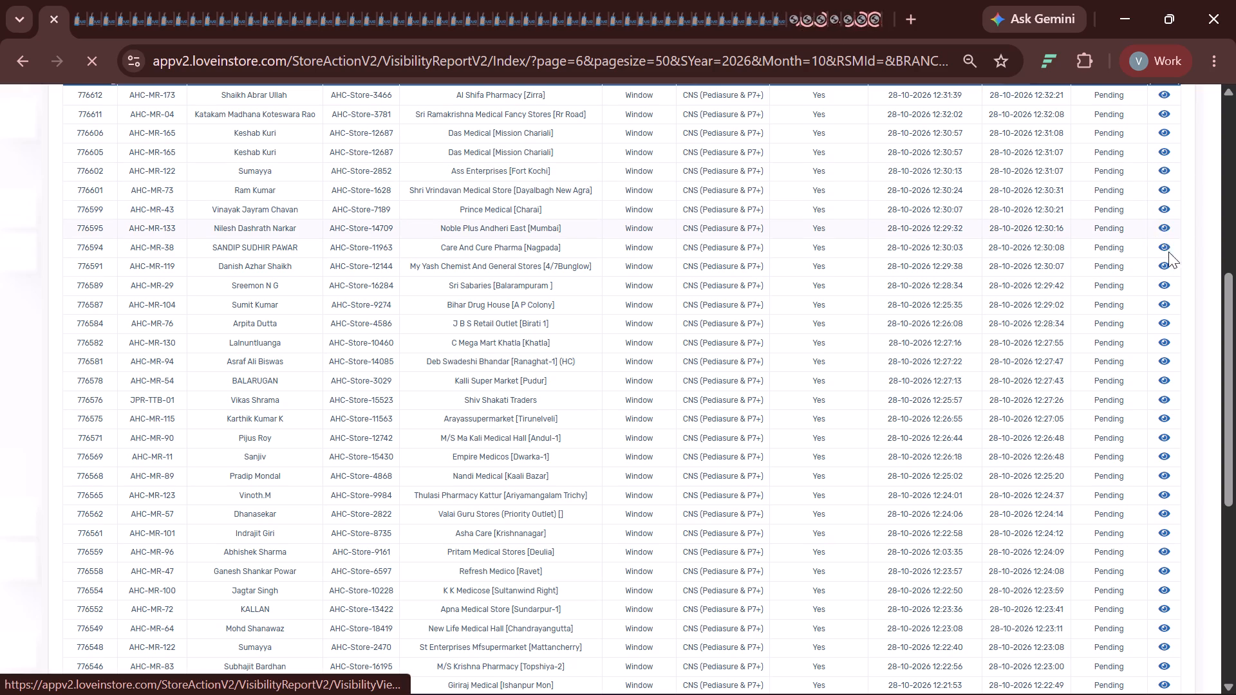
pyautogui.keyDown('ctrl'); pyautogui.click(1168, 252); pyautogui.keyUp('ctrl')
pyautogui.keyDown('ctrl'); pyautogui.click(1168, 272); pyautogui.keyUp('ctrl')
pyautogui.keyDown('ctrl'); pyautogui.click(1166, 264); pyautogui.keyUp('ctrl')
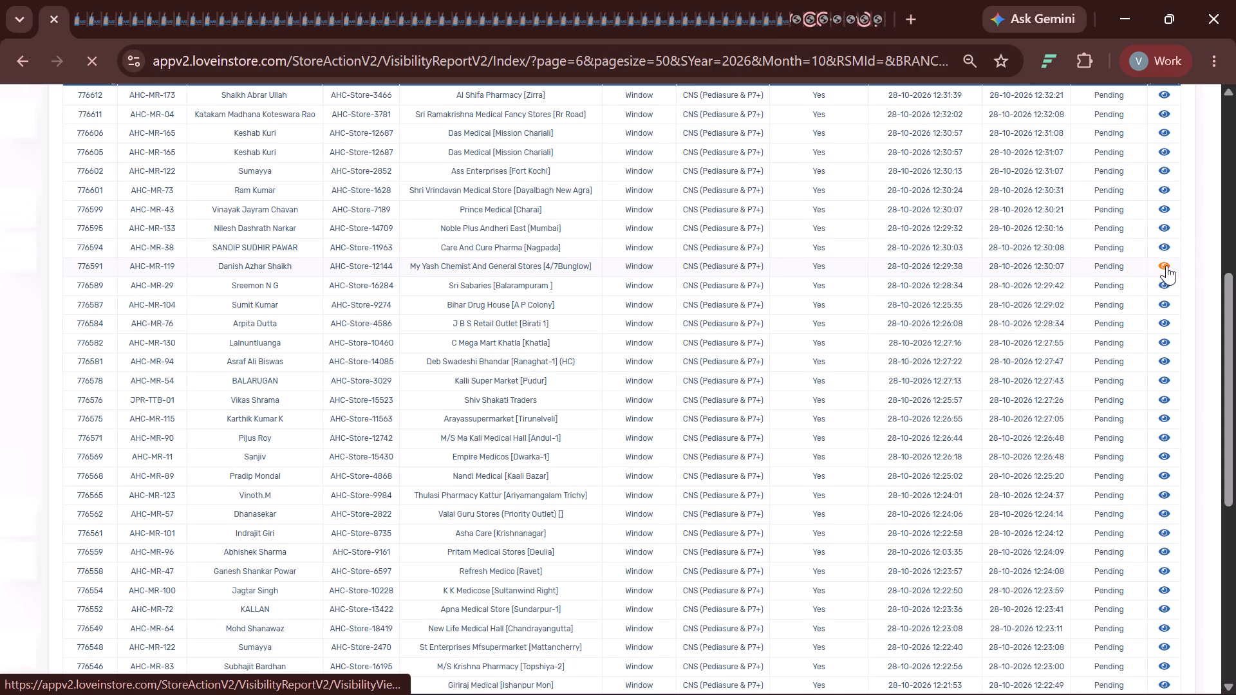
pyautogui.keyDown('ctrl'); pyautogui.click(1166, 287); pyautogui.keyUp('ctrl')
pyautogui.keyDown('ctrl'); pyautogui.click(1165, 306); pyautogui.keyUp('ctrl')
pyautogui.keyDown('ctrl'); pyautogui.click(1164, 329); pyautogui.keyUp('ctrl')
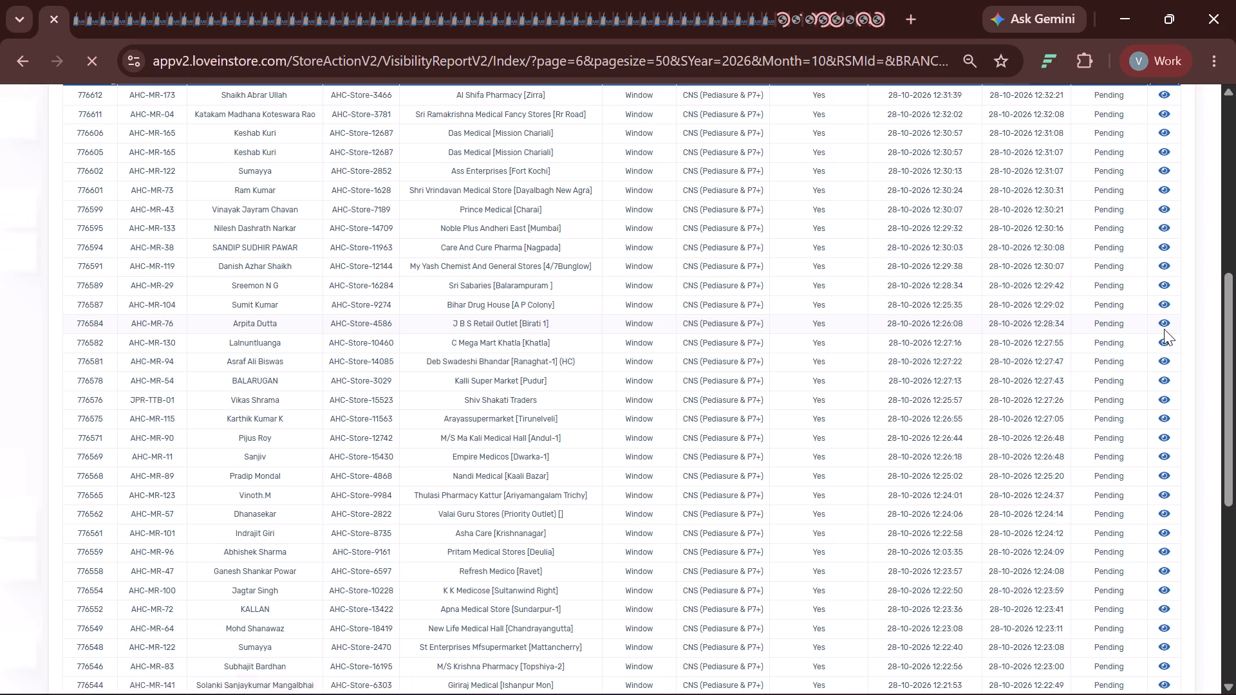
pyautogui.keyDown('ctrl'); pyautogui.click(1164, 326); pyautogui.keyUp('ctrl')
pyautogui.keyDown('ctrl'); pyautogui.click(1170, 342); pyautogui.keyUp('ctrl')
pyautogui.keyDown('ctrl'); pyautogui.click(1169, 363); pyautogui.keyUp('ctrl')
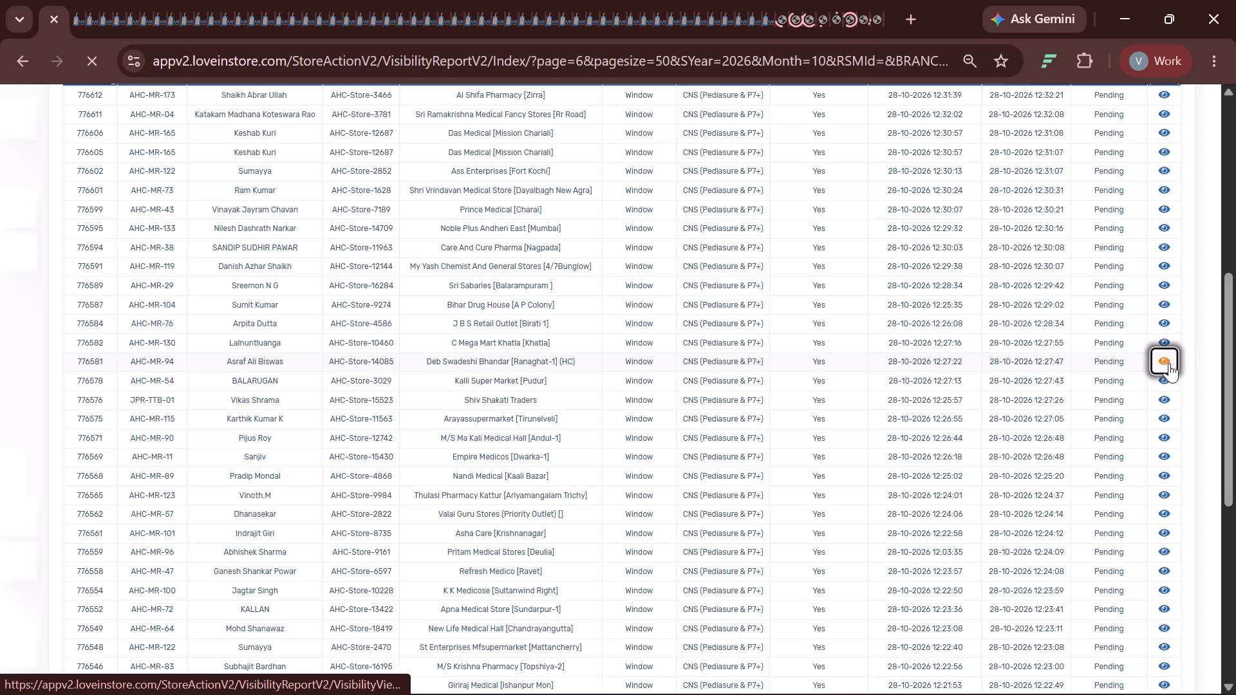
# Open the detail view of each following pending visit on page 6, from visit 776578 through 776561.
pyautogui.keyDown('ctrl'); pyautogui.click(1166, 385); pyautogui.keyUp('ctrl')
pyautogui.keyDown('ctrl'); pyautogui.click(1166, 400); pyautogui.keyUp('ctrl')
pyautogui.keyDown('ctrl'); pyautogui.click(1165, 421); pyautogui.keyUp('ctrl')
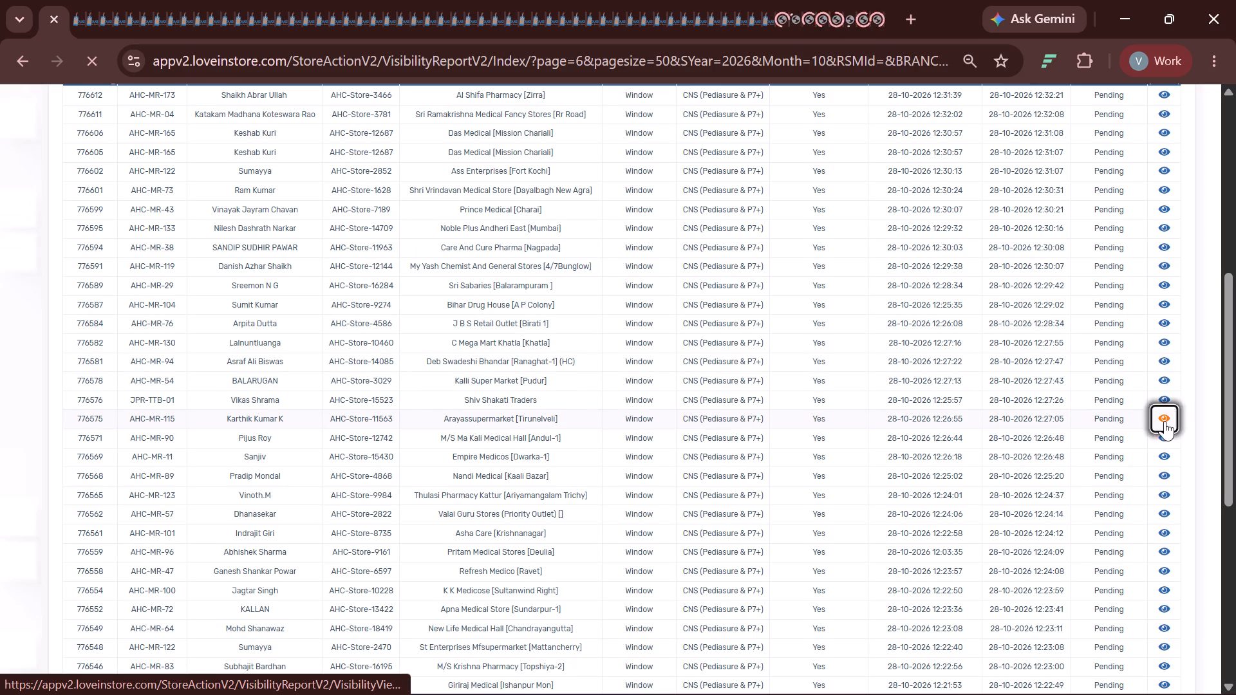
pyautogui.keyDown('ctrl'); pyautogui.click(1163, 440); pyautogui.keyUp('ctrl')
pyautogui.keyDown('ctrl'); pyautogui.click(1163, 454); pyautogui.keyUp('ctrl')
pyautogui.keyDown('ctrl'); pyautogui.click(1165, 474); pyautogui.keyUp('ctrl')
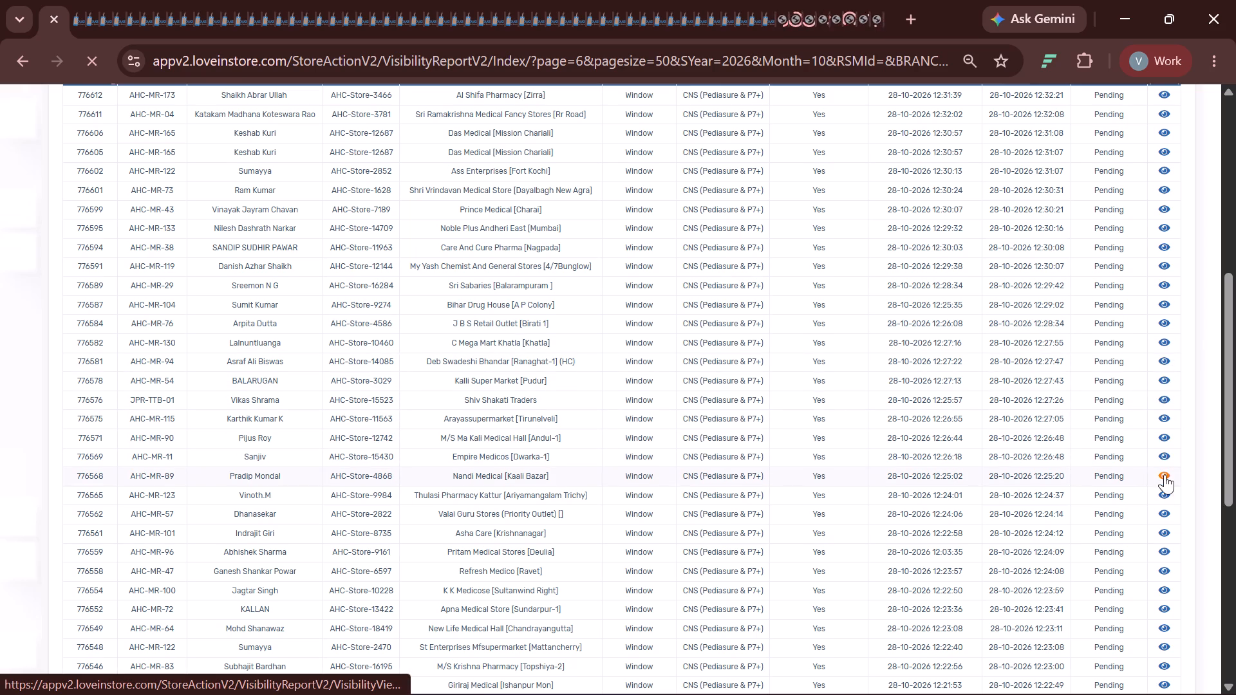
pyautogui.keyDown('ctrl'); pyautogui.click(1165, 494); pyautogui.keyUp('ctrl')
pyautogui.keyDown('ctrl'); pyautogui.click(1167, 515); pyautogui.keyUp('ctrl')
pyautogui.keyDown('ctrl'); pyautogui.click(1167, 535); pyautogui.keyUp('ctrl')
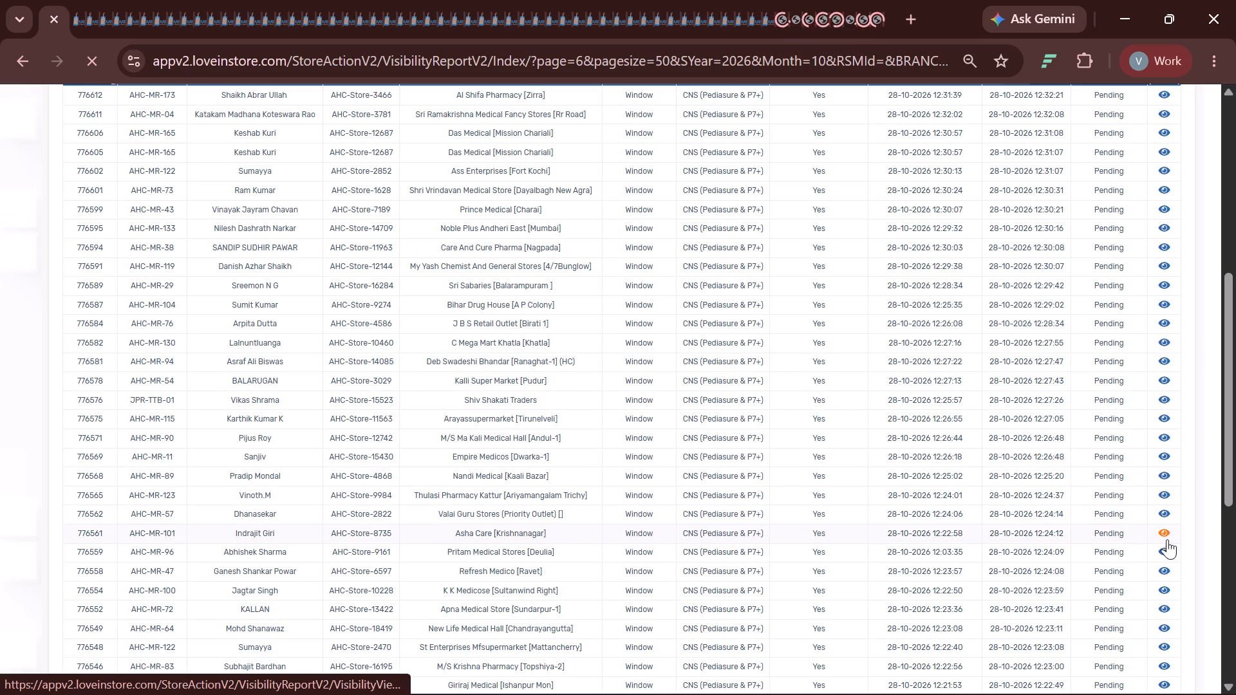
# Open the detail view of each following pending visit on page 6, from visit 776559 through 776544.
pyautogui.keyDown('ctrl'); pyautogui.click(1166, 553); pyautogui.keyUp('ctrl')
pyautogui.keyDown('ctrl'); pyautogui.click(1165, 575); pyautogui.keyUp('ctrl')
pyautogui.keyDown('ctrl'); pyautogui.click(1165, 591); pyautogui.keyUp('ctrl')
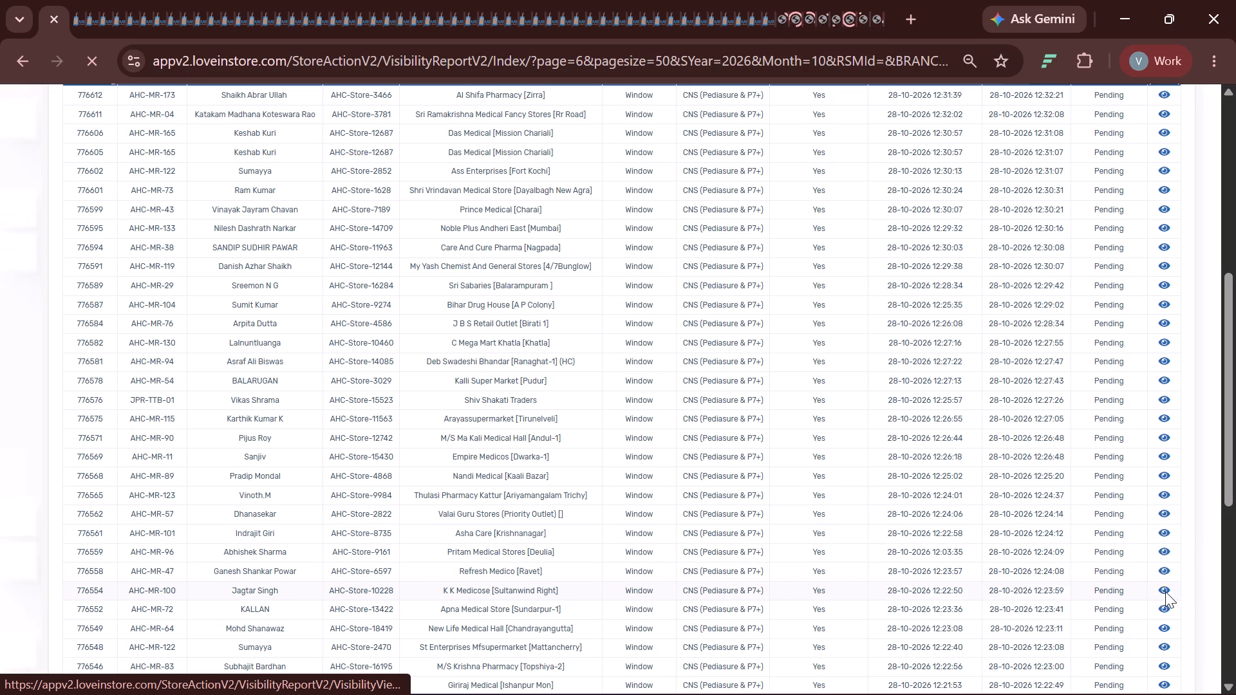
pyautogui.keyDown('ctrl'); pyautogui.click(1165, 607); pyautogui.keyUp('ctrl')
pyautogui.keyDown('ctrl'); pyautogui.click(1166, 624); pyautogui.keyUp('ctrl')
pyautogui.keyDown('ctrl'); pyautogui.click(1166, 640); pyautogui.keyUp('ctrl')
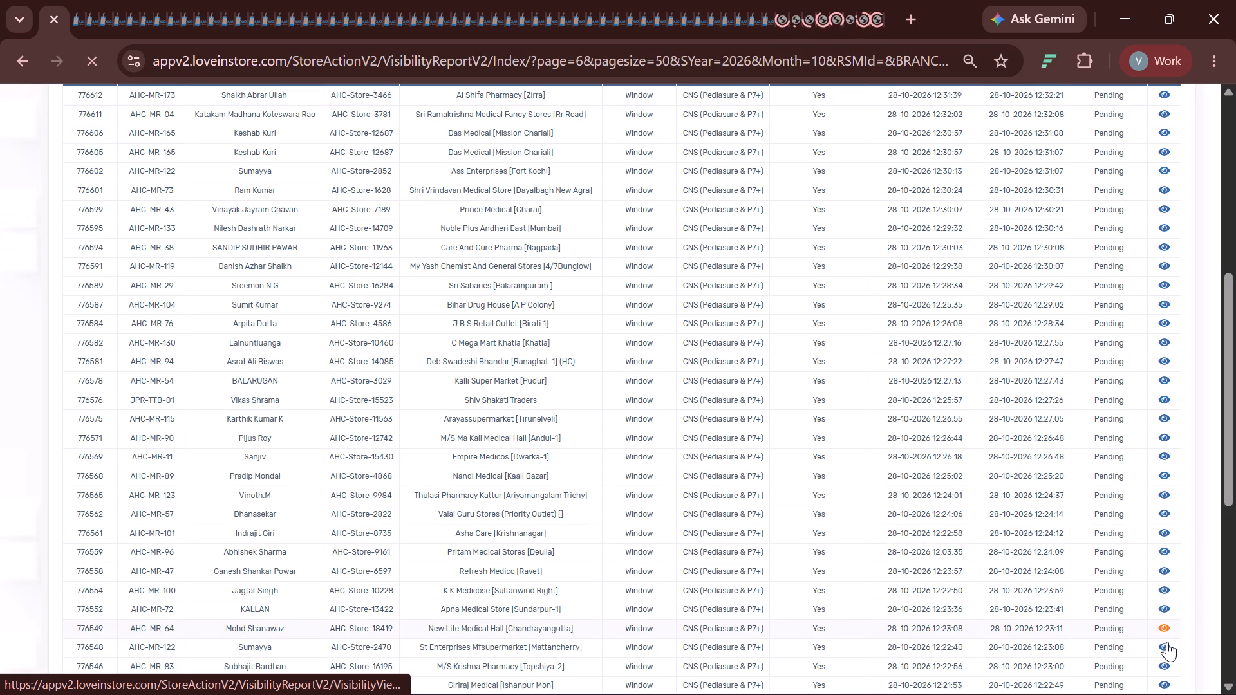
pyautogui.keyDown('ctrl'); pyautogui.click(1168, 670); pyautogui.keyUp('ctrl')
pyautogui.keyDown('ctrl'); pyautogui.click(1166, 685); pyautogui.keyUp('ctrl')
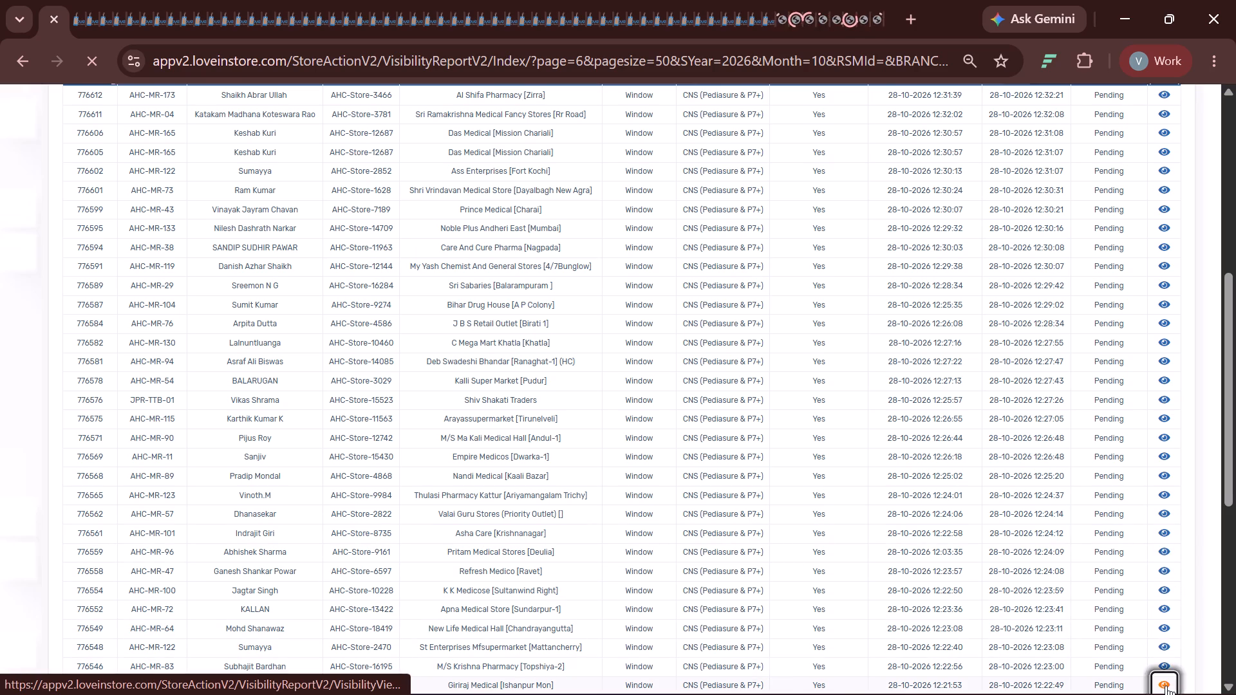
pyautogui.keyDown('ctrl'); pyautogui.doubleClick(1094, 676); pyautogui.keyUp('ctrl')
pyautogui.scroll(-6, 1131, 607)
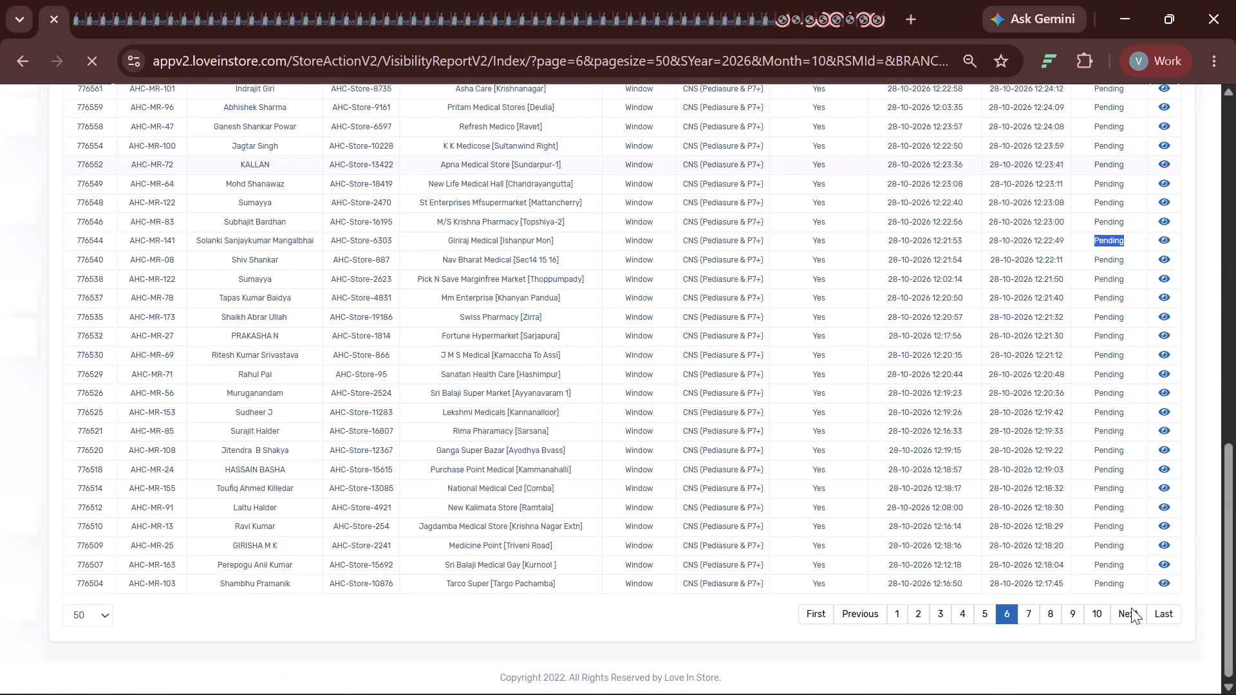
pyautogui.keyDown('ctrl'); pyautogui.click(1163, 255); pyautogui.keyUp('ctrl')
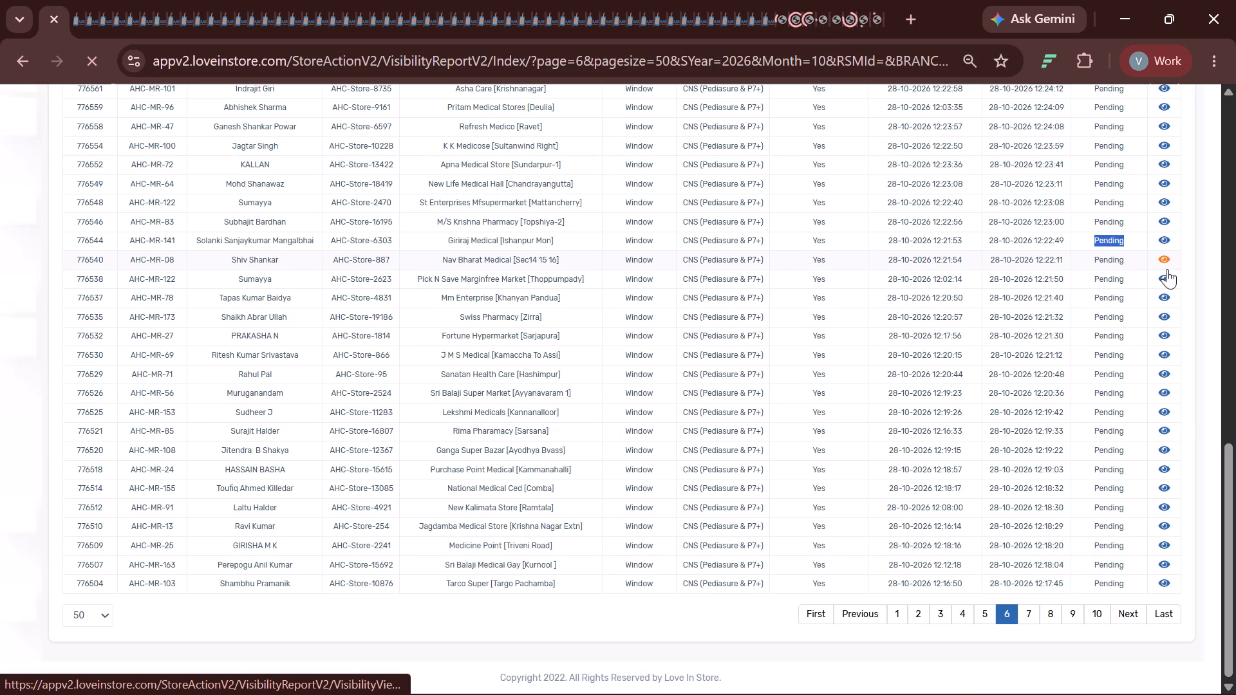
pyautogui.keyDown('ctrl'); pyautogui.click(1163, 288); pyautogui.keyUp('ctrl')
pyautogui.keyDown('ctrl'); pyautogui.click(1164, 282); pyautogui.keyUp('ctrl')
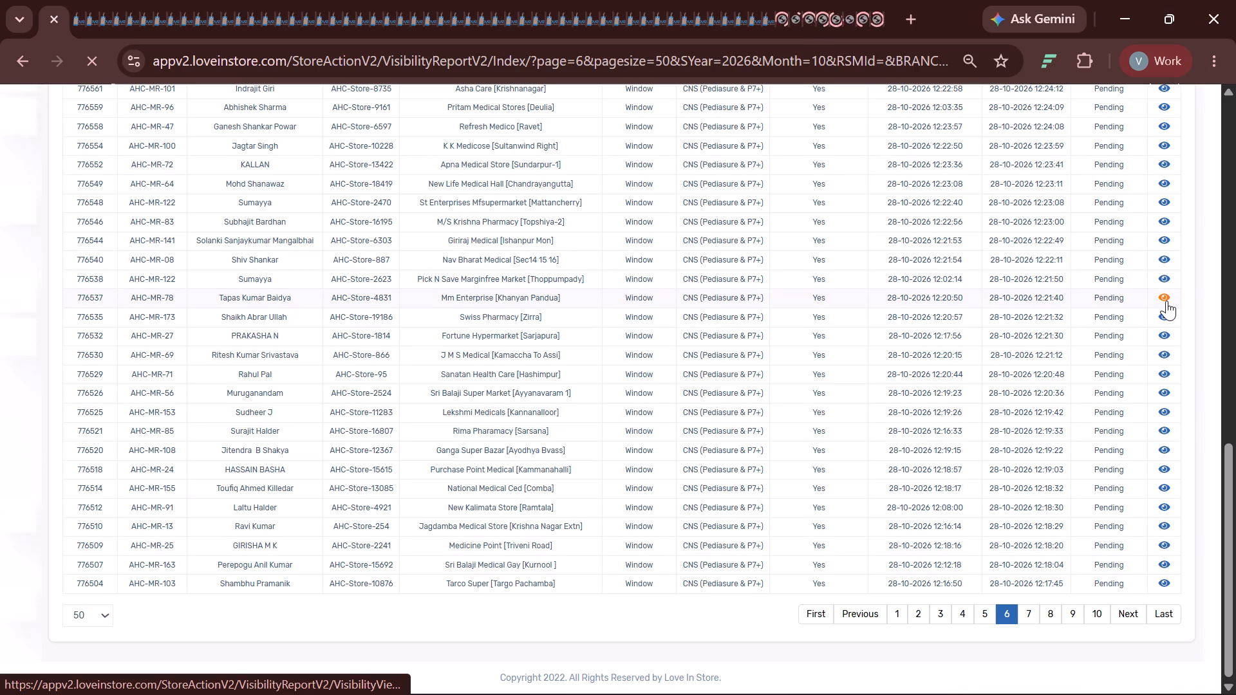
# Open the detail view of each following pending visit on page 6 in its own tab, from visit 776537 through 776521.
pyautogui.keyDown('ctrl'); pyautogui.click(1166, 301); pyautogui.keyUp('ctrl')
pyautogui.keyDown('ctrl'); pyautogui.click(1166, 310); pyautogui.keyUp('ctrl')
pyautogui.keyDown('ctrl'); pyautogui.click(1166, 319); pyautogui.keyUp('ctrl')
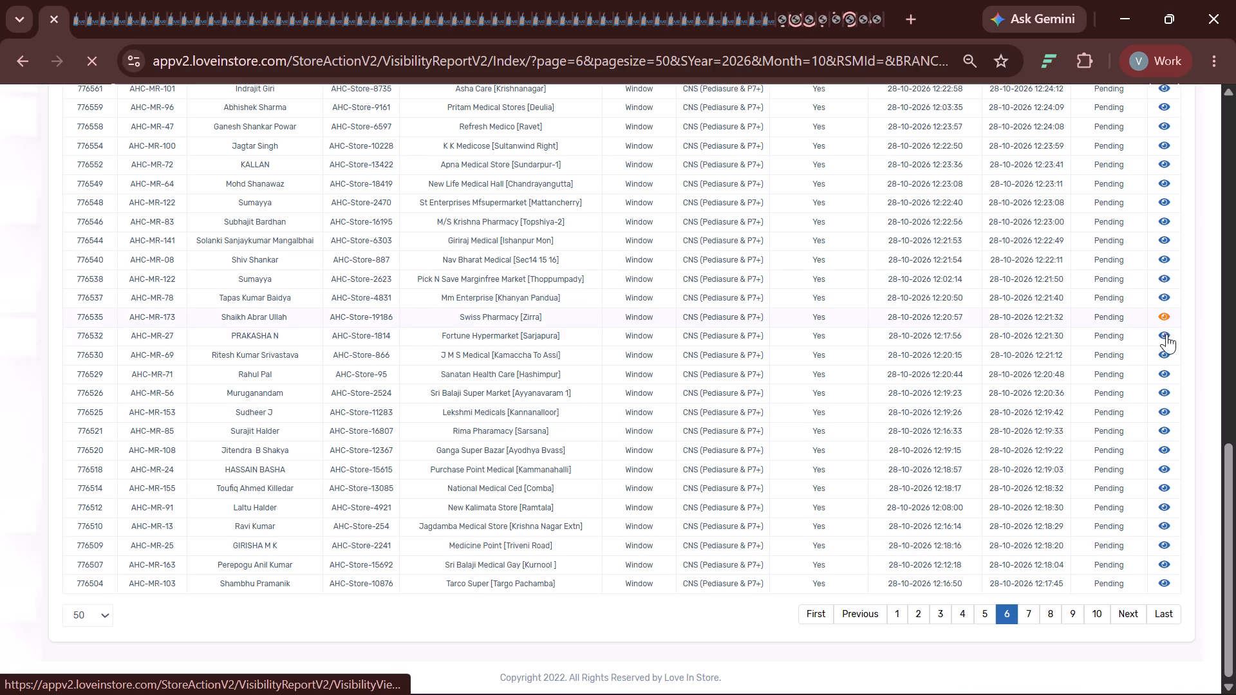
pyautogui.keyDown('ctrl'); pyautogui.click(1166, 335); pyautogui.keyUp('ctrl')
pyautogui.keyDown('ctrl'); pyautogui.click(1166, 355); pyautogui.keyUp('ctrl')
pyautogui.keyDown('ctrl'); pyautogui.click(1165, 373); pyautogui.keyUp('ctrl')
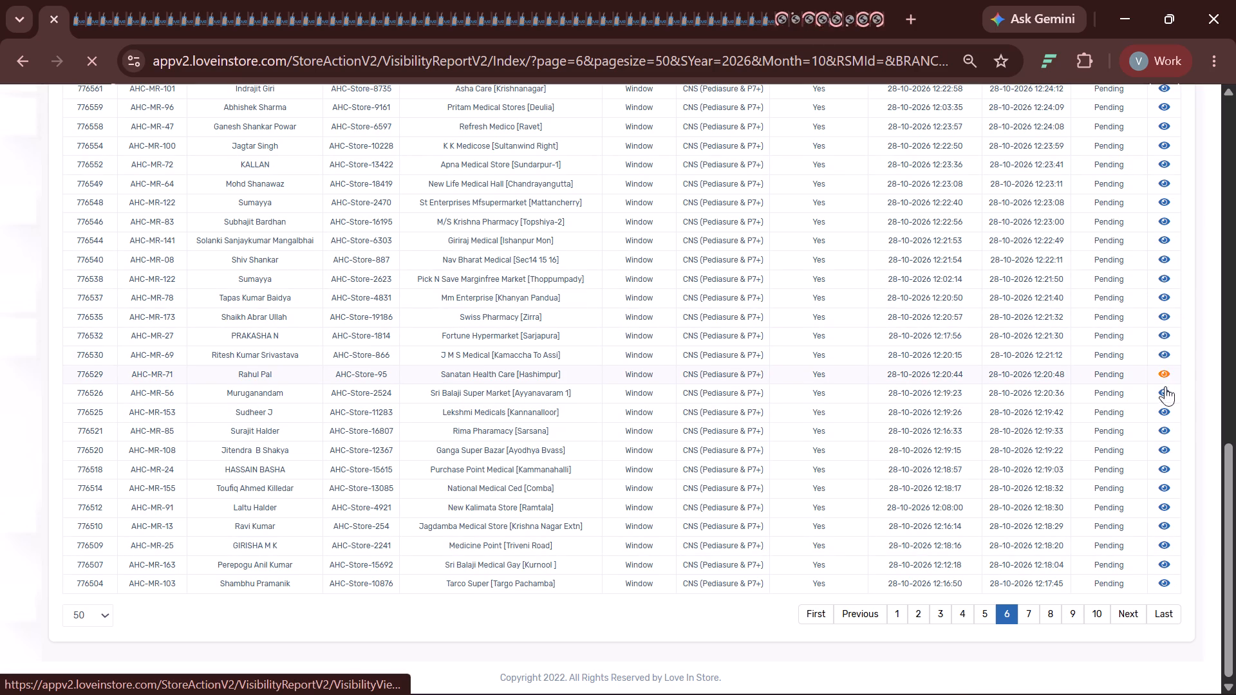
pyautogui.keyDown('ctrl'); pyautogui.click(1165, 387); pyautogui.keyUp('ctrl')
pyautogui.keyDown('ctrl'); pyautogui.click(1169, 411); pyautogui.keyUp('ctrl')
pyautogui.keyDown('ctrl'); pyautogui.click(1168, 433); pyautogui.keyUp('ctrl')
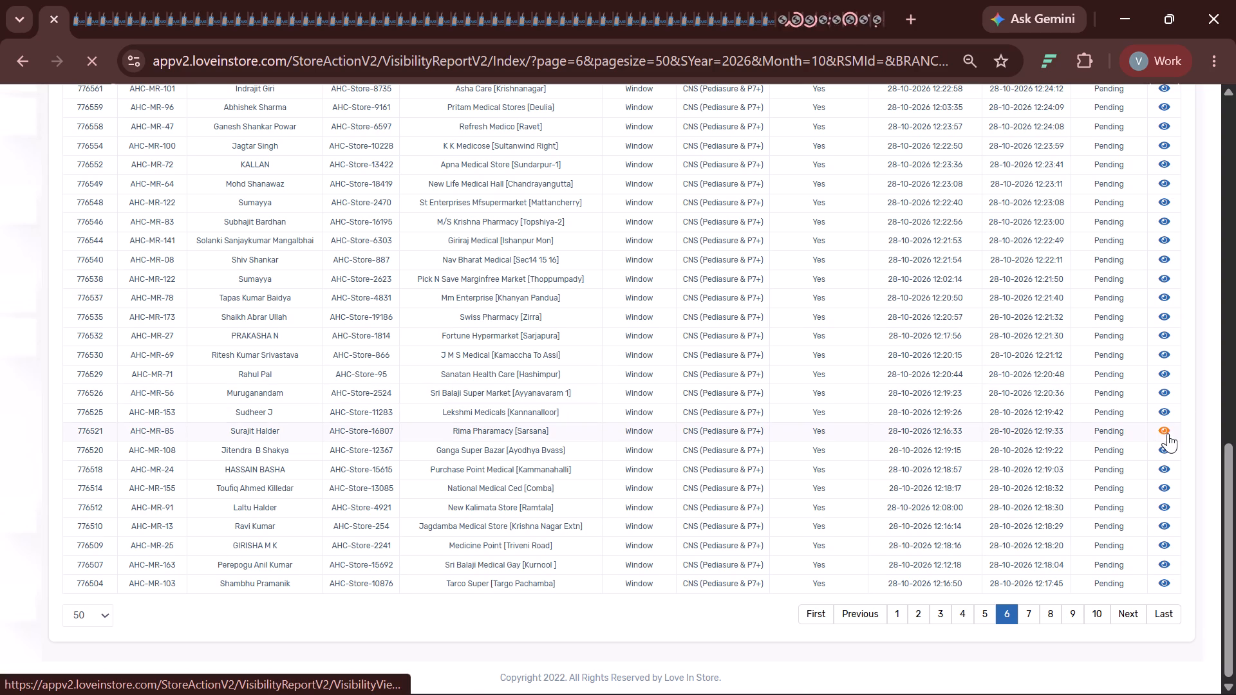
pyautogui.keyDown('ctrl'); pyautogui.click(1166, 446); pyautogui.keyUp('ctrl')
pyautogui.keyDown('ctrl'); pyautogui.click(1164, 468); pyautogui.keyUp('ctrl')
pyautogui.keyDown('ctrl'); pyautogui.click(1164, 483); pyautogui.keyUp('ctrl')
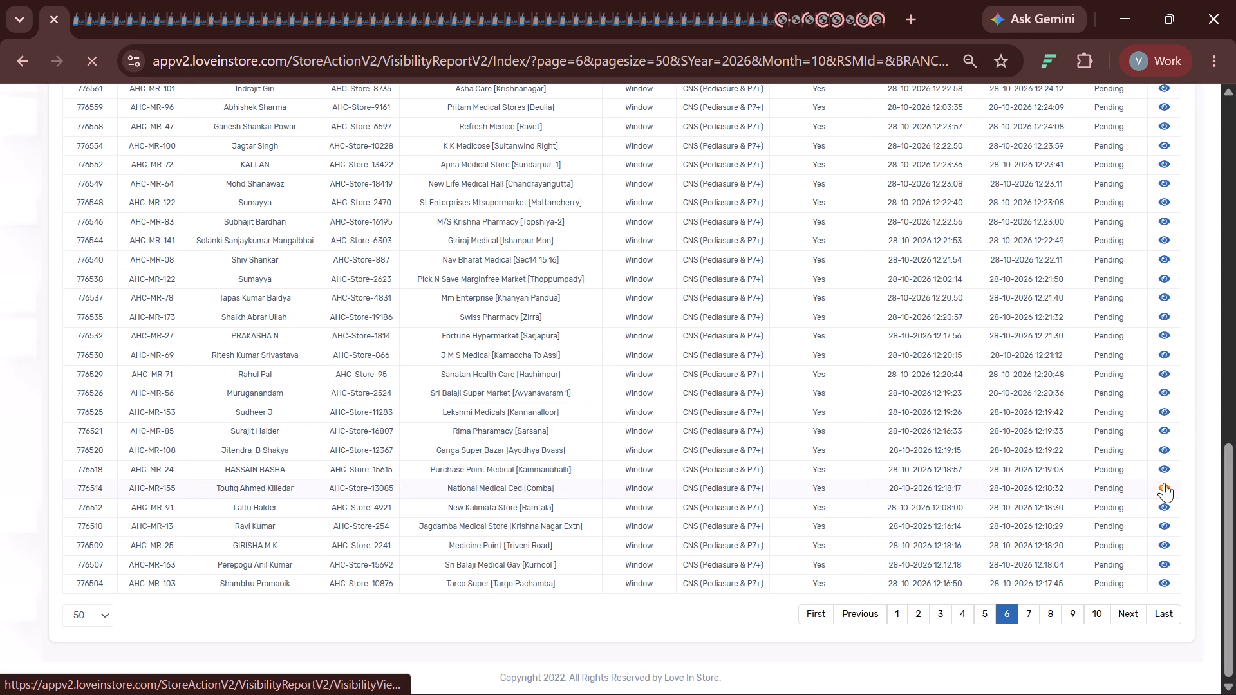
pyautogui.keyDown('ctrl'); pyautogui.click(1165, 505); pyautogui.keyUp('ctrl')
pyautogui.keyDown('ctrl'); pyautogui.click(1165, 528); pyautogui.keyUp('ctrl')
pyautogui.keyDown('ctrl'); pyautogui.click(1165, 545); pyautogui.keyUp('ctrl')
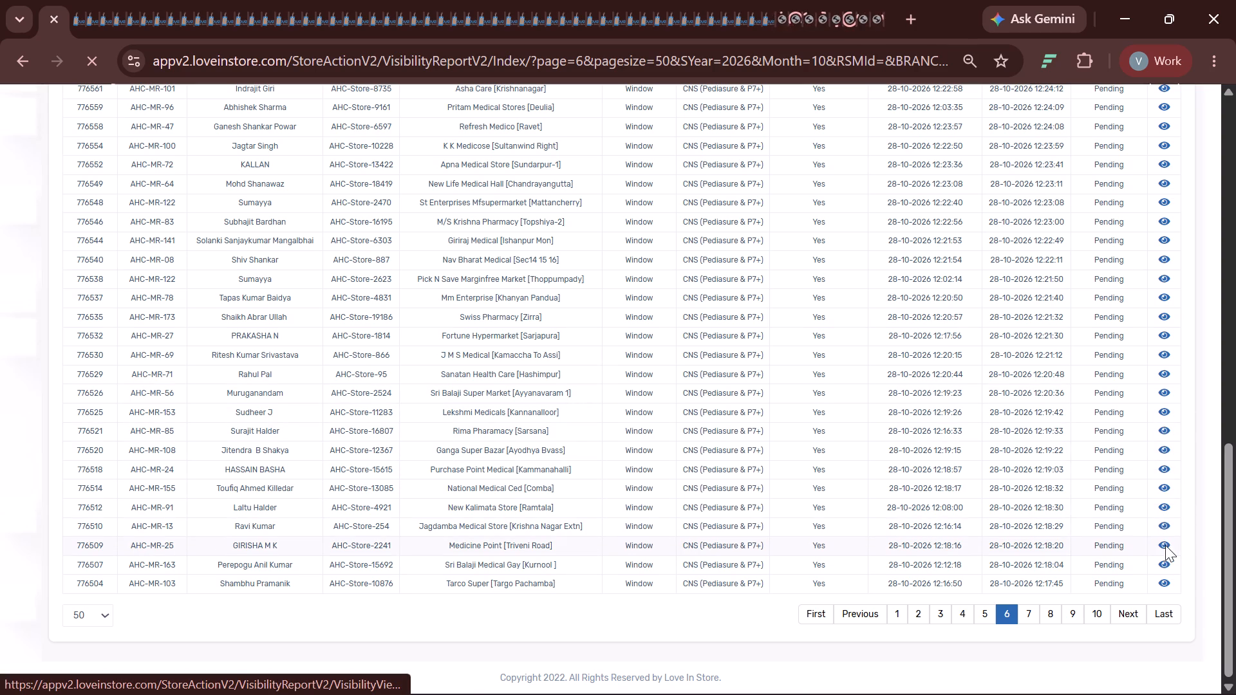
pyautogui.keyDown('ctrl'); pyautogui.click(1165, 567); pyautogui.keyUp('ctrl')
pyautogui.keyDown('ctrl'); pyautogui.click(1165, 580); pyautogui.keyUp('ctrl')
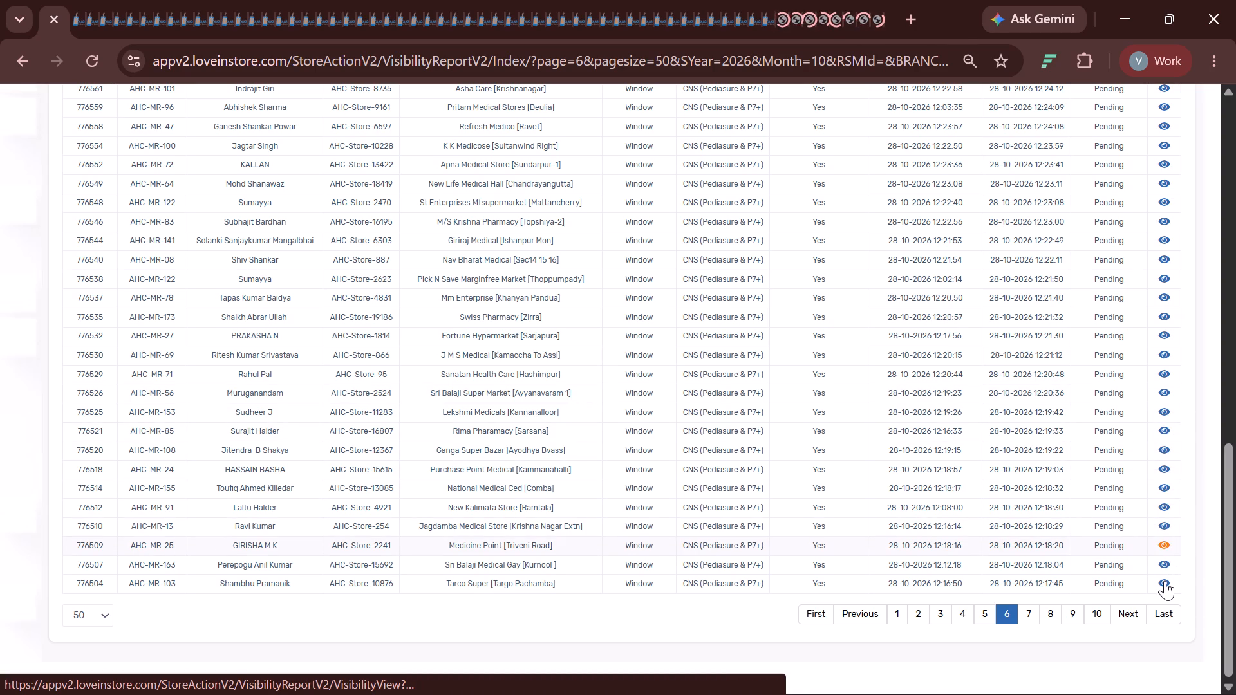
# Go to page 7 of the visibility report.
pyautogui.click(1033, 614)
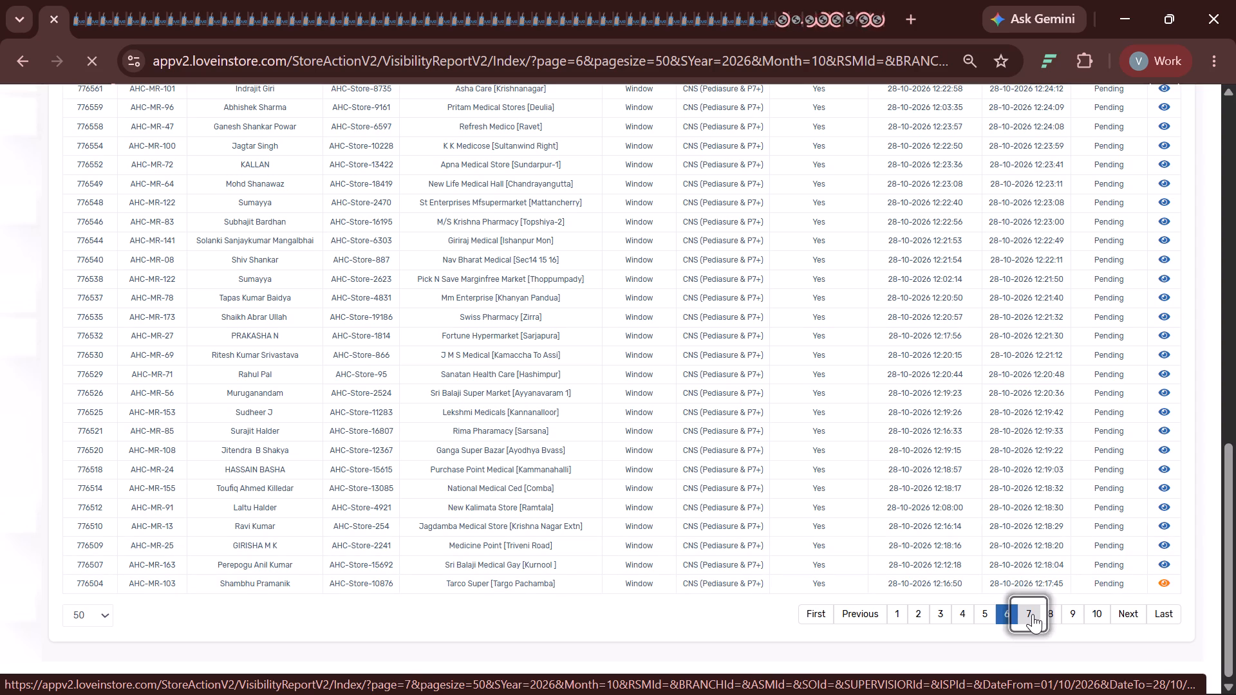
# Switch to the Downloads window in File Explorer and close it.
pyautogui.hotkey('alt', 'Tab')
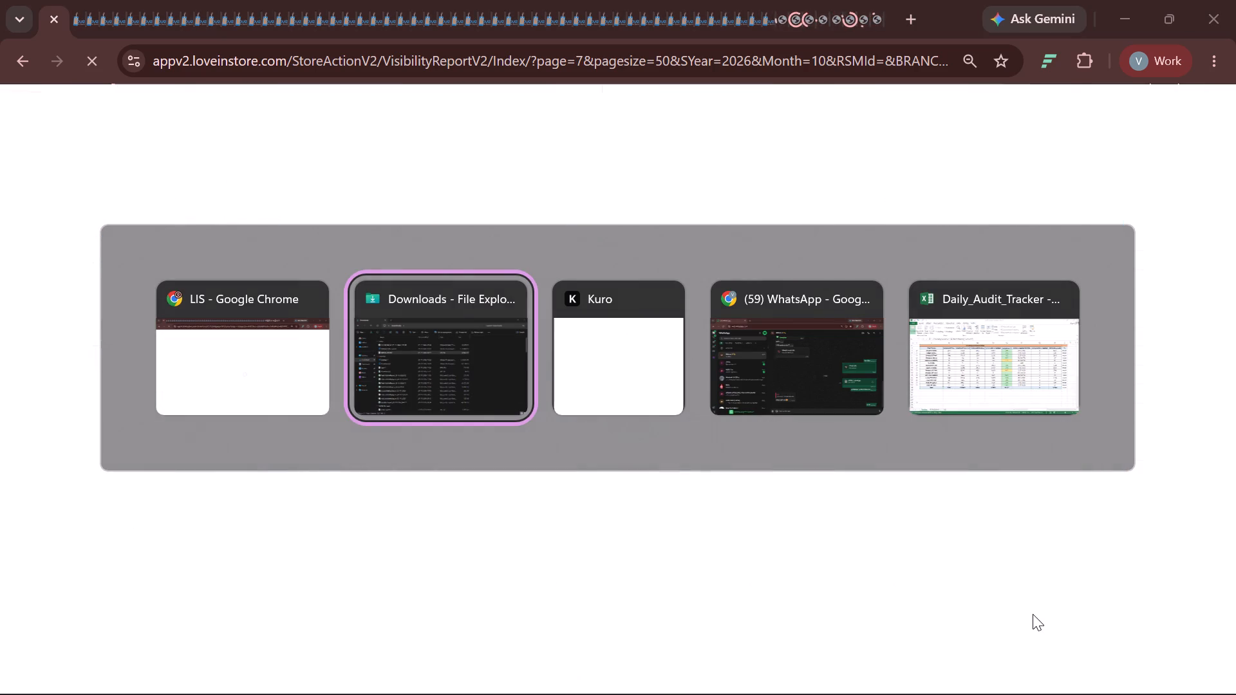
pyautogui.hotkey('alt', 'F4')
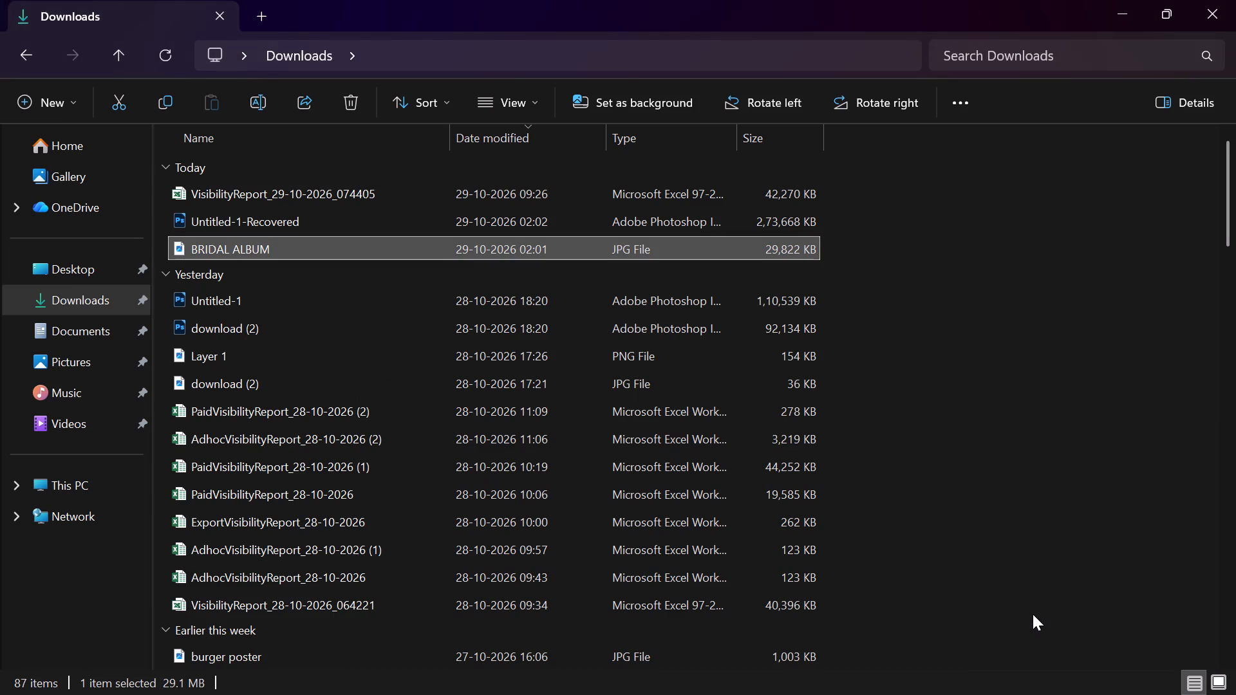
# Switch to the Kuro window.
pyautogui.hotkey('alt', 'Tab')
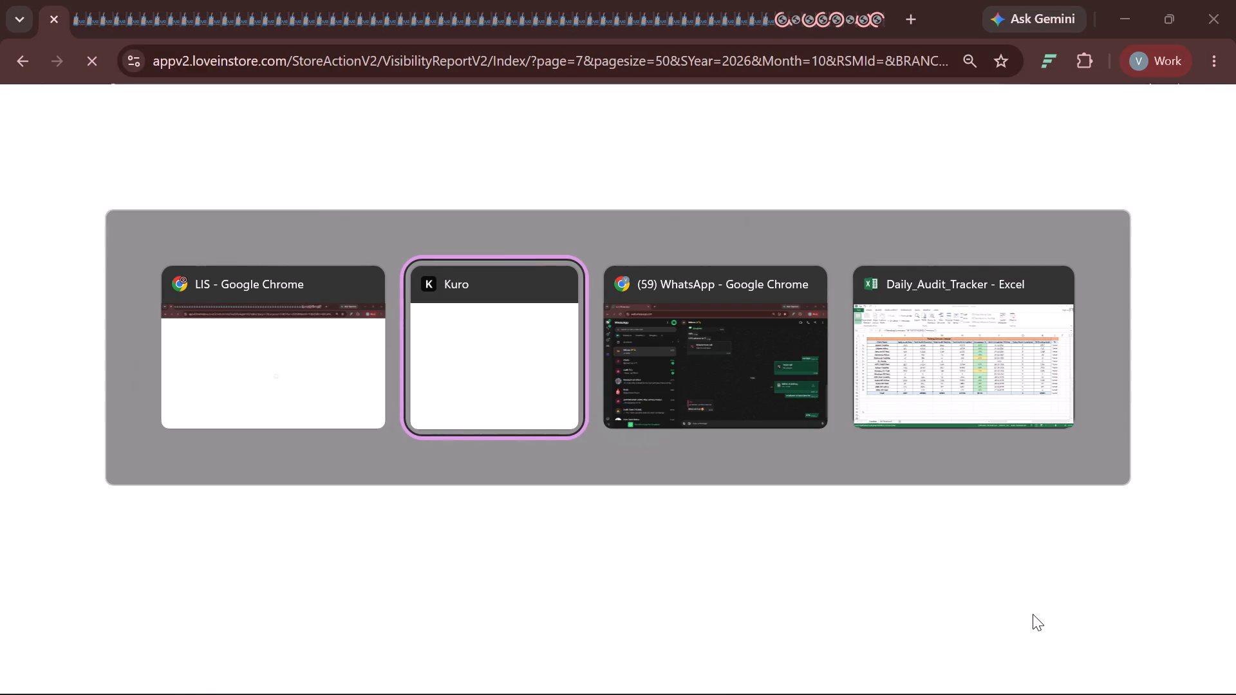
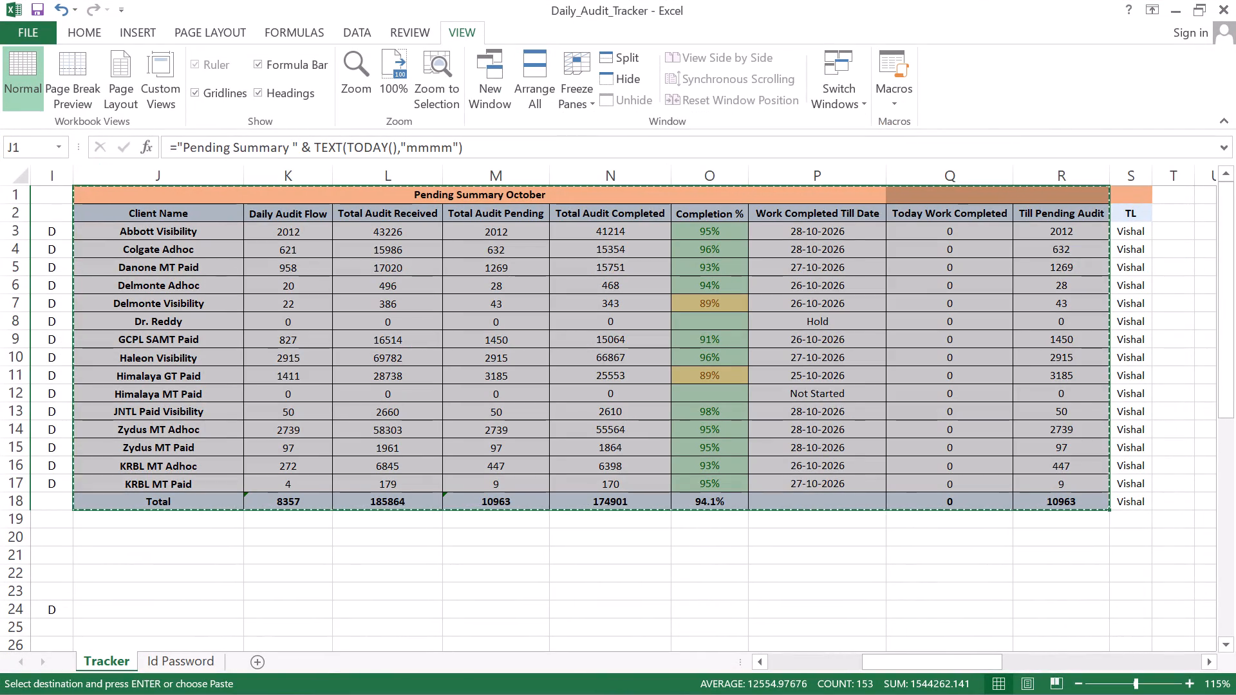
# Save the Daily_Audit_Tracker workbook and close it to return to the visibility report in the browser.
pyautogui.hotkey('ctrl', 's')
pyautogui.hotkey('ctrl', 's')
pyautogui.hotkey('ctrl', 's')
pyautogui.hotkey('ctrl', 's')
pyautogui.hotkey('ctrl', 's')
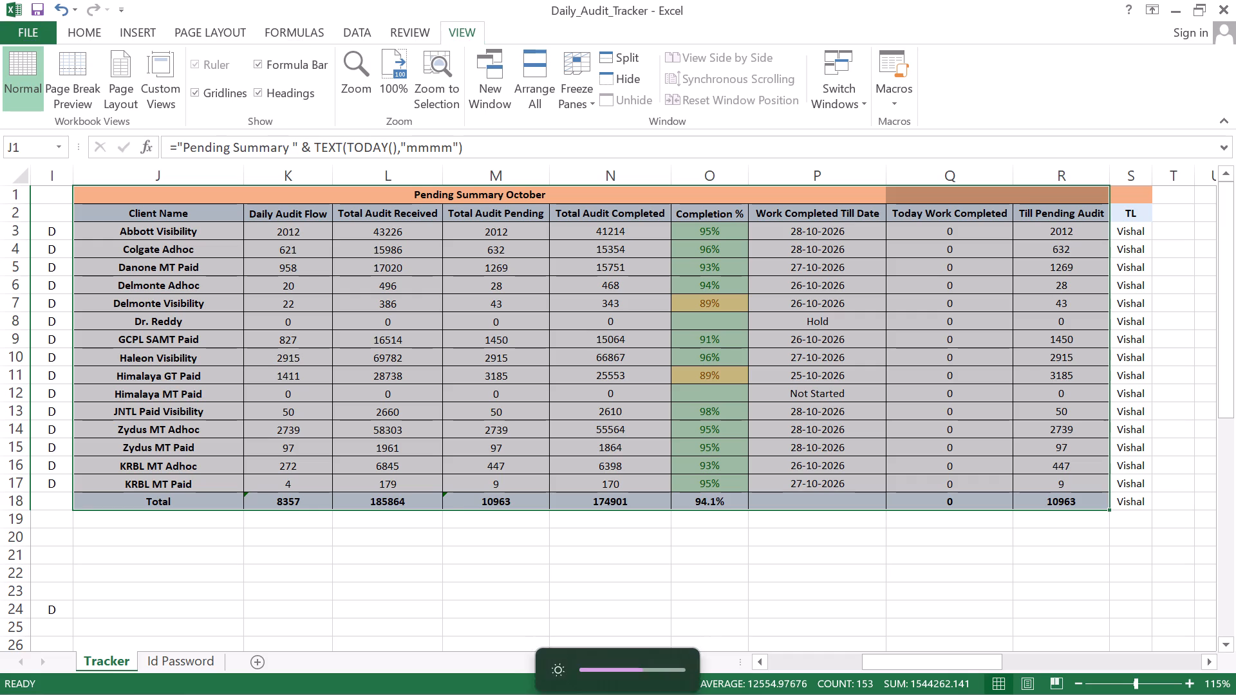
pyautogui.hotkey('alt', 'F4')
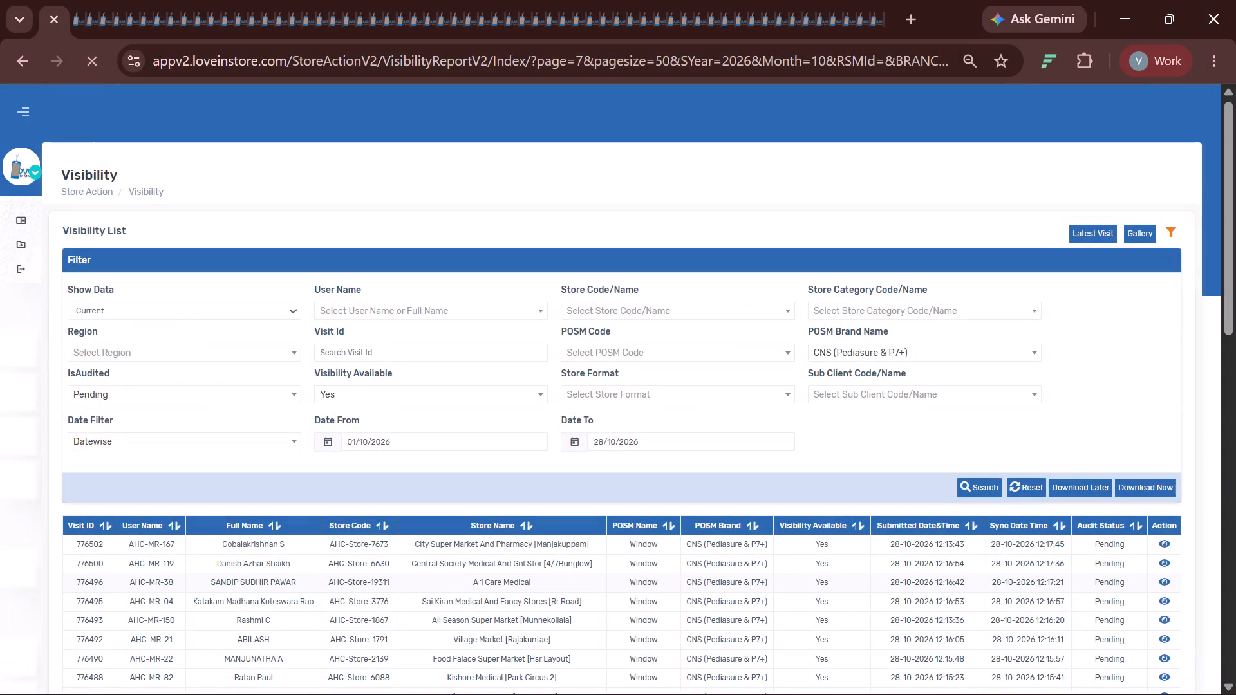
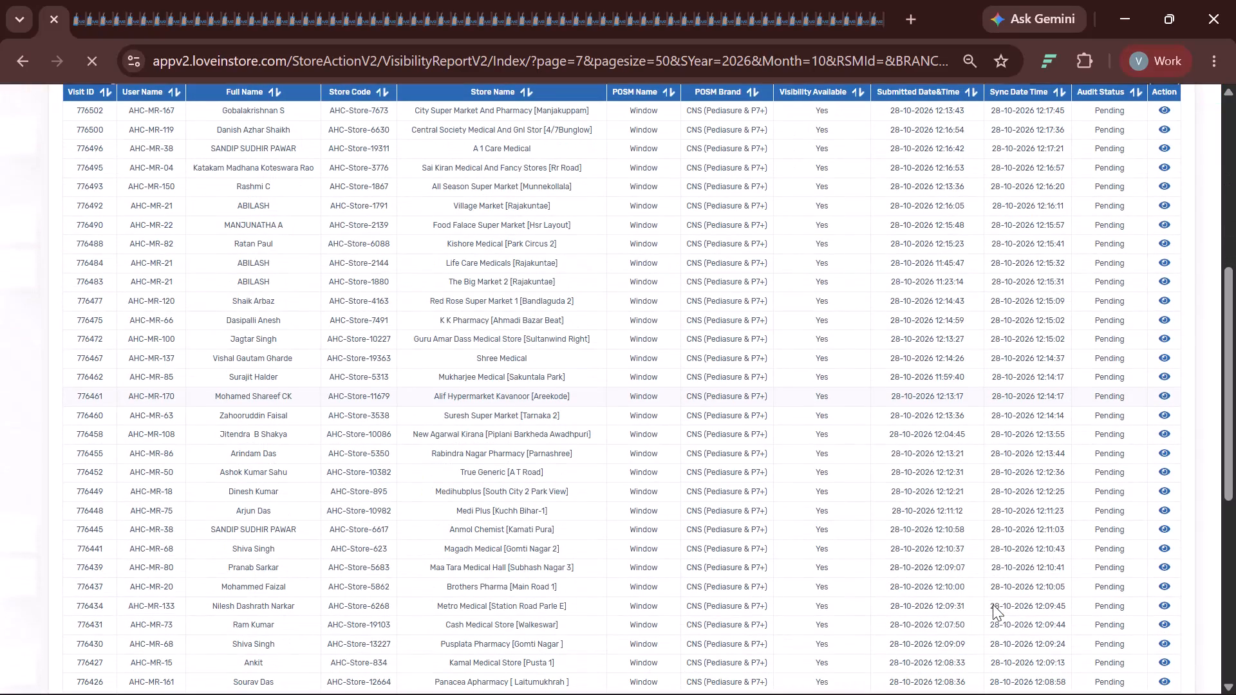
# Open the detail view of each pending visit on page 7, from visit 776502 through 776472.
pyautogui.keyDown('ctrl'); pyautogui.click(1168, 107); pyautogui.keyUp('ctrl')
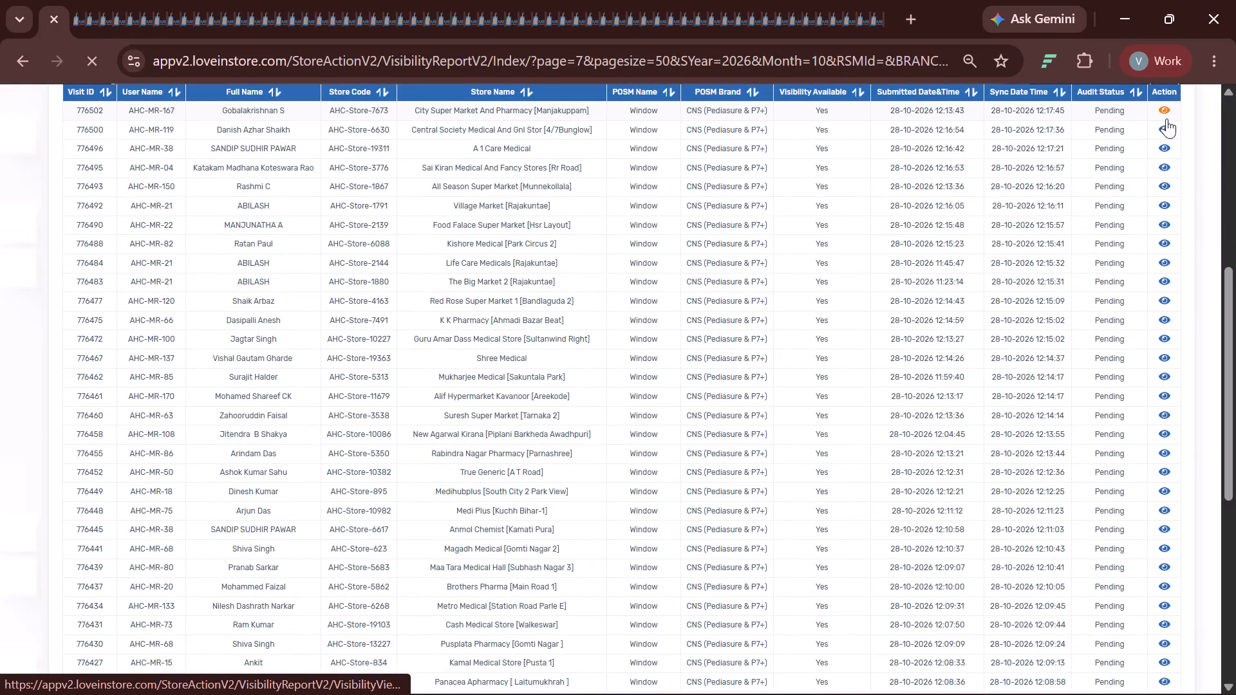
pyautogui.keyDown('ctrl'); pyautogui.click(1166, 129); pyautogui.keyUp('ctrl')
pyautogui.keyDown('ctrl'); pyautogui.click(1164, 150); pyautogui.keyUp('ctrl')
pyautogui.keyDown('ctrl'); pyautogui.click(1165, 166); pyautogui.keyUp('ctrl')
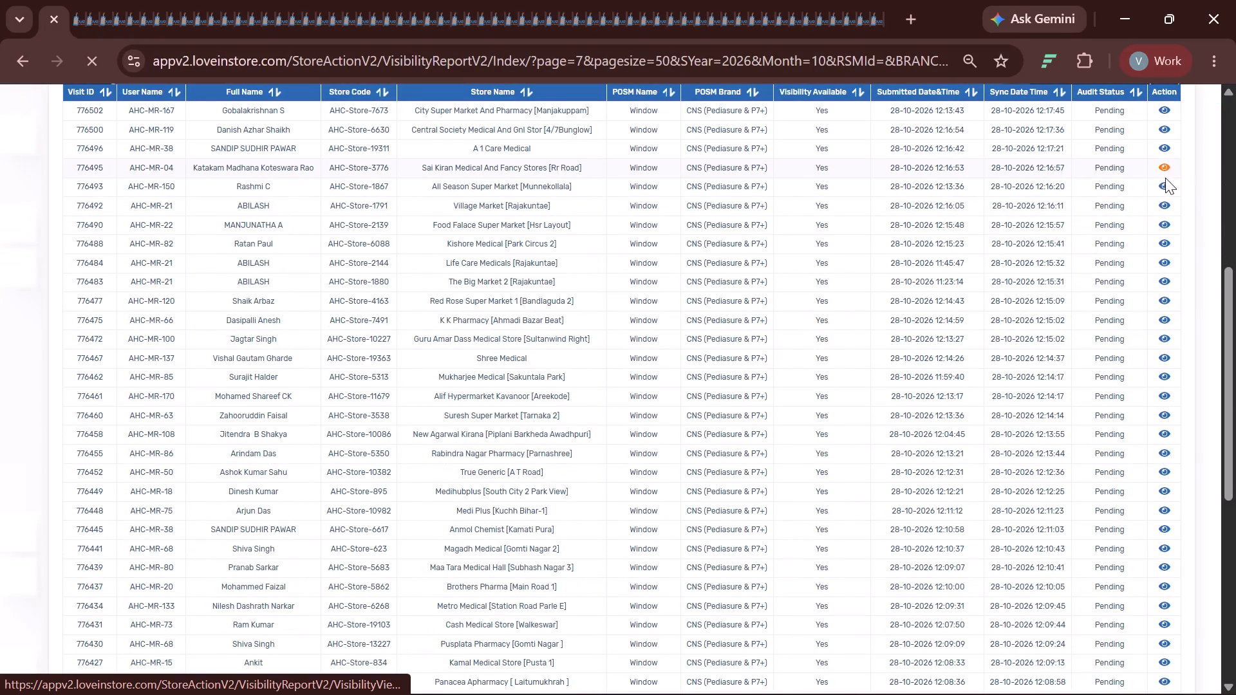
pyautogui.keyDown('ctrl'); pyautogui.click(1165, 186); pyautogui.keyUp('ctrl')
pyautogui.keyDown('ctrl'); pyautogui.click(1166, 202); pyautogui.keyUp('ctrl')
pyautogui.keyDown('ctrl'); pyautogui.click(1167, 230); pyautogui.keyUp('ctrl')
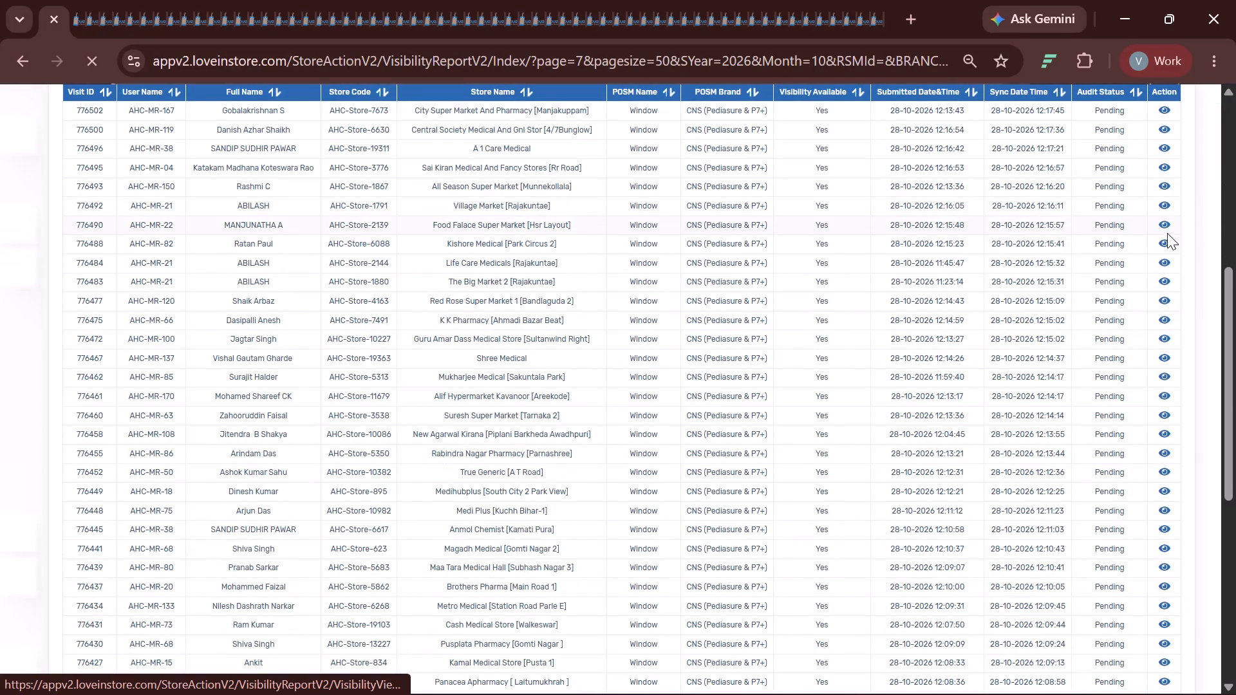
pyautogui.keyDown('ctrl'); pyautogui.click(1164, 223); pyautogui.keyUp('ctrl')
pyautogui.keyDown('ctrl'); pyautogui.click(1166, 243); pyautogui.keyUp('ctrl')
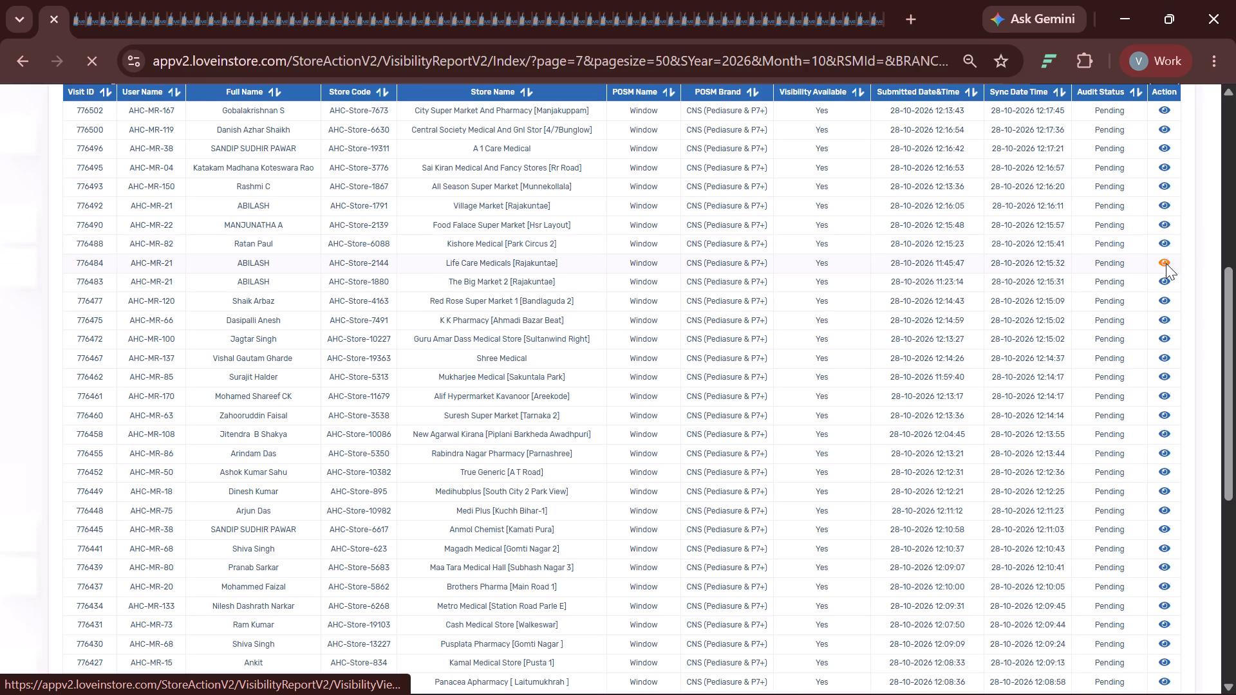
pyautogui.keyDown('ctrl'); pyautogui.click(1166, 263); pyautogui.keyUp('ctrl')
pyautogui.keyDown('ctrl'); pyautogui.click(1166, 278); pyautogui.keyUp('ctrl')
pyautogui.keyDown('ctrl'); pyautogui.click(1166, 295); pyautogui.keyUp('ctrl')
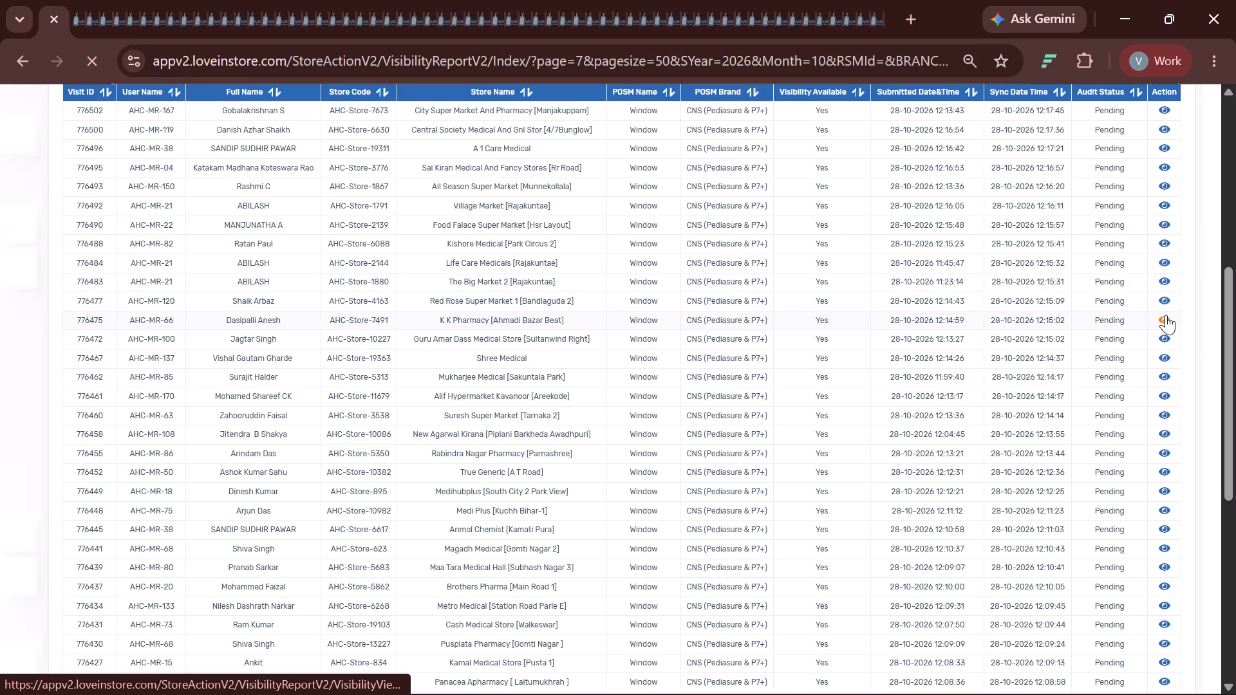
pyautogui.keyDown('ctrl'); pyautogui.click(1166, 315); pyautogui.keyUp('ctrl')
pyautogui.keyDown('ctrl'); pyautogui.click(1166, 338); pyautogui.keyUp('ctrl')
# Open the detail view of each following pending visit on page 7, from visit 776467 through 776437.
pyautogui.keyDown('ctrl'); pyautogui.click(1166, 360); pyautogui.keyUp('ctrl')
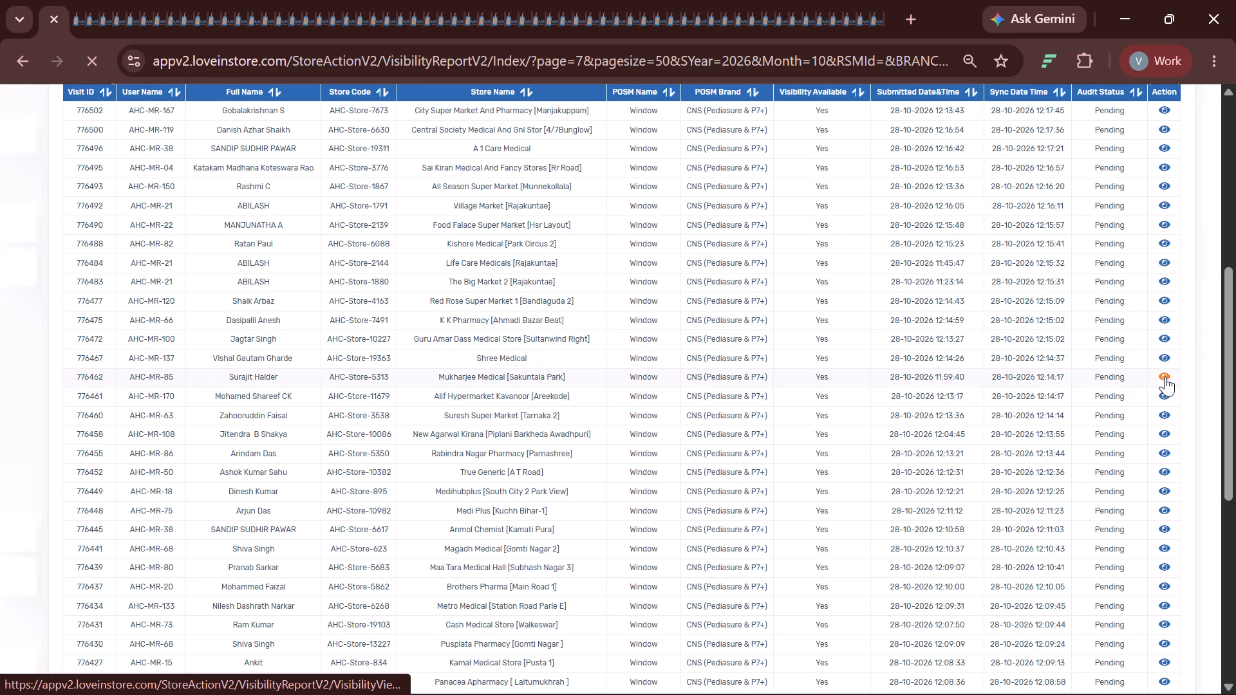
pyautogui.keyDown('ctrl'); pyautogui.click(1165, 376); pyautogui.keyUp('ctrl')
pyautogui.keyDown('ctrl'); pyautogui.click(1165, 393); pyautogui.keyUp('ctrl')
pyautogui.keyDown('ctrl'); pyautogui.click(1168, 411); pyautogui.keyUp('ctrl')
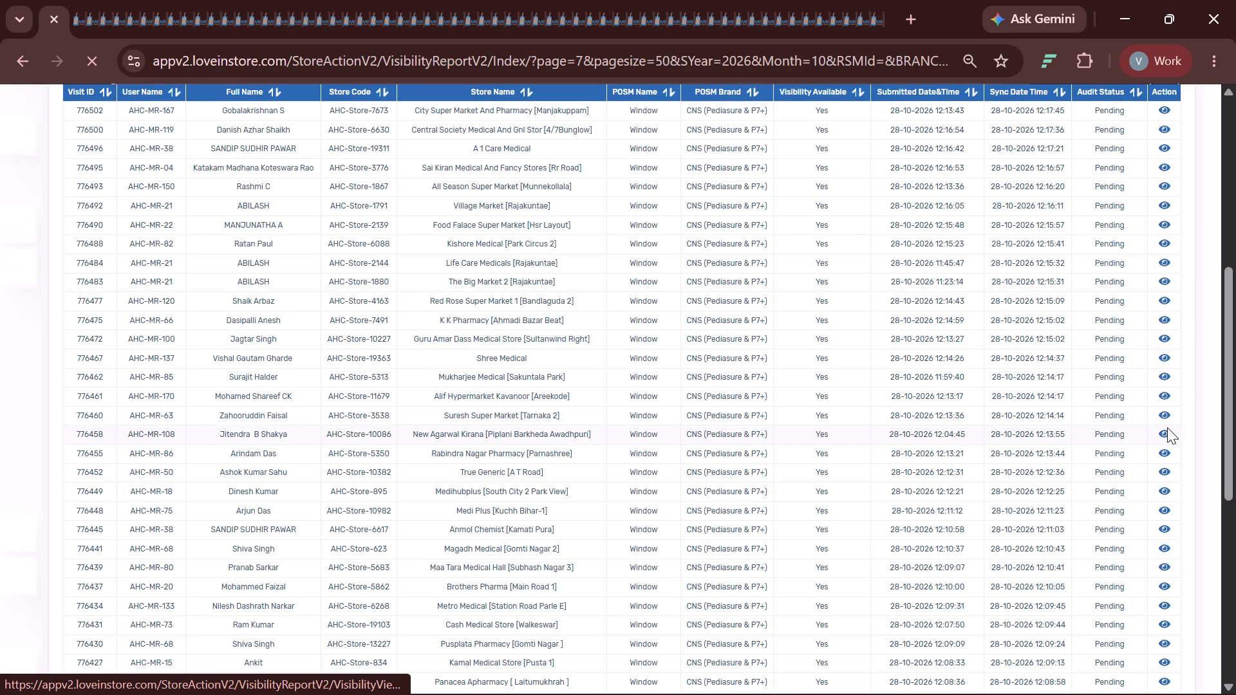
pyautogui.keyDown('ctrl'); pyautogui.click(1167, 427); pyautogui.keyUp('ctrl')
pyautogui.keyDown('ctrl'); pyautogui.click(1165, 436); pyautogui.keyUp('ctrl')
pyautogui.keyDown('ctrl'); pyautogui.click(1166, 458); pyautogui.keyUp('ctrl')
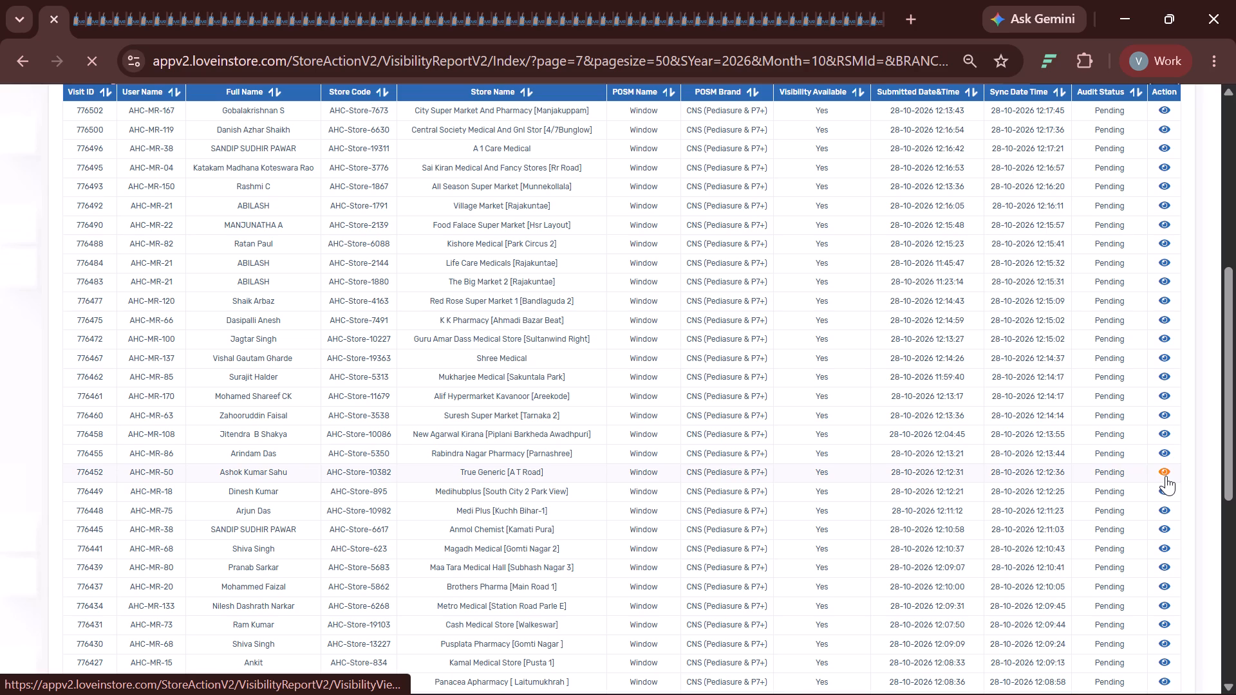
pyautogui.keyDown('ctrl'); pyautogui.click(1166, 476); pyautogui.keyUp('ctrl')
pyautogui.keyDown('ctrl'); pyautogui.click(1166, 493); pyautogui.keyUp('ctrl')
pyautogui.keyDown('ctrl'); pyautogui.click(1166, 514); pyautogui.keyUp('ctrl')
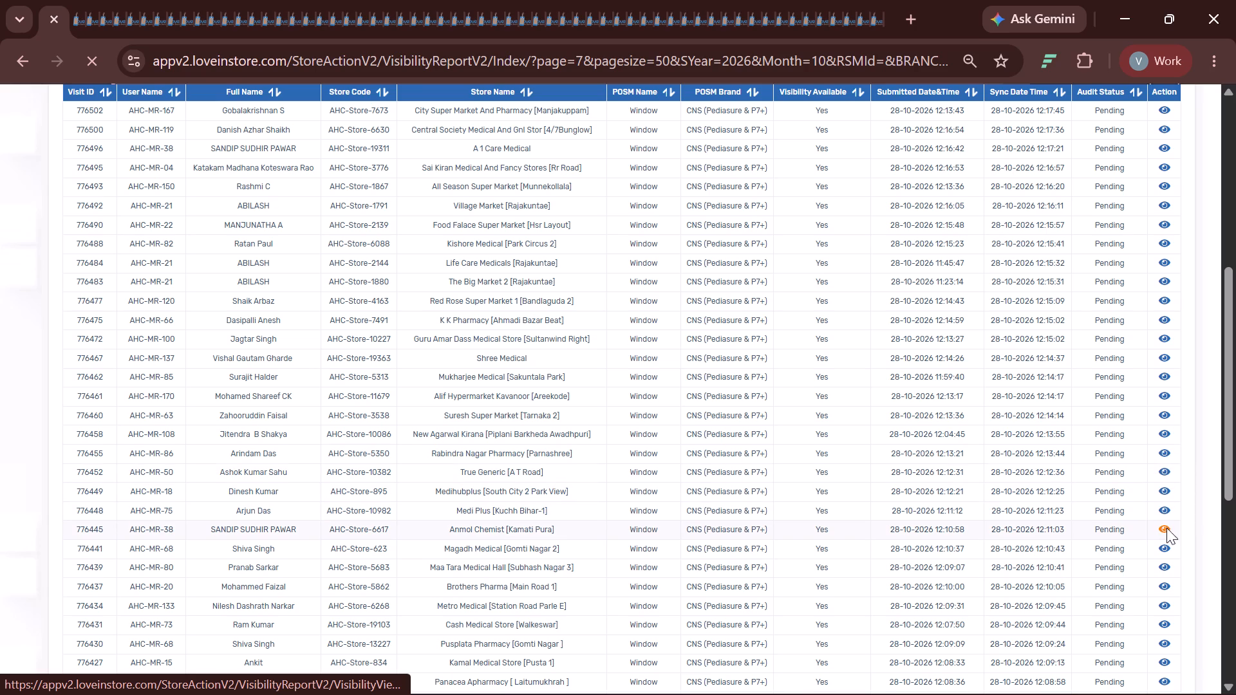
pyautogui.keyDown('ctrl'); pyautogui.click(1166, 528); pyautogui.keyUp('ctrl')
pyautogui.keyDown('ctrl'); pyautogui.click(1168, 544); pyautogui.keyUp('ctrl')
pyautogui.keyDown('ctrl'); pyautogui.click(1166, 571); pyautogui.keyUp('ctrl')
pyautogui.keyDown('ctrl'); pyautogui.click(1165, 582); pyautogui.keyUp('ctrl')
# Open the detail view of each following pending visit on page 7, from visit 776434 through 776409.
pyautogui.keyDown('ctrl'); pyautogui.click(1163, 600); pyautogui.keyUp('ctrl')
pyautogui.keyDown('ctrl'); pyautogui.click(1163, 624); pyautogui.keyUp('ctrl')
pyautogui.keyDown('ctrl'); pyautogui.click(1164, 638); pyautogui.keyUp('ctrl')
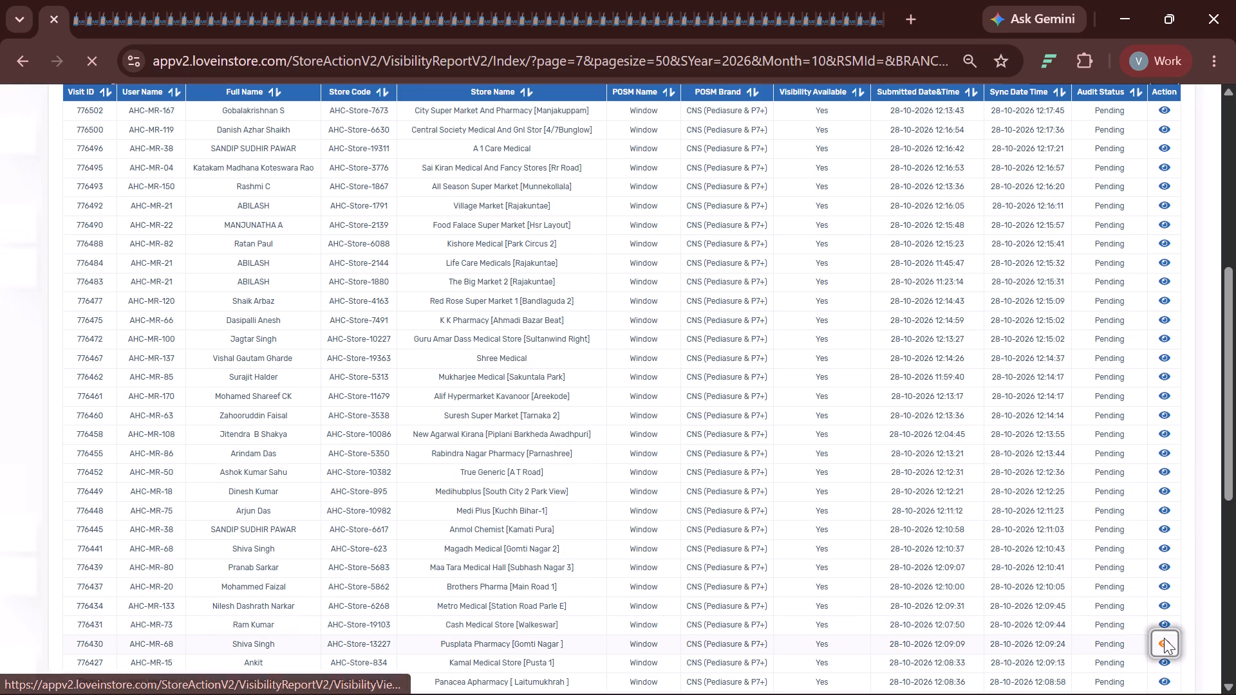
pyautogui.keyDown('ctrl'); pyautogui.click(1165, 660); pyautogui.keyUp('ctrl')
pyautogui.keyDown('ctrl'); pyautogui.click(1165, 681); pyautogui.keyUp('ctrl')
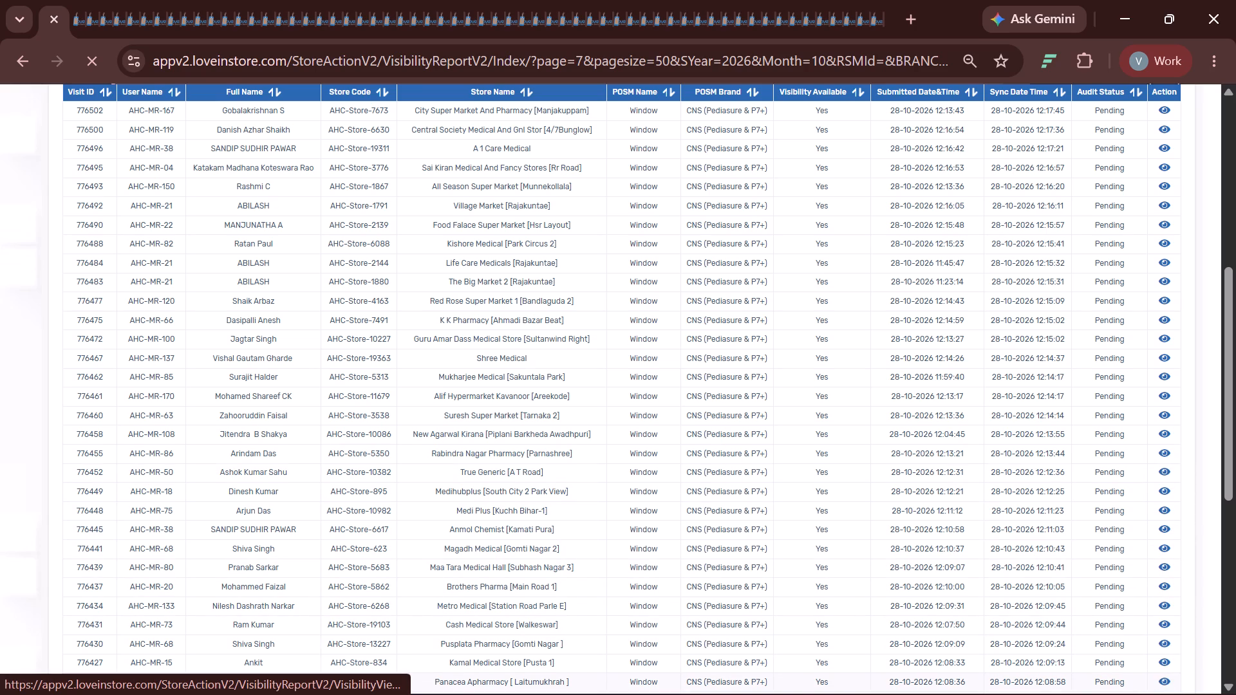
pyautogui.keyDown('ctrl'); pyautogui.doubleClick(1115, 686); pyautogui.keyUp('ctrl')
pyautogui.keyDown('ctrl'); pyautogui.scroll(-7, 1134, 584); pyautogui.keyUp('ctrl')
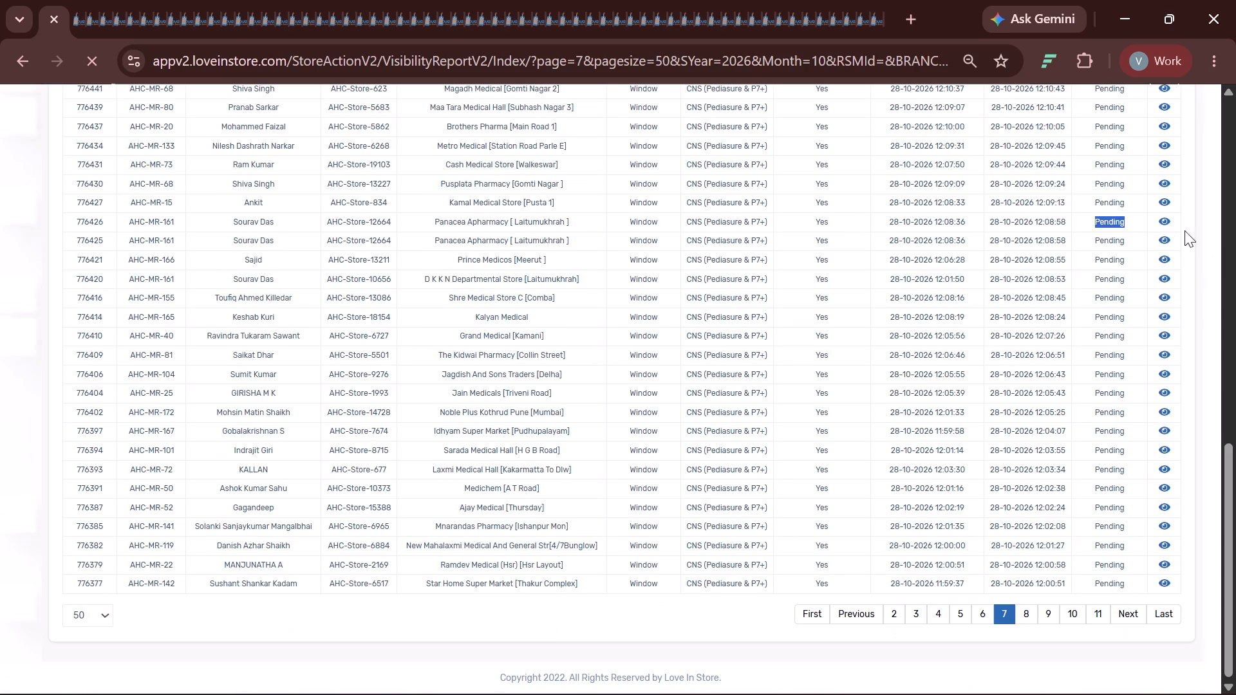
pyautogui.keyDown('ctrl'); pyautogui.click(1168, 242); pyautogui.keyUp('ctrl')
pyautogui.keyDown('ctrl'); pyautogui.click(1166, 255); pyautogui.keyUp('ctrl')
pyautogui.keyDown('ctrl'); pyautogui.click(1166, 273); pyautogui.keyUp('ctrl')
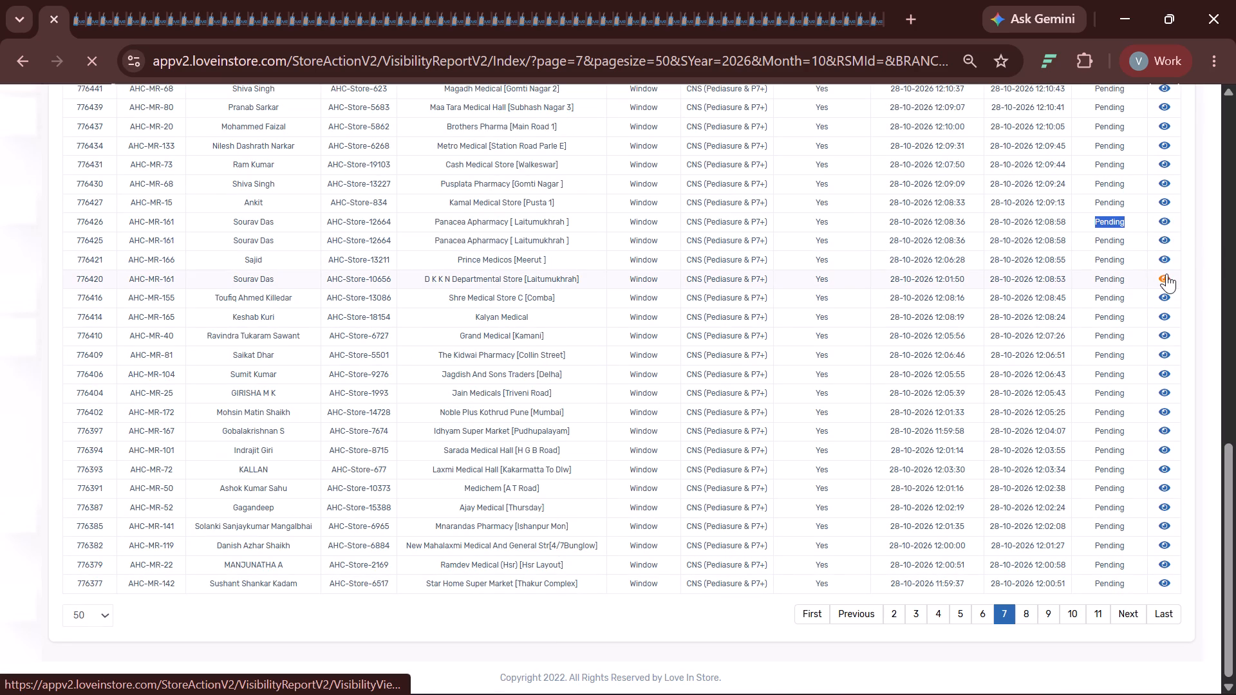
pyautogui.keyDown('ctrl'); pyautogui.click(1166, 293); pyautogui.keyUp('ctrl')
pyautogui.keyDown('ctrl'); pyautogui.click(1162, 320); pyautogui.keyUp('ctrl')
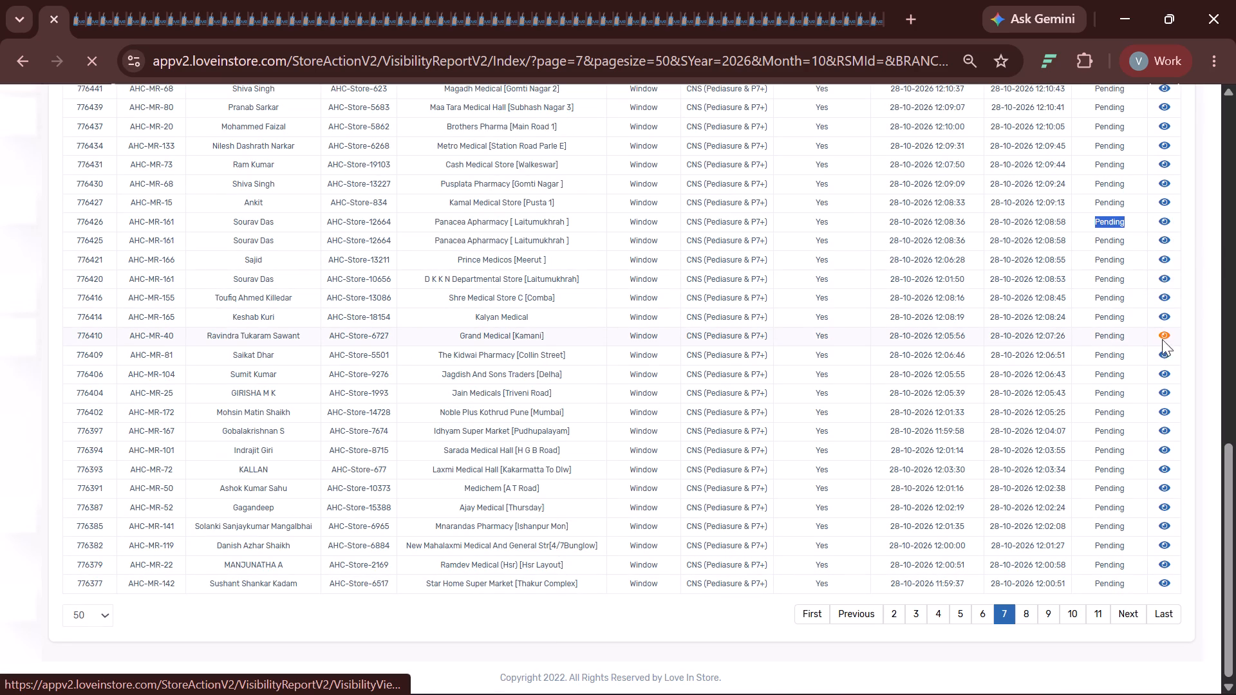
pyautogui.keyDown('ctrl'); pyautogui.click(1162, 339); pyautogui.keyUp('ctrl')
pyautogui.keyDown('ctrl'); pyautogui.click(1166, 355); pyautogui.keyUp('ctrl')
pyautogui.keyDown('ctrl'); pyautogui.click(1164, 376); pyautogui.keyUp('ctrl')
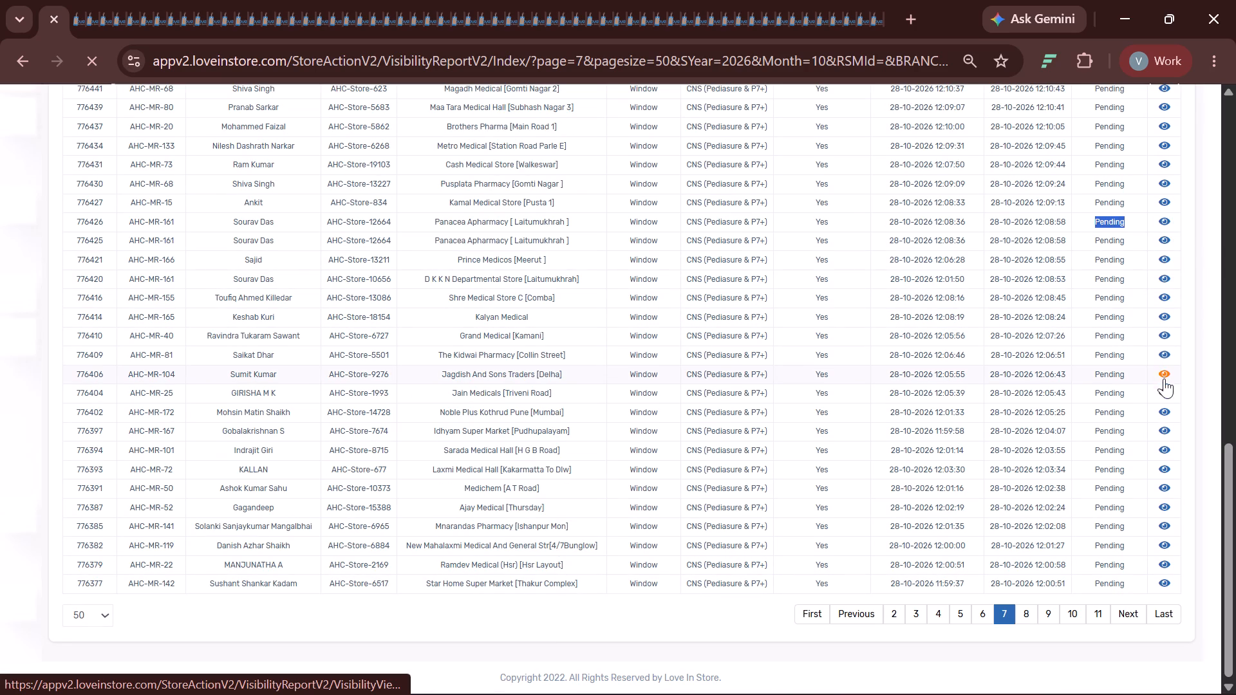
pyautogui.keyDown('ctrl'); pyautogui.click(1164, 389); pyautogui.keyUp('ctrl')
pyautogui.keyDown('ctrl'); pyautogui.click(1166, 416); pyautogui.keyUp('ctrl')
pyautogui.keyDown('ctrl'); pyautogui.click(1166, 429); pyautogui.keyUp('ctrl')
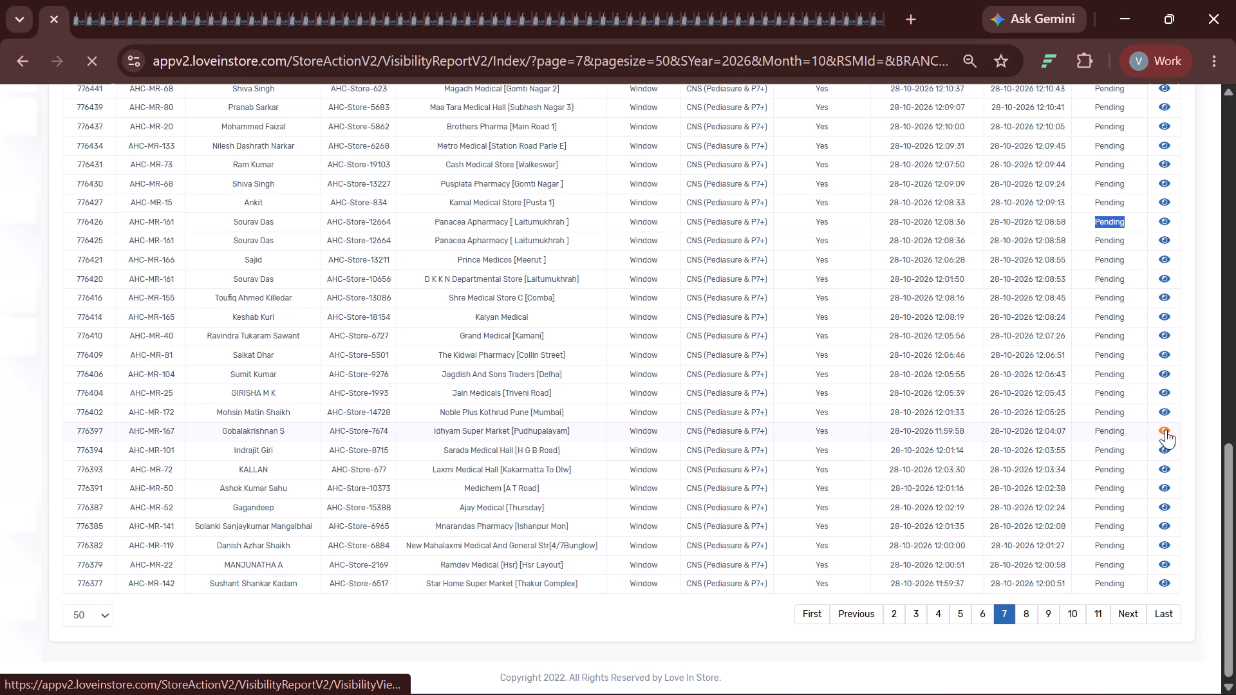
pyautogui.keyDown('ctrl'); pyautogui.click(1168, 443); pyautogui.keyUp('ctrl')
pyautogui.keyDown('ctrl'); pyautogui.click(1168, 446); pyautogui.keyUp('ctrl')
pyautogui.keyDown('ctrl'); pyautogui.click(1168, 466); pyautogui.keyUp('ctrl')
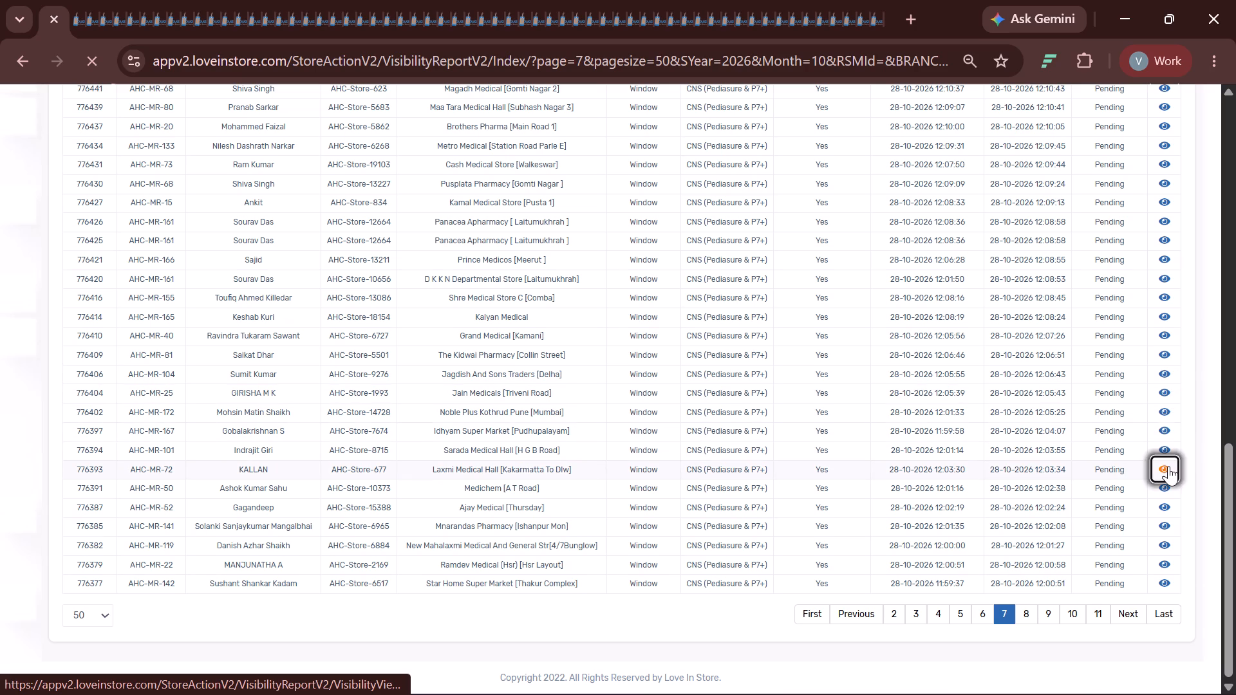
pyautogui.keyDown('ctrl'); pyautogui.click(1165, 487); pyautogui.keyUp('ctrl')
pyautogui.keyDown('ctrl'); pyautogui.click(1165, 505); pyautogui.keyUp('ctrl')
pyautogui.keyDown('ctrl'); pyautogui.click(1165, 528); pyautogui.keyUp('ctrl')
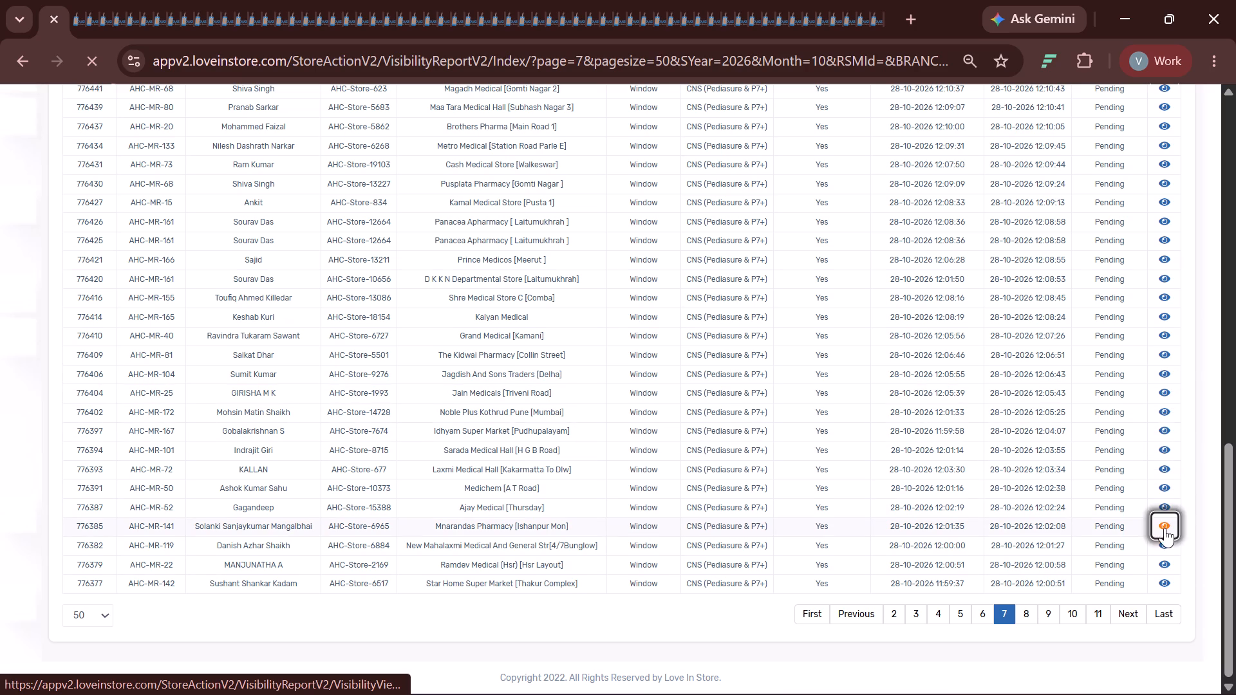
pyautogui.keyDown('ctrl'); pyautogui.click(1165, 539); pyautogui.keyUp('ctrl')
pyautogui.keyDown('ctrl'); pyautogui.click(1166, 561); pyautogui.keyUp('ctrl')
pyautogui.keyDown('ctrl'); pyautogui.click(1166, 579); pyautogui.keyUp('ctrl')
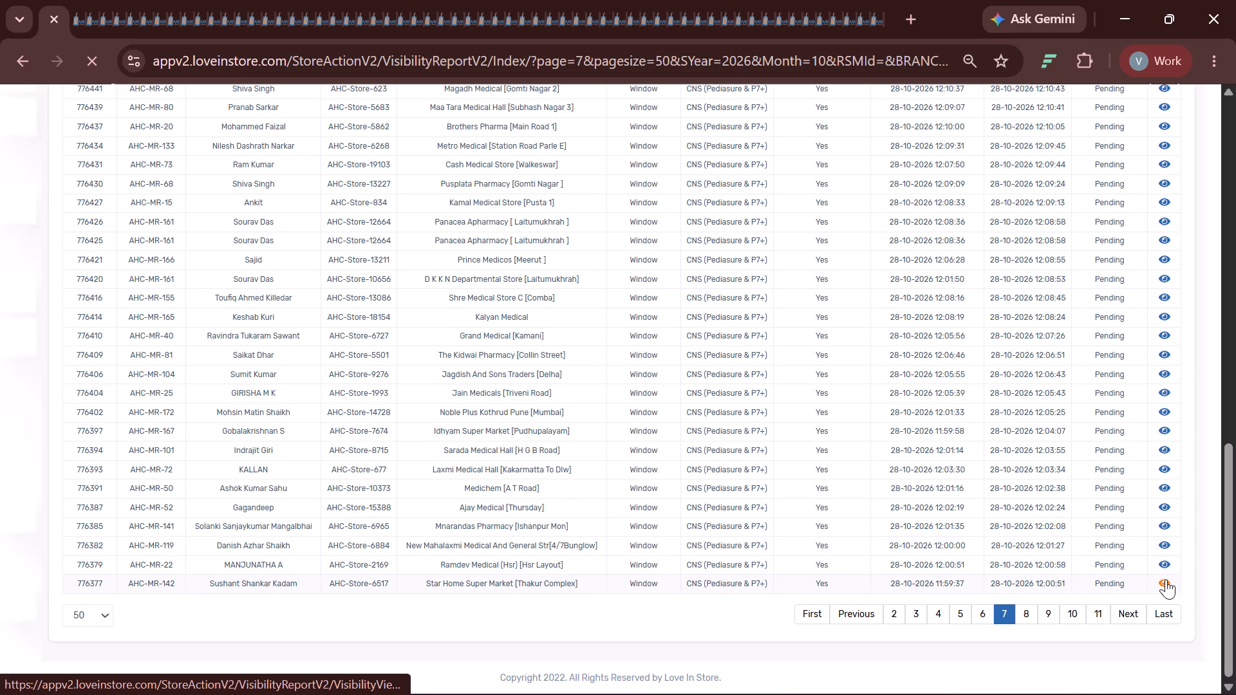
# Audit visit 776729: POSM, stock face-up, planogram and same-store check-in Yes, eye level No, shelf Yes (Silver & Gold), face-ups 7, and save.
pyautogui.hotkey('ctrl', 'Tab')
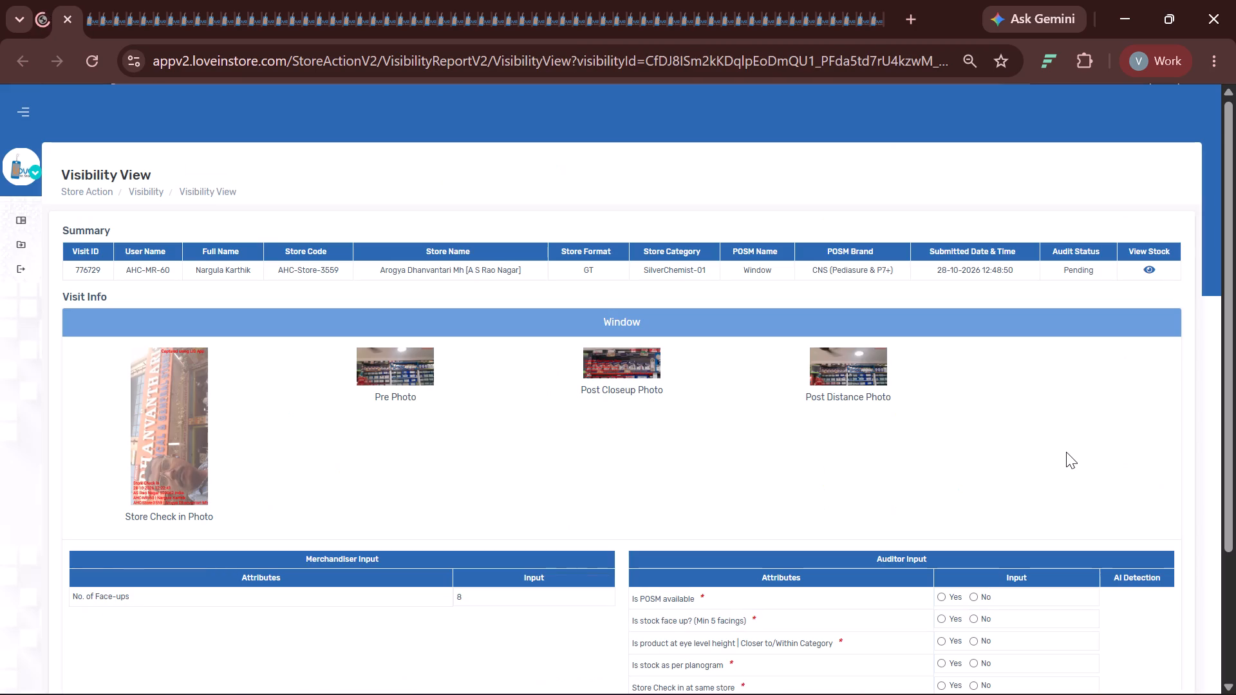
pyautogui.scroll(-3, 1066, 452)
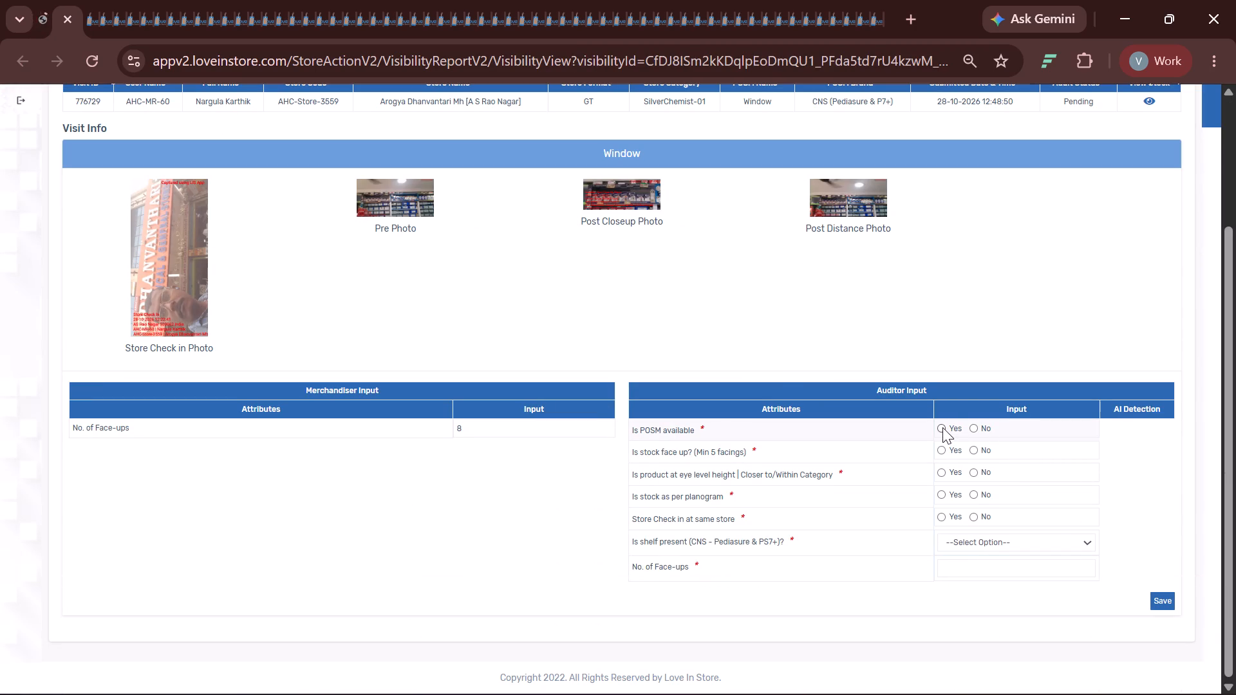
pyautogui.click(942, 427)
pyautogui.press('Tab')
pyautogui.press('space')
pyautogui.press('Tab')
pyautogui.press('Right')
pyautogui.press('Tab')
pyautogui.press('space')
pyautogui.press('Tab')
pyautogui.press('space')
pyautogui.press('Tab')
pyautogui.press('Right')
pyautogui.press('Tab')
pyautogui.press('7')
pyautogui.press('Tab')
pyautogui.press('space')
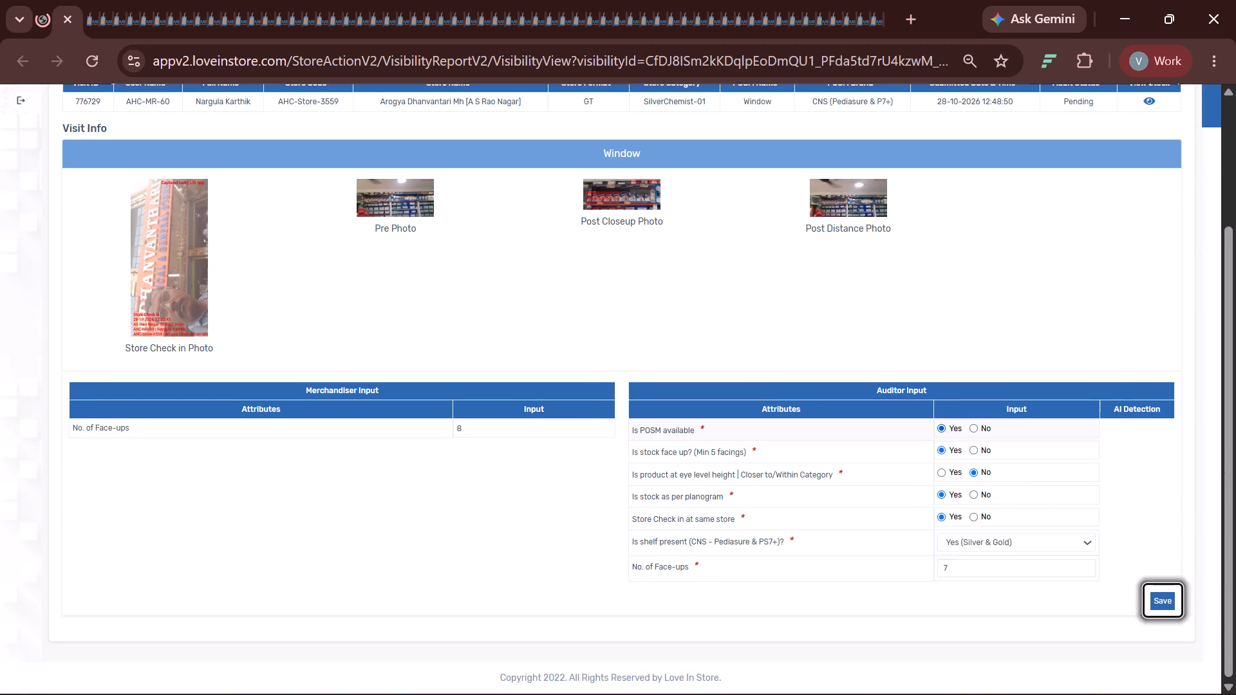
# Audit visit 776726: POSM, stock face-up, planogram and same-store check-in Yes, eye level No, shelf Yes (Silver & Gold), face-ups 5, and save.
pyautogui.hotkey('ctrl', 'Tab')
pyautogui.scroll(-5, 942, 427)
pyautogui.click(942, 427)
pyautogui.press('Tab')
pyautogui.press('space')
pyautogui.press('Tab')
pyautogui.press('Right')
pyautogui.press('Tab')
pyautogui.press('space')
pyautogui.press('Tab')
pyautogui.press('space')
pyautogui.press('Tab')
pyautogui.press('Right')
pyautogui.press('Tab')
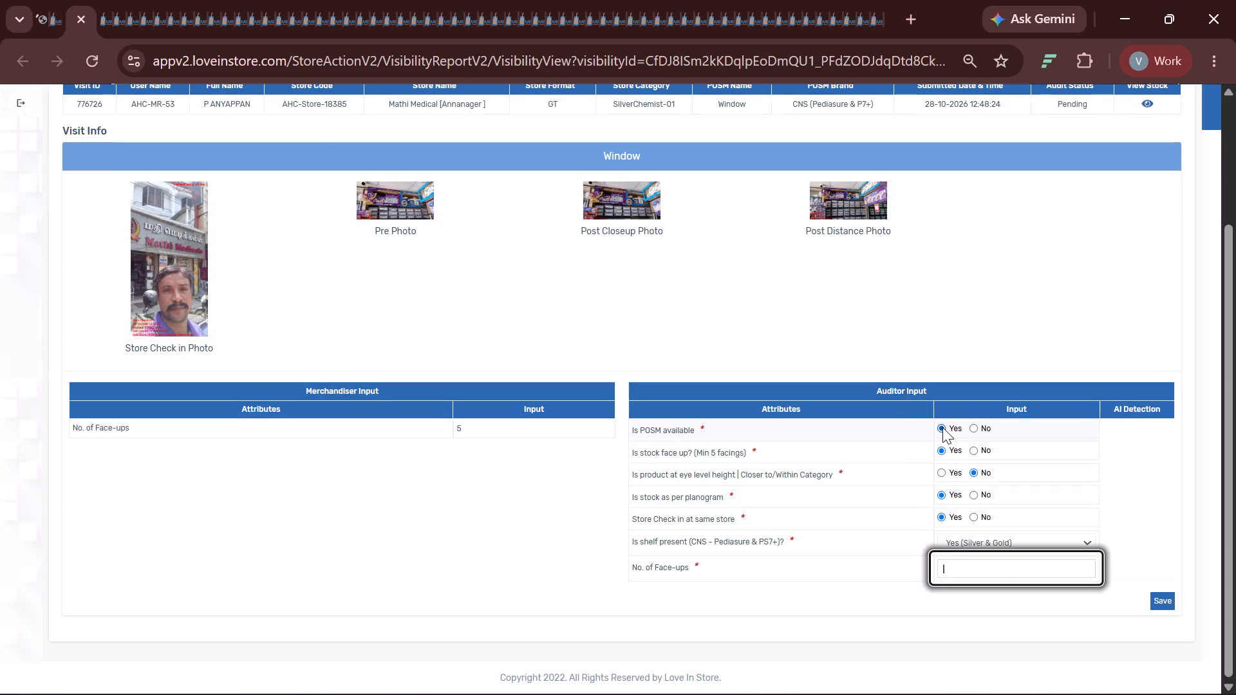
pyautogui.press('6')
pyautogui.hotkey('shift', 'Tab')
pyautogui.press('Tab')
pyautogui.press('5')
pyautogui.press('Tab')
pyautogui.press('space')
# Audit visit 776725: POSM, planogram and same-store check-in Yes, stock face-up and eye level No, shelf Yes (Silver & Gold), face-ups 3, and save.
pyautogui.hotkey('ctrl', 'Tab')
pyautogui.scroll(-3, 942, 427)
pyautogui.click(942, 427)
pyautogui.press('Tab')
pyautogui.press('space')
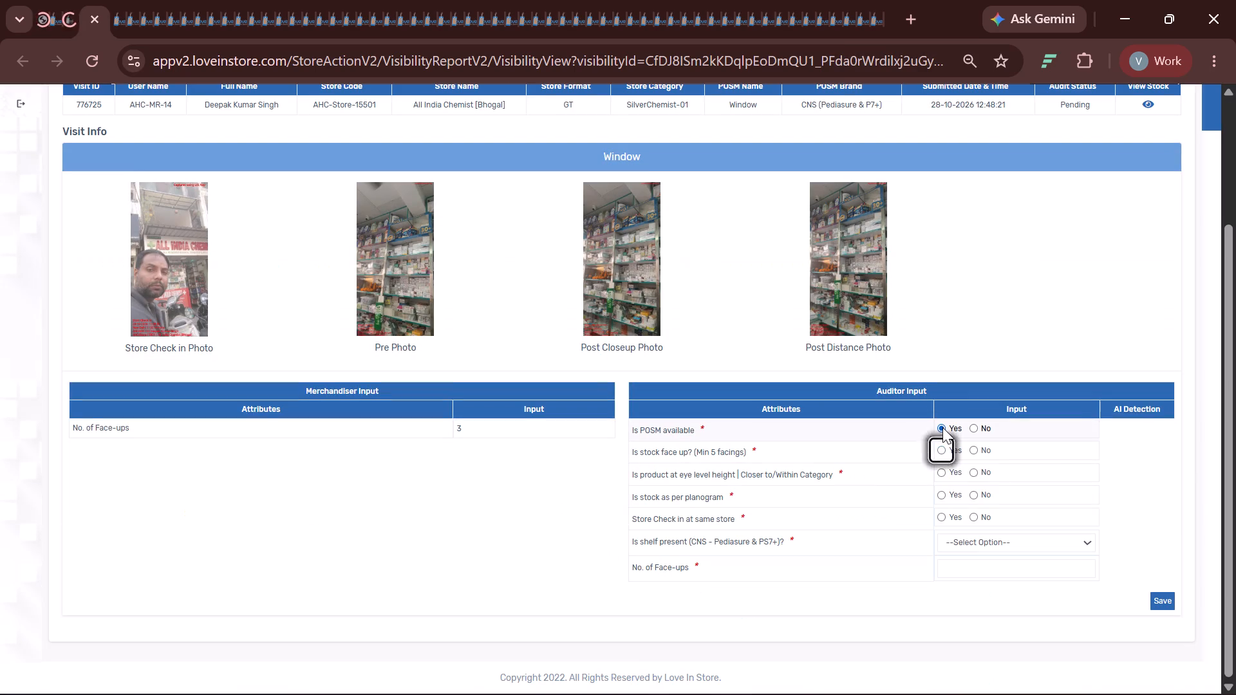
pyautogui.press('Tab')
pyautogui.press('Right')
pyautogui.press('Tab')
pyautogui.press('space')
pyautogui.hotkey('shift', 'Tab')
pyautogui.hotkey('shift', 'Tab')
pyautogui.press('Right')
pyautogui.press('Tab')
pyautogui.press('space')
pyautogui.press('Tab')
pyautogui.press('space')
pyautogui.press('Tab')
pyautogui.press('space')
pyautogui.press('Tab')
pyautogui.press('Right')
pyautogui.press('Tab')
pyautogui.press('3')
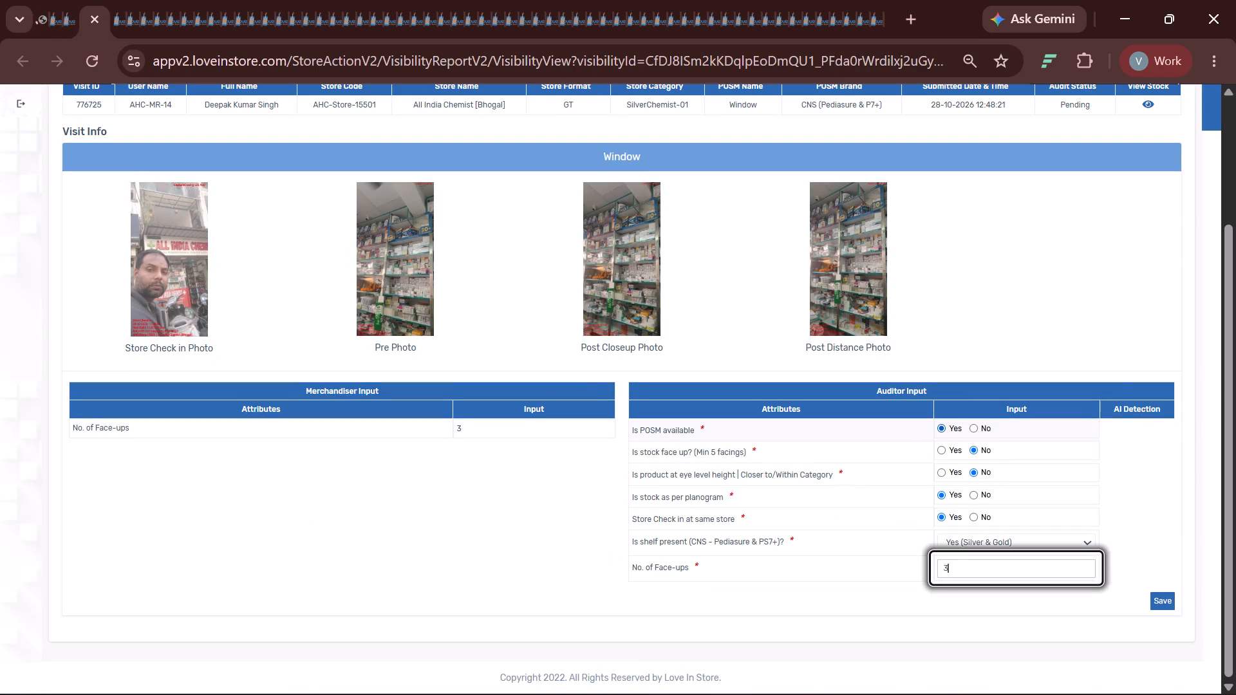
pyautogui.press('Tab')
pyautogui.press('space')
pyautogui.press('Tab')
# Audit visit 776721: POSM, planogram and same-store check-in Yes, stock face-up and eye level No, shelf Yes (Silver & Gold), face-ups 4, and save.
pyautogui.hotkey('ctrl', 'Tab')
pyautogui.scroll(-3, 942, 427)
pyautogui.click(942, 427)
pyautogui.press('Tab')
pyautogui.press('space')
pyautogui.press('Tab')
pyautogui.press('Right')
pyautogui.hotkey('shift', 'Tab')
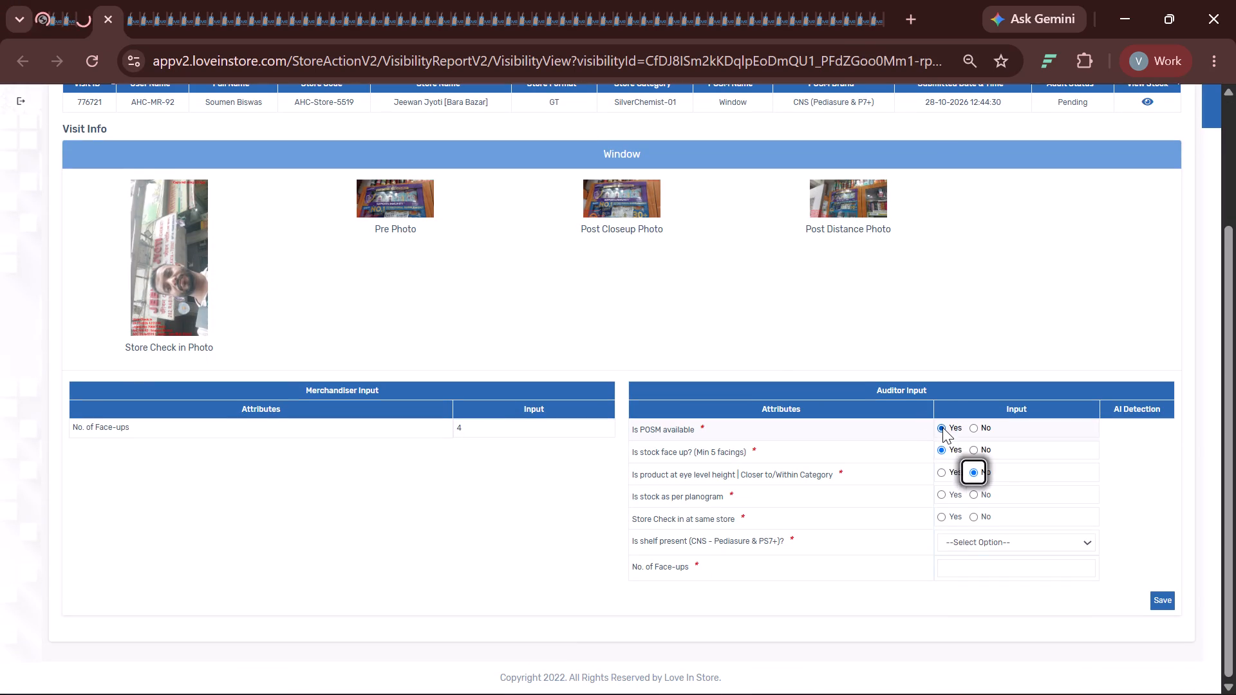
pyautogui.press('Right')
pyautogui.press('Tab')
pyautogui.press('space')
pyautogui.press('Tab')
pyautogui.press('space')
pyautogui.press('Tab')
pyautogui.press('space')
pyautogui.press('Tab')
pyautogui.press('Right')
pyautogui.press('Tab')
pyautogui.press('4')
pyautogui.press('Tab')
pyautogui.press('space')
# Audit visit 776719: POSM, stock face-up, planogram and same-store check-in Yes, eye level No, shelf Yes (Silver & Gold), face-ups 5, and save.
pyautogui.hotkey('ctrl', 'Tab')
pyautogui.scroll(-2, 942, 427)
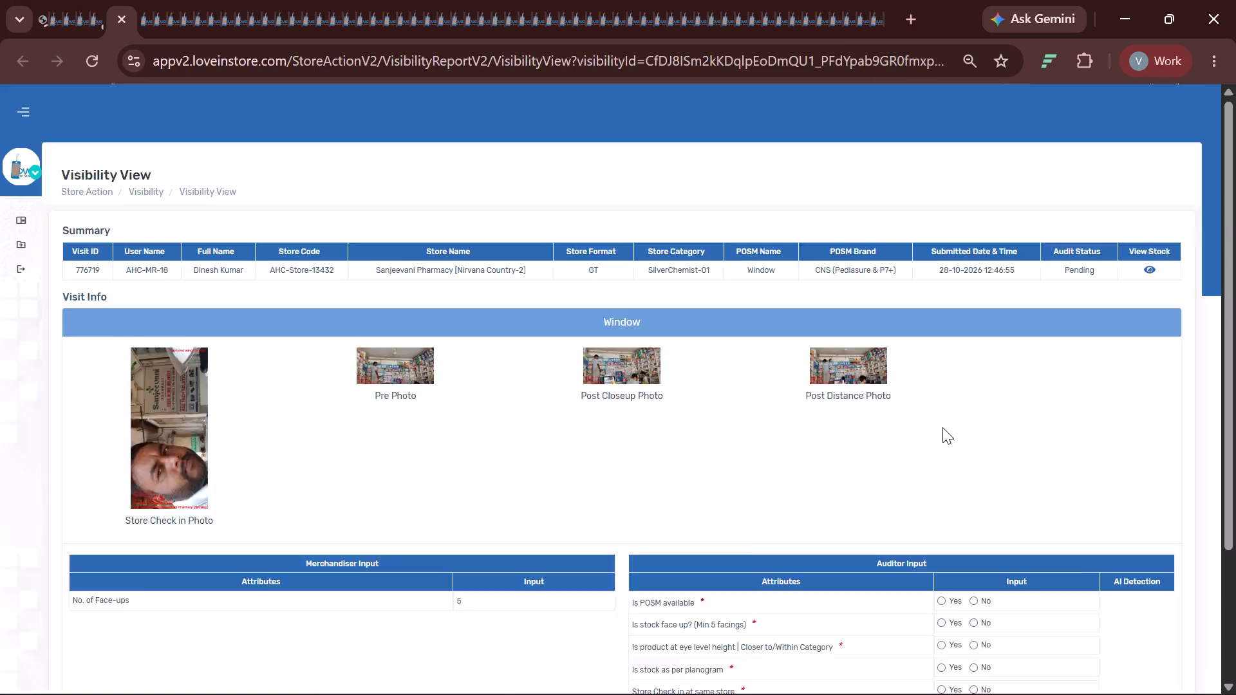
pyautogui.scroll(-1, 942, 427)
pyautogui.click(942, 427)
pyautogui.press('Tab')
pyautogui.press('space')
pyautogui.press('Tab')
pyautogui.press('Right')
pyautogui.press('Tab')
pyautogui.press('space')
pyautogui.press('Tab')
pyautogui.press('space')
pyautogui.hotkey('shift', 'Tab')
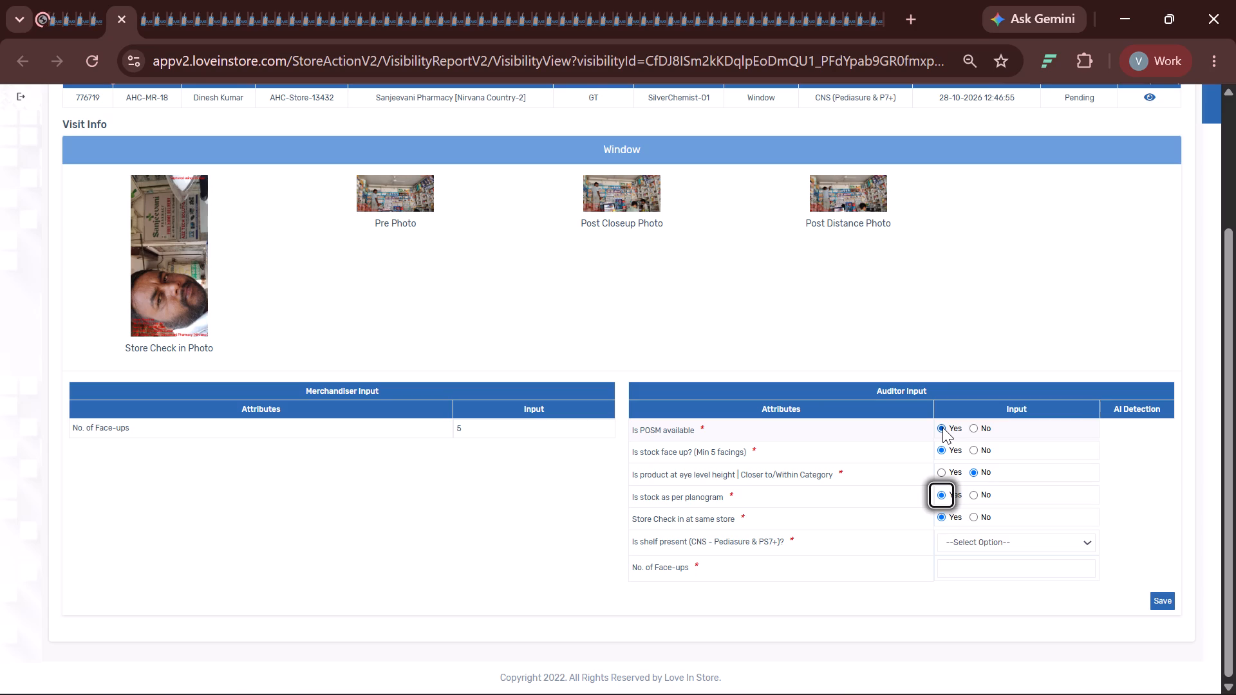
pyautogui.press('Tab')
pyautogui.press('Tab')
pyautogui.press('Right')
pyautogui.press('Tab')
pyautogui.press('5')
pyautogui.press('Tab')
pyautogui.press('space')
# Audit visit 776717: POSM, stock face-up and eye level No, planogram and same-store check-in Yes, shelf Yes (Silver & Gold), face-ups 4, and save.
pyautogui.hotkey('ctrl', 'Tab')
pyautogui.scroll(-3, 942, 427)
pyautogui.click(942, 427)
pyautogui.press('Tab')
pyautogui.press('space')
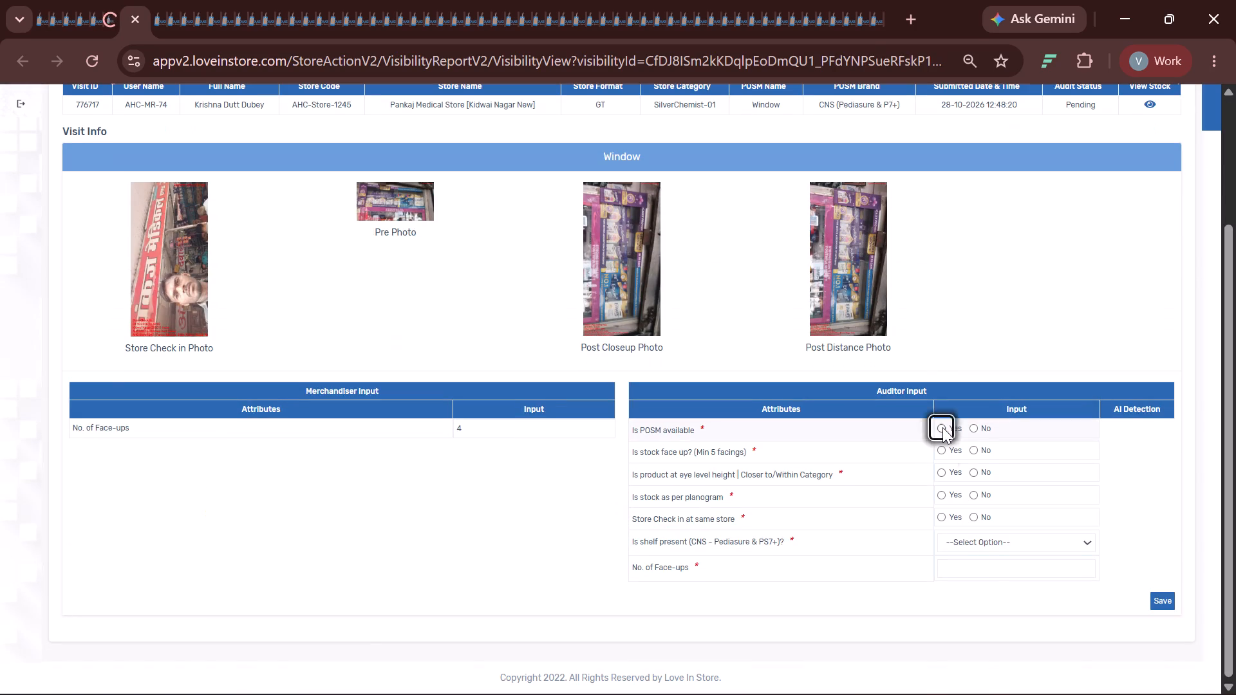
pyautogui.press('Tab')
pyautogui.press('Right')
pyautogui.hotkey('shift', 'Tab')
pyautogui.press('Right')
pyautogui.press('Tab')
pyautogui.press('space')
pyautogui.press('Tab')
pyautogui.press('space')
pyautogui.press('Tab')
pyautogui.press('space')
pyautogui.hotkey('shift', 'Tab')
pyautogui.hotkey('shift', 'Tab')
pyautogui.hotkey('shift', 'Tab')
pyautogui.hotkey('shift', 'Tab')
pyautogui.press('Right')
pyautogui.press('Tab')
pyautogui.press('Tab')
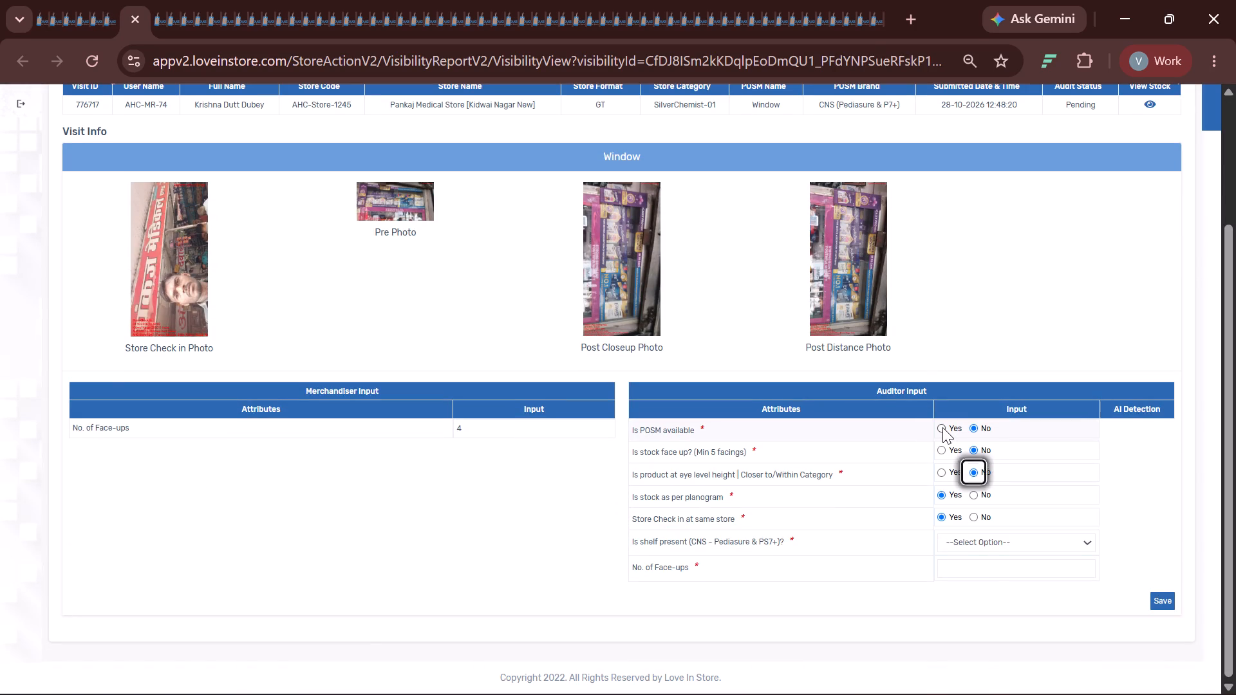
pyautogui.press('Tab')
pyautogui.press('Tab')
pyautogui.press('Tab')
pyautogui.press('Right')
pyautogui.press('Tab')
pyautogui.press('4')
pyautogui.press('Tab')
pyautogui.press('space')
# Audit visit 776714: POSM, stock face-up, planogram and same-store check-in Yes, eye level No, shelf Yes (Silver & Gold), face-ups 5, and save.
pyautogui.hotkey('ctrl', 'Tab')
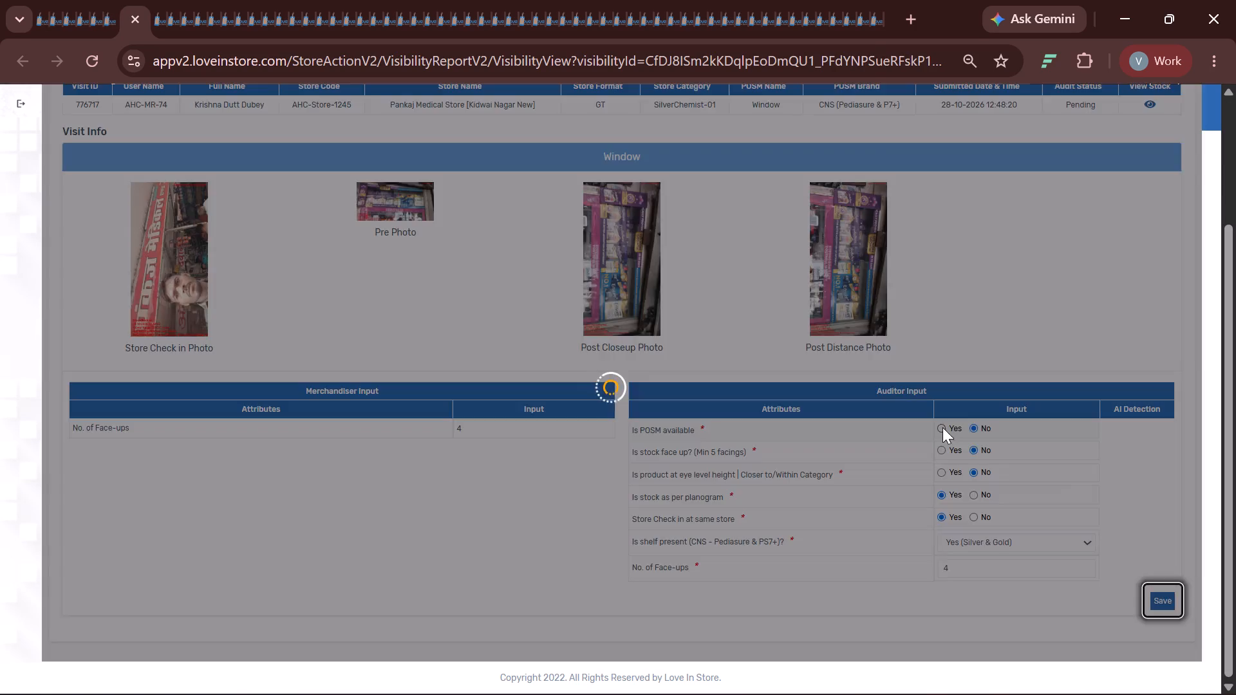
pyautogui.scroll(-3, 942, 427)
pyautogui.click(942, 427)
pyautogui.press('Tab')
pyautogui.press('space')
pyautogui.press('Tab')
pyautogui.press('Right')
pyautogui.press('Tab')
pyautogui.press('space')
pyautogui.press('Tab')
pyautogui.press('space')
pyautogui.press('Tab')
pyautogui.press('Right')
pyautogui.press('Tab')
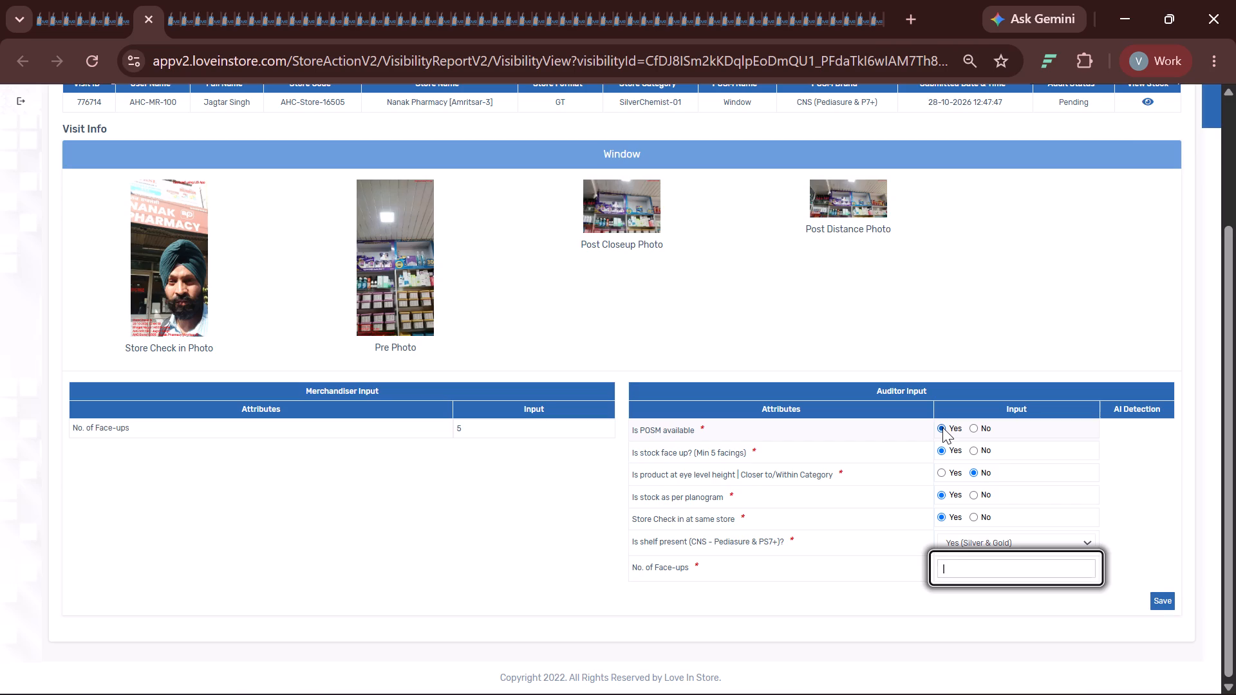
pyautogui.press('5')
pyautogui.press('Tab')
pyautogui.press('space')
# Audit visit 776712: POSM, stock face-up, planogram and same-store check-in Yes, eye level No, shelf Yes (Silver & Gold), face-ups 6, and save.
pyautogui.hotkey('ctrl', 'Tab')
pyautogui.scroll(-2, 942, 427)
pyautogui.click(942, 427)
pyautogui.press('Tab')
pyautogui.press('space')
pyautogui.press('Tab')
pyautogui.press('Right')
pyautogui.press('Tab')
pyautogui.press('space')
pyautogui.press('Tab')
pyautogui.press('space')
pyautogui.press('Tab')
pyautogui.press('Right')
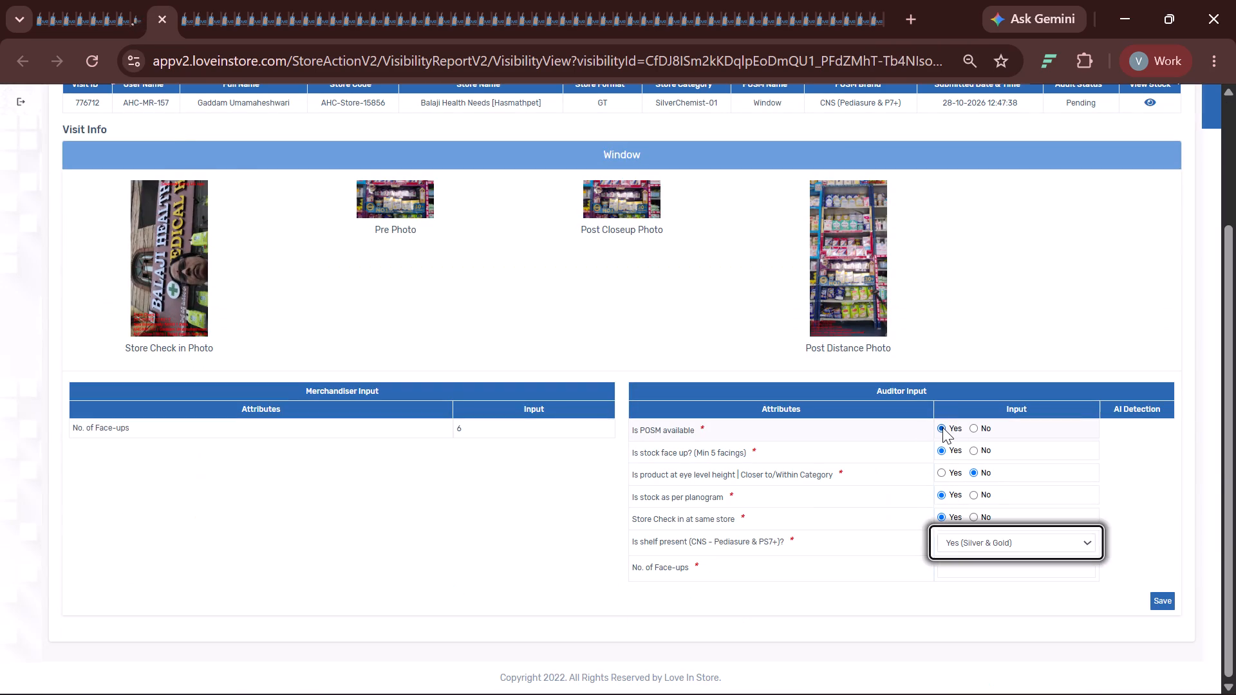
pyautogui.press('Tab')
pyautogui.press('6')
pyautogui.press('Tab')
pyautogui.press('space')
# Audit visit 776711: POSM and eye level No, stock face-up, planogram and same-store check-in Yes, shelf Yes (Silver & Gold), face-ups 5, and save.
pyautogui.hotkey('ctrl', 'Tab')
pyautogui.scroll(-2, 942, 427)
pyautogui.click(942, 427)
pyautogui.press('Tab')
pyautogui.press('space')
pyautogui.press('Tab')
pyautogui.press('space')
pyautogui.press('Tab')
pyautogui.press('space')
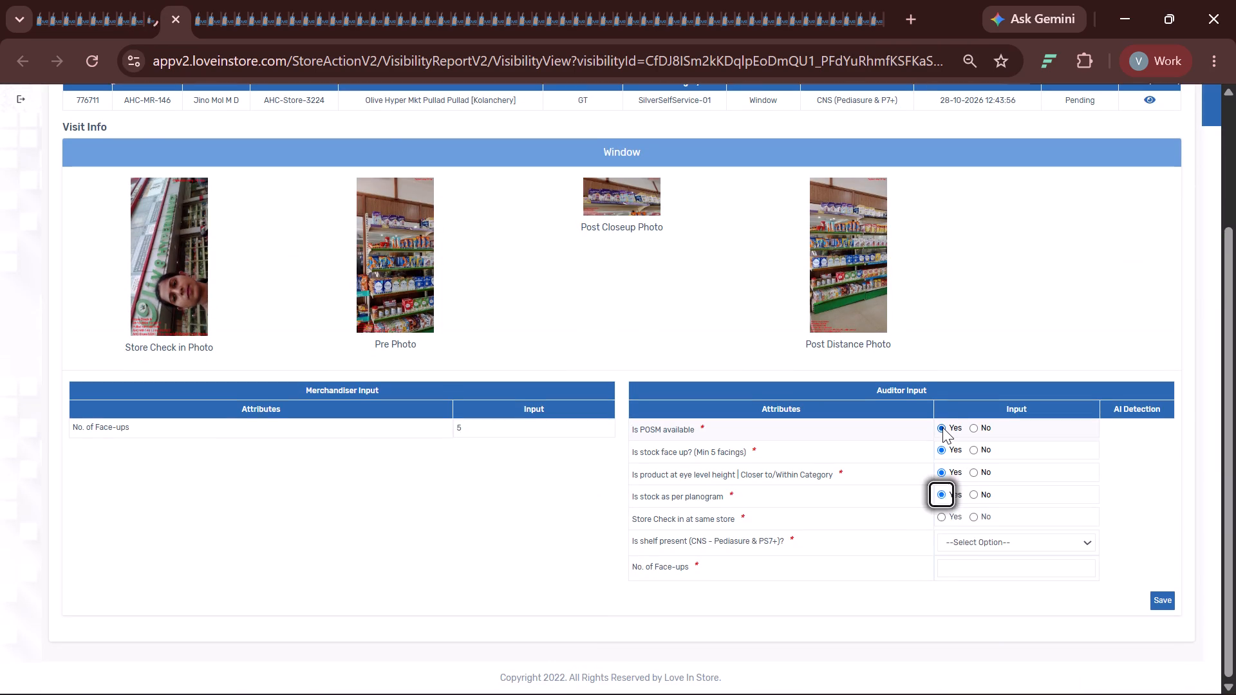
pyautogui.press('Tab')
pyautogui.press('space')
pyautogui.press('Tab')
pyautogui.press('Right')
pyautogui.hotkey('shift', 'Tab')
pyautogui.hotkey('shift', 'Tab')
pyautogui.hotkey('shift', 'Tab')
pyautogui.hotkey('shift', 'Tab')
pyautogui.hotkey('shift', 'Right')
pyautogui.hotkey('shift', 'Right')
pyautogui.hotkey('shift', 'Tab')
pyautogui.press('Right')
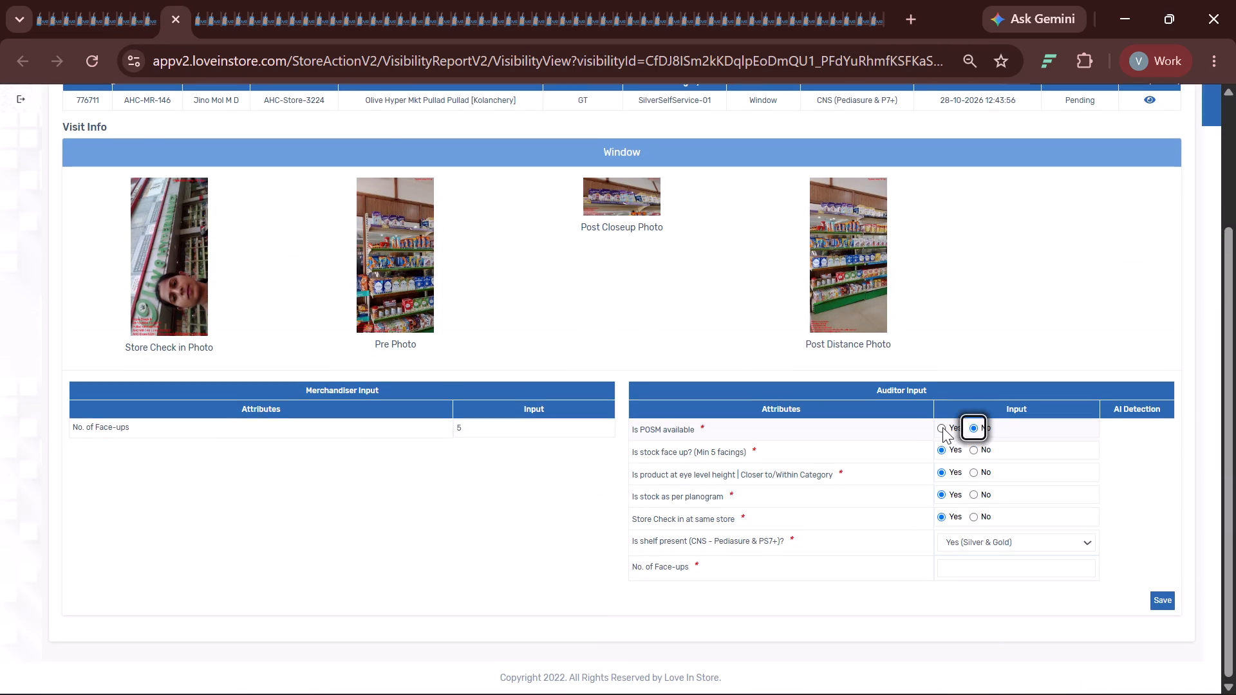
pyautogui.press('Tab')
pyautogui.press('Tab')
pyautogui.press('Tab')
pyautogui.press('Tab')
pyautogui.hotkey('shift', 'Tab')
pyautogui.hotkey('shift', 'Tab')
pyautogui.press('Right')
pyautogui.press('Tab')
pyautogui.press('Tab')
pyautogui.press('Tab')
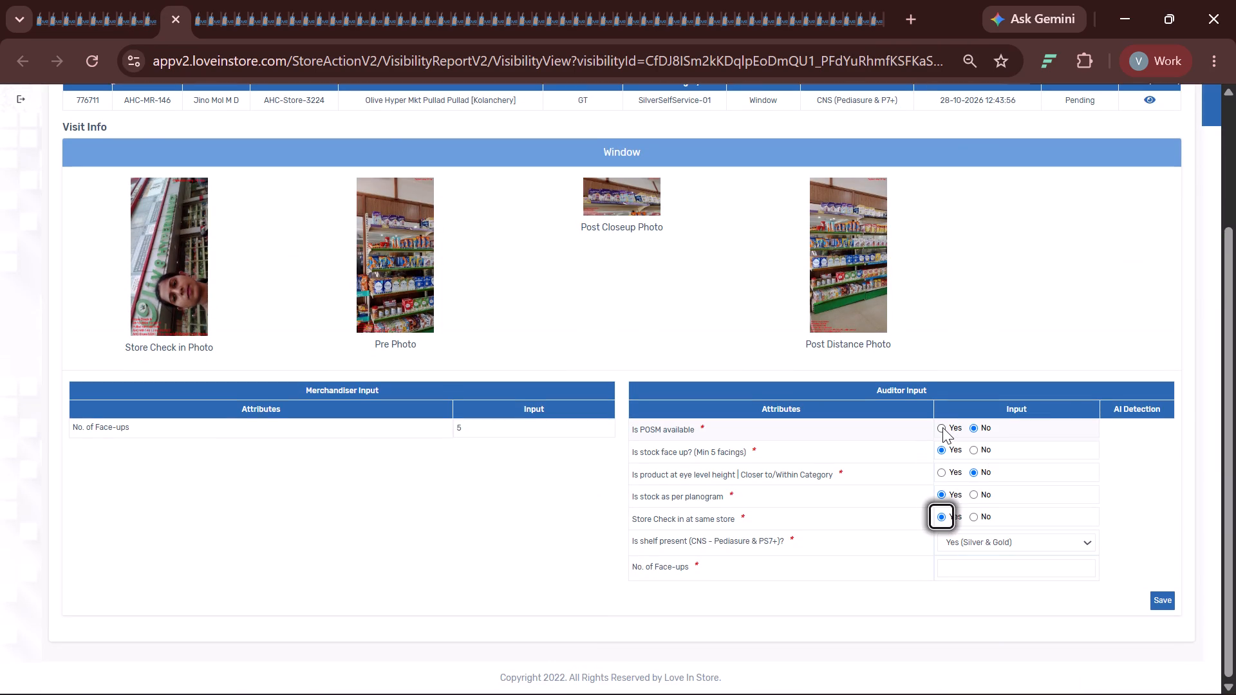
pyautogui.press('Tab')
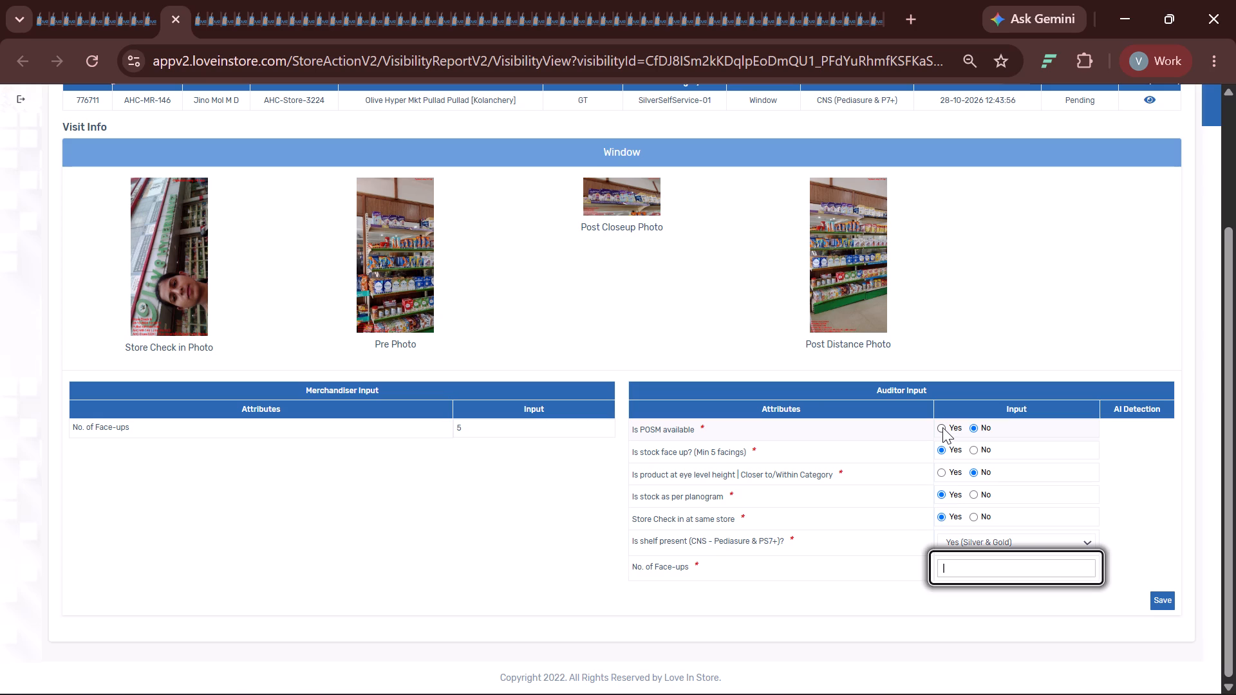
pyautogui.press('5')
pyautogui.press('Tab')
pyautogui.press('space')
# Audit visit 776709: POSM, planogram and same-store check-in Yes, stock face-up and eye level No, shelf Yes (Silver & Gold), face-ups 1, and save.
pyautogui.hotkey('ctrl', 'Tab')
pyautogui.scroll(-3, 942, 427)
pyautogui.click(942, 427)
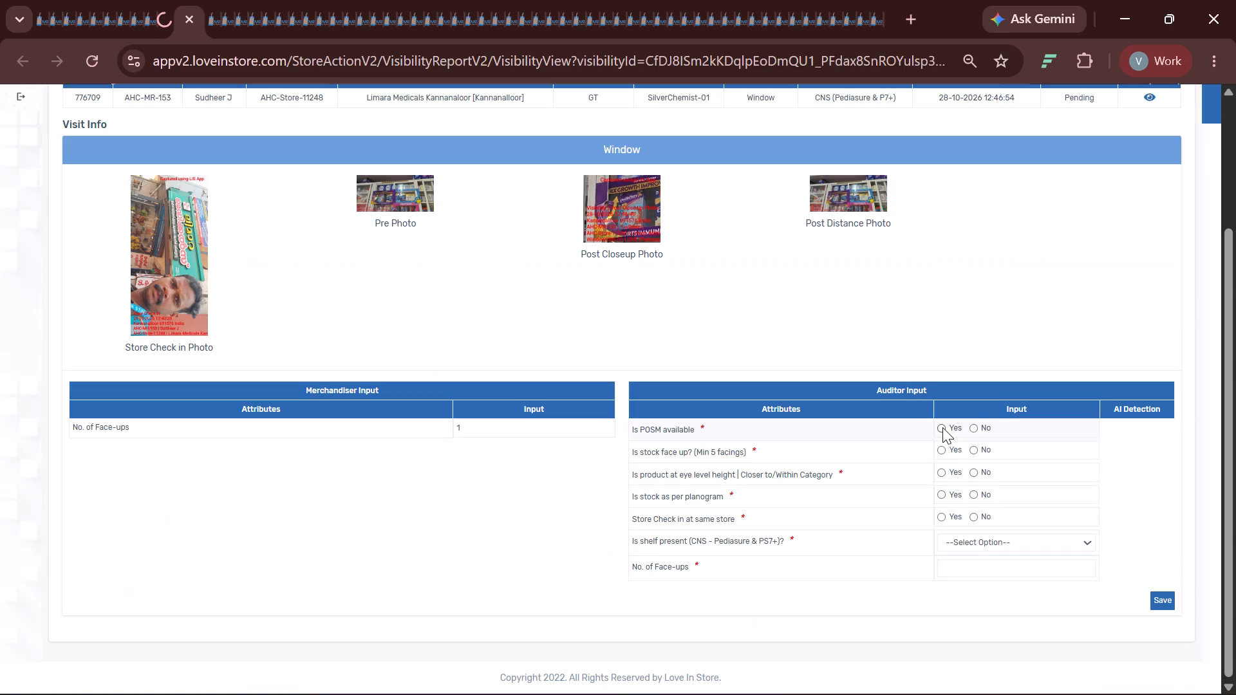
pyautogui.press('Tab')
pyautogui.press('space')
pyautogui.hotkey('shift', 'Tab')
pyautogui.hotkey('shift', 'Right')
pyautogui.press('Right')
pyautogui.press('Tab')
pyautogui.press('Right')
pyautogui.press('Tab')
pyautogui.press('Right')
pyautogui.press('Tab')
pyautogui.press('space')
pyautogui.press('Tab')
pyautogui.press('space')
pyautogui.press('Tab')
pyautogui.press('Right')
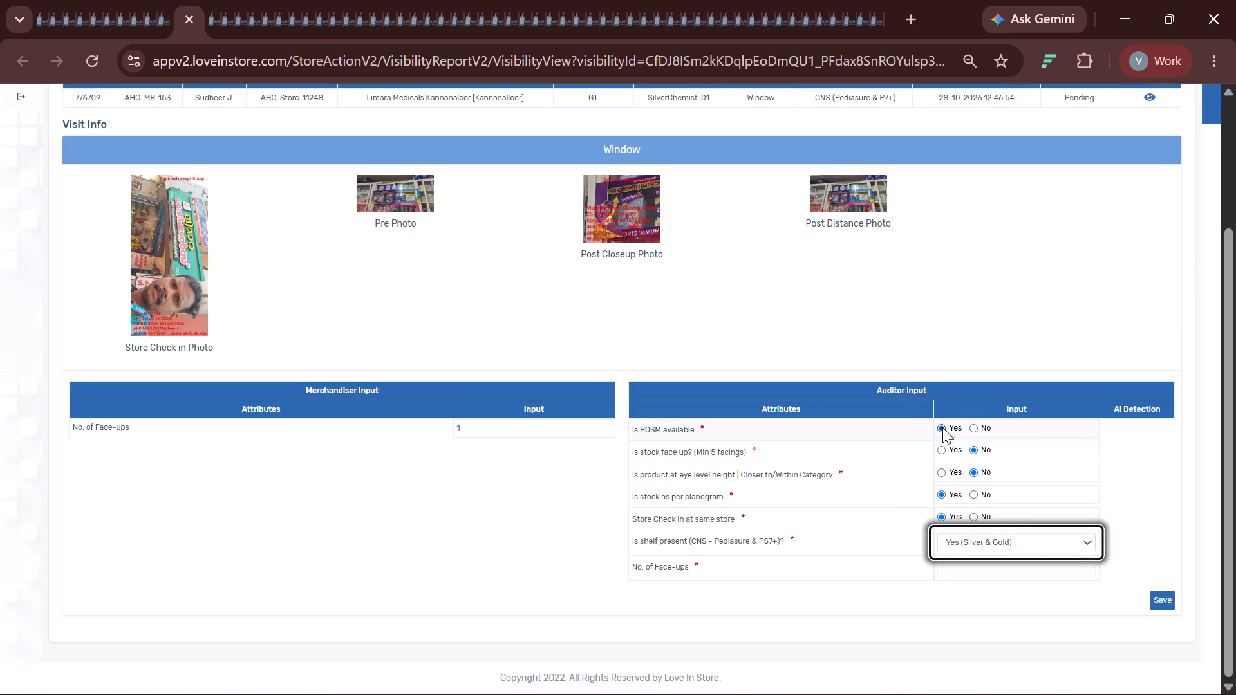
pyautogui.press('Tab')
pyautogui.press('1')
pyautogui.press('Tab')
pyautogui.press('space')
# Audit visit 776708: POSM, stock face-up, planogram and same-store check-in Yes, eye level No, shelf Yes (Silver & Gold), face-ups 6, and save.
pyautogui.hotkey('ctrl', 'Tab')
pyautogui.scroll(-4, 942, 427)
pyautogui.doubleClick(942, 427)
pyautogui.press('Tab')
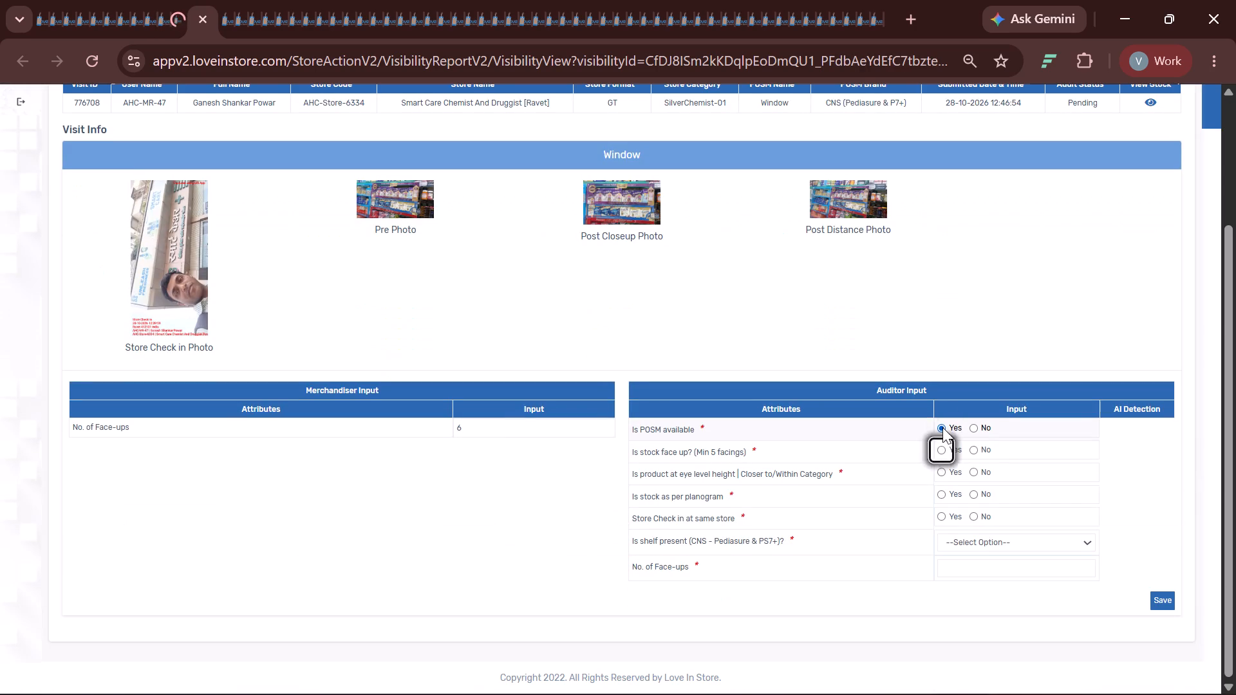
pyautogui.press('space')
pyautogui.press('Tab')
pyautogui.press('Right')
pyautogui.press('Tab')
pyautogui.press('space')
pyautogui.press('Tab')
pyautogui.press('space')
pyautogui.press('Tab')
pyautogui.press('Right')
pyautogui.press('Tab')
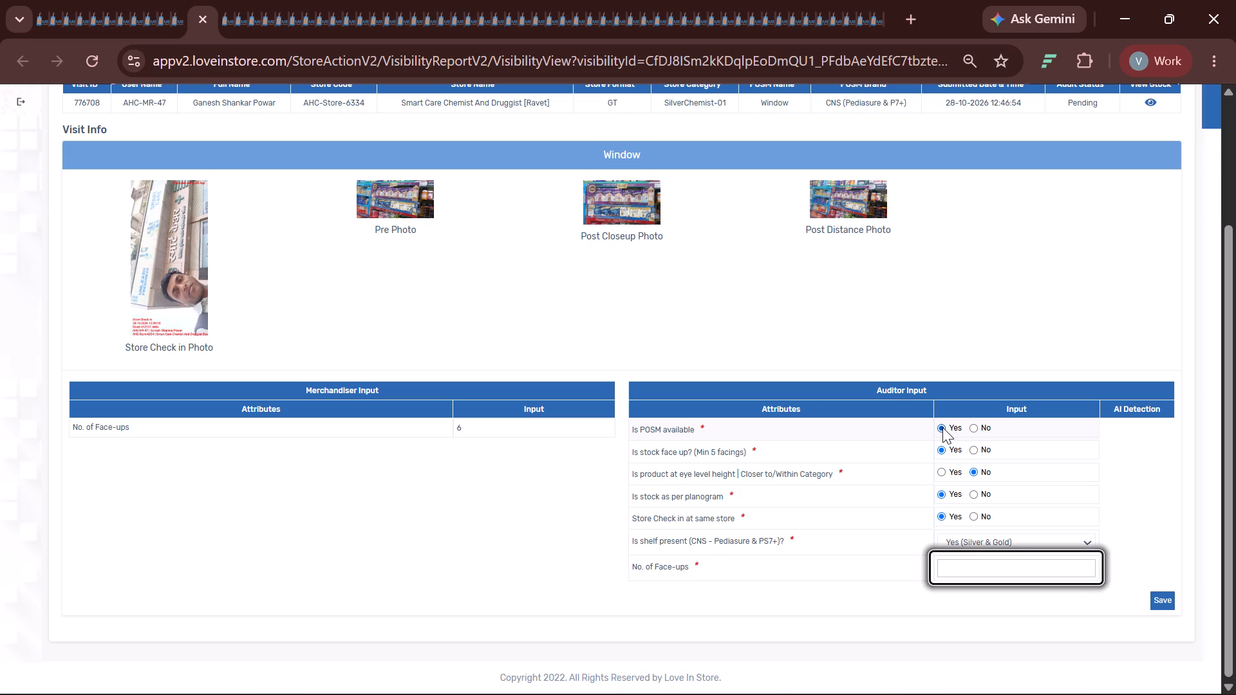
pyautogui.press('6')
pyautogui.press('Tab')
pyautogui.press('space')
# Audit visit 776704: POSM, stock face-up and eye level No, planogram and same-store check-in Yes, shelf Yes (Silver & Gold), face-ups 2, and save.
pyautogui.hotkey('ctrl', 'Tab')
pyautogui.scroll(-2, 942, 427)
pyautogui.click(942, 427)
pyautogui.press('Tab')
pyautogui.press('space')
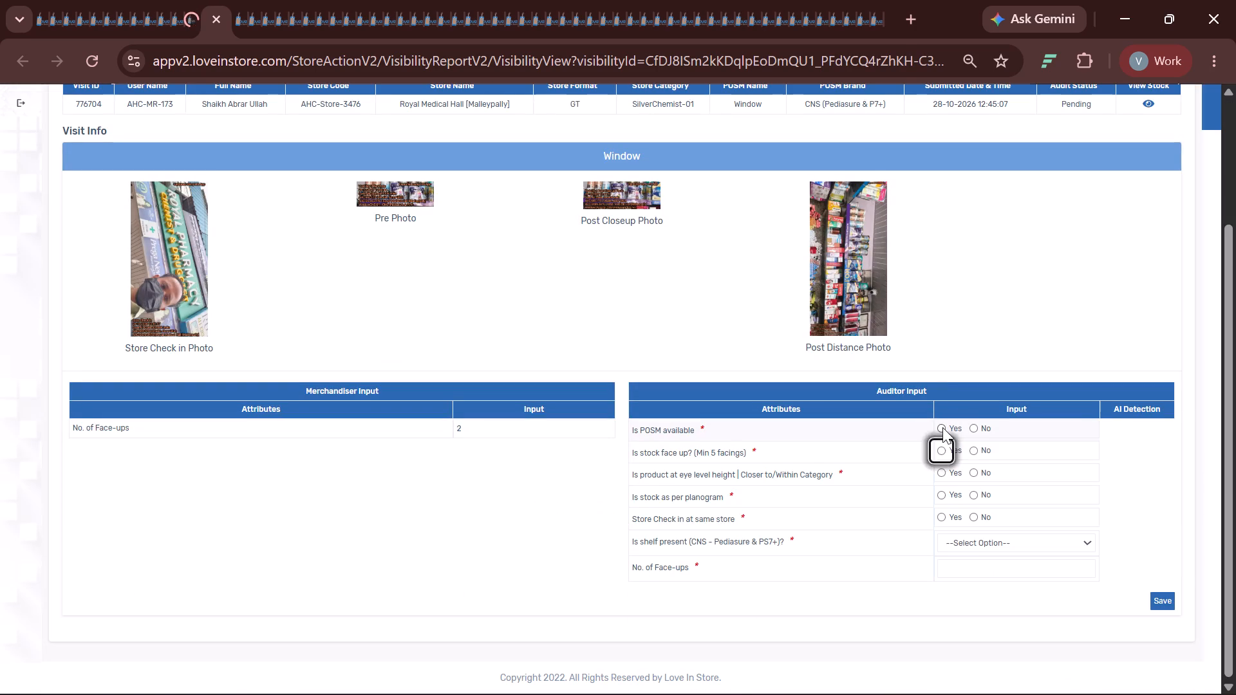
pyautogui.press('Tab')
pyautogui.press('Right')
pyautogui.hotkey('shift', 'Tab')
pyautogui.press('Right')
pyautogui.press('Tab')
pyautogui.press('space')
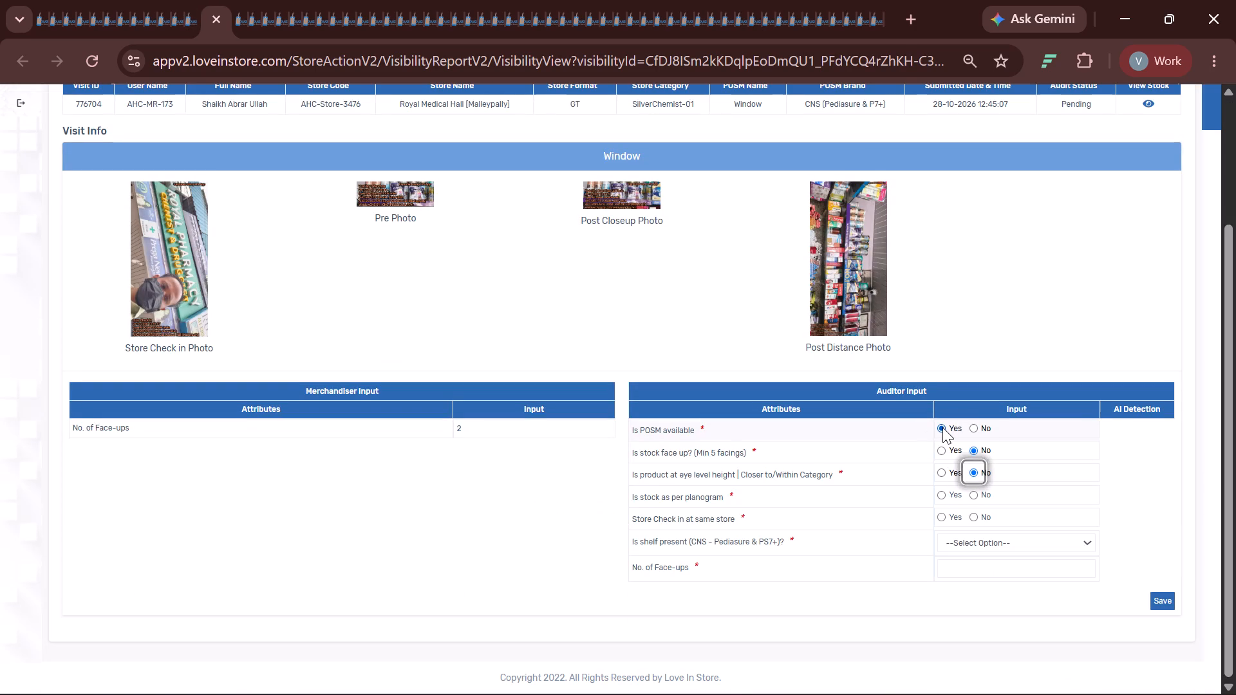
pyautogui.hotkey('shift', 'Tab')
pyautogui.hotkey('shift', 'Tab')
pyautogui.press('Right')
pyautogui.press('Tab')
pyautogui.press('space')
pyautogui.press('Tab')
pyautogui.press('Tab')
pyautogui.press('space')
pyautogui.press('Tab')
pyautogui.press('space')
pyautogui.press('Tab')
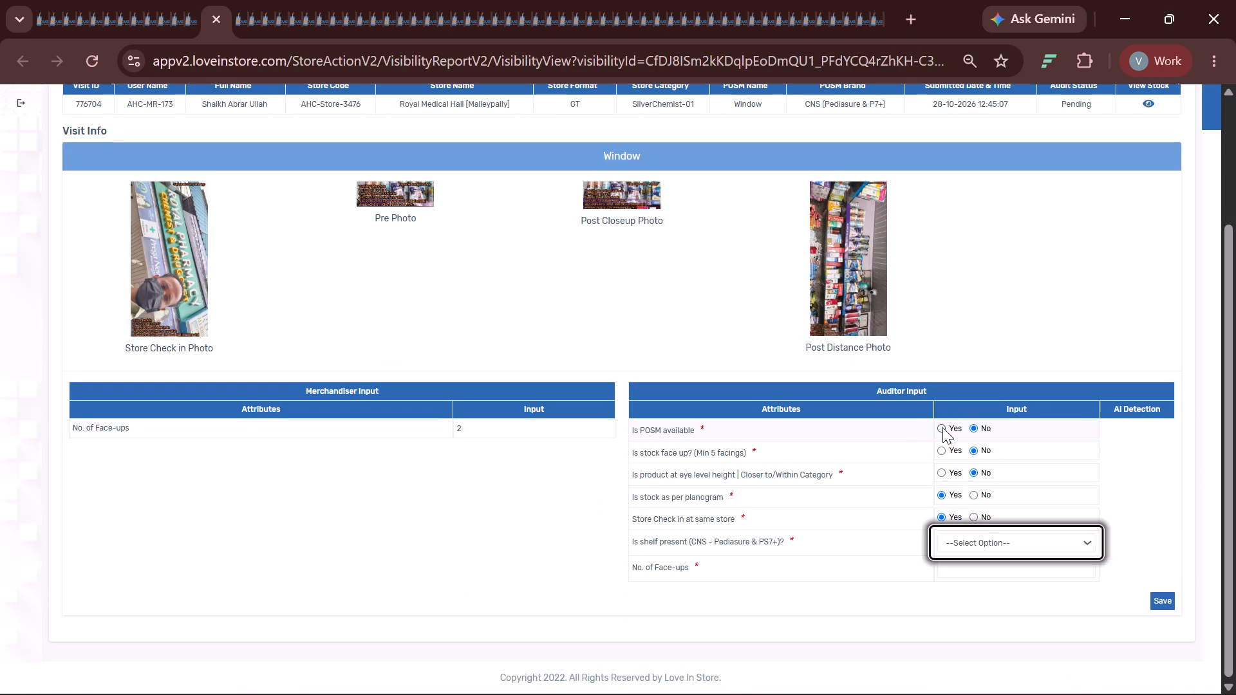
pyautogui.press('Right')
pyautogui.press('Tab')
pyautogui.press('2')
pyautogui.press('Tab')
pyautogui.press('space')
# Audit visit 776702: POSM, planogram and same-store check-in Yes, stock face-up and eye level No, shelf Yes (Silver & Gold), face-ups 3, and save.
pyautogui.hotkey('ctrl', 'Tab')
pyautogui.scroll(-2, 942, 427)
pyautogui.click(942, 427)
pyautogui.press('Tab')
pyautogui.press('space')
pyautogui.press('Tab')
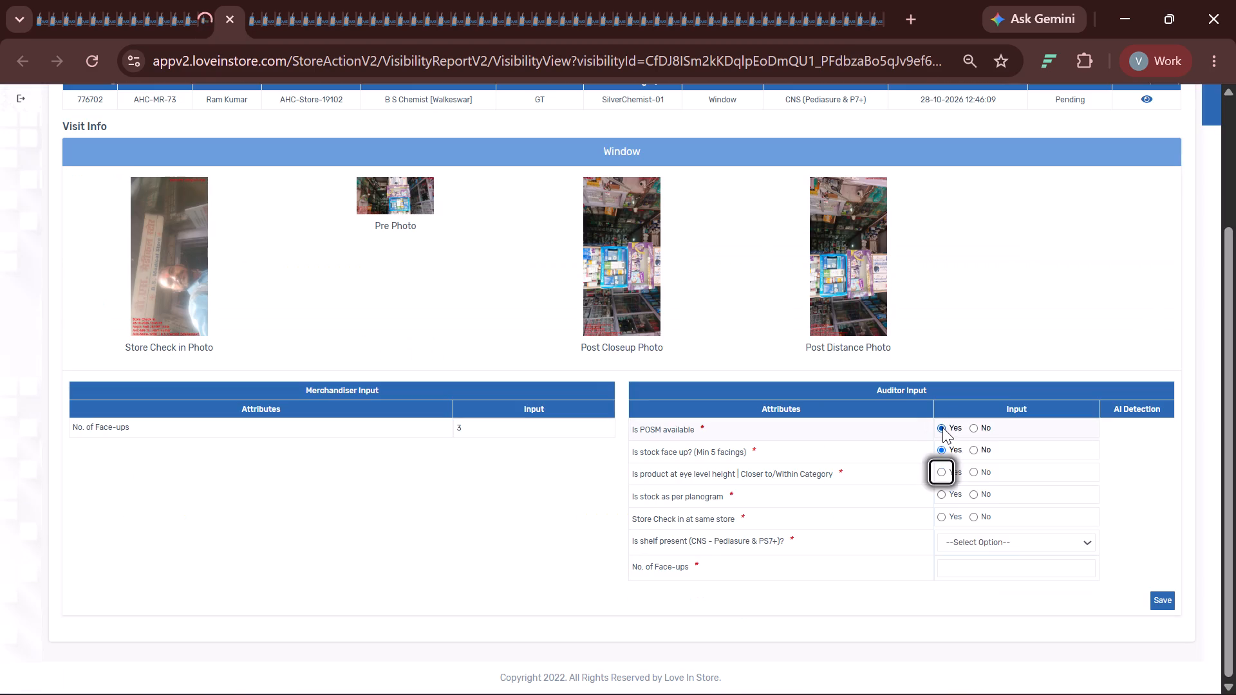
pyautogui.press('Right')
pyautogui.hotkey('shift', 'Tab')
pyautogui.press('Right')
pyautogui.press('Tab')
pyautogui.press('space')
pyautogui.press('Tab')
pyautogui.press('space')
pyautogui.press('Tab')
pyautogui.press('space')
pyautogui.press('Tab')
pyautogui.press('Right')
pyautogui.press('Tab')
pyautogui.press('3')
pyautogui.press('Tab')
pyautogui.press('space')
# Audit visit 776700: POSM, stock face-up, planogram and same-store check-in Yes, eye level No, choose the shelf option, face-ups 5, and save.
pyautogui.hotkey('ctrl', 'Tab')
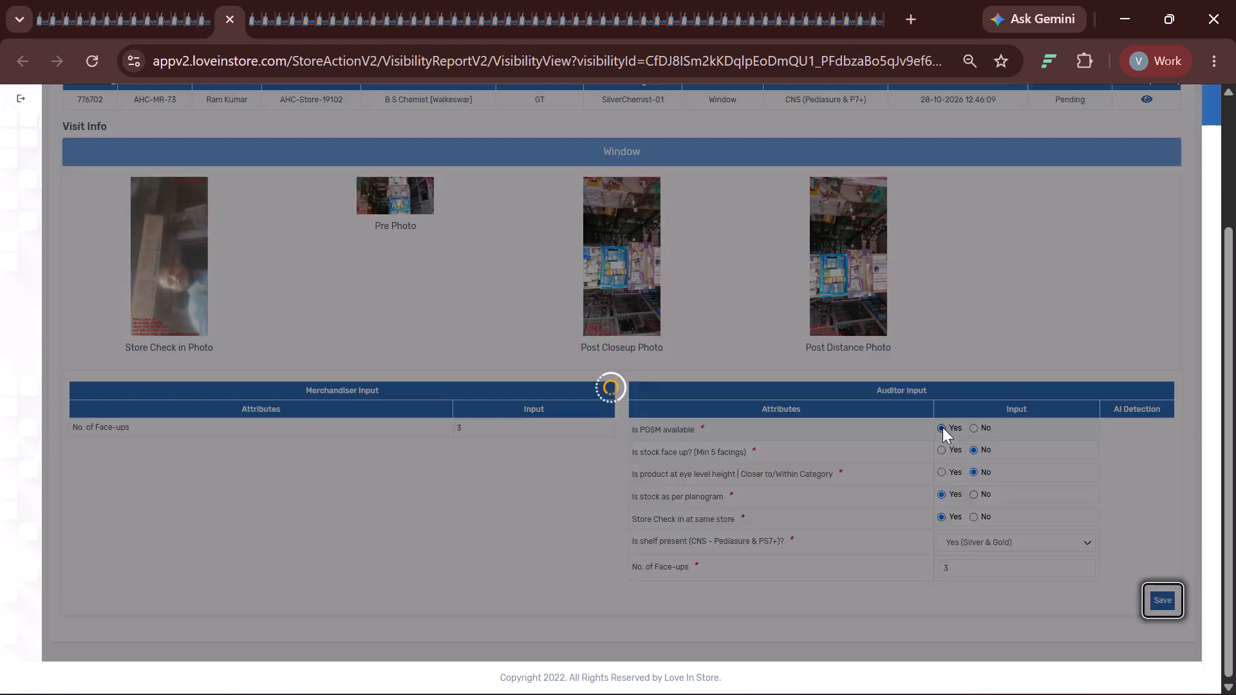
pyautogui.scroll(-3, 942, 427)
pyautogui.click(942, 427)
pyautogui.press('Tab')
pyautogui.press('space')
pyautogui.press('Tab')
pyautogui.press('Up')
pyautogui.hotkey('shift', 'Tab')
pyautogui.press('Tab')
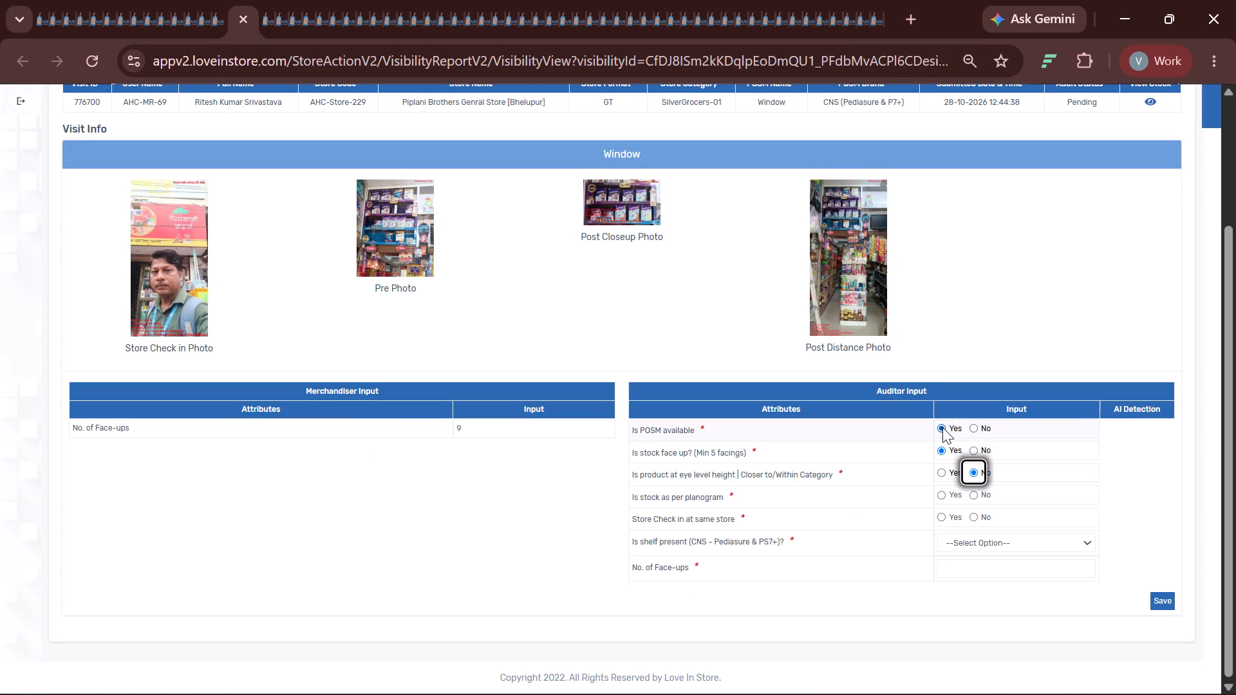
pyautogui.press('space')
pyautogui.press('Tab')
pyautogui.press('space')
pyautogui.press('Tab')
pyautogui.press('space')
pyautogui.press('Tab')
pyautogui.press('Right')
pyautogui.press('Right')
pyautogui.press('Tab')
pyautogui.press('5')
pyautogui.press('Tab')
pyautogui.press('space')
# Audit visit 776698: POSM, planogram and same-store check-in Yes, stock face-up and eye level No, shelf Yes (Silver & Gold), face-ups 3, and save.
pyautogui.hotkey('ctrl', 'Tab')
pyautogui.scroll(-3, 942, 427)
pyautogui.doubleClick(942, 427)
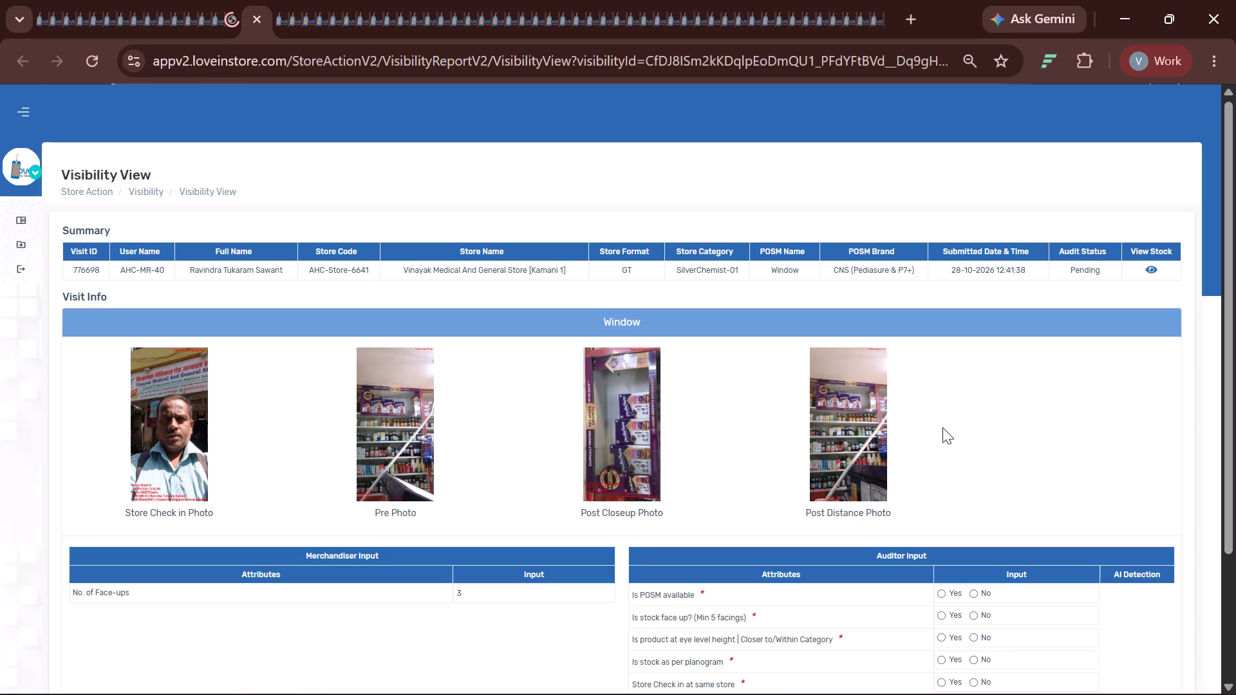
pyautogui.press('Tab')
pyautogui.press('space')
pyautogui.press('Tab')
pyautogui.press('Right')
pyautogui.press('Tab')
pyautogui.press('Right')
pyautogui.press('Tab')
pyautogui.press('space')
pyautogui.press('Tab')
pyautogui.press('space')
pyautogui.press('Tab')
pyautogui.press('Right')
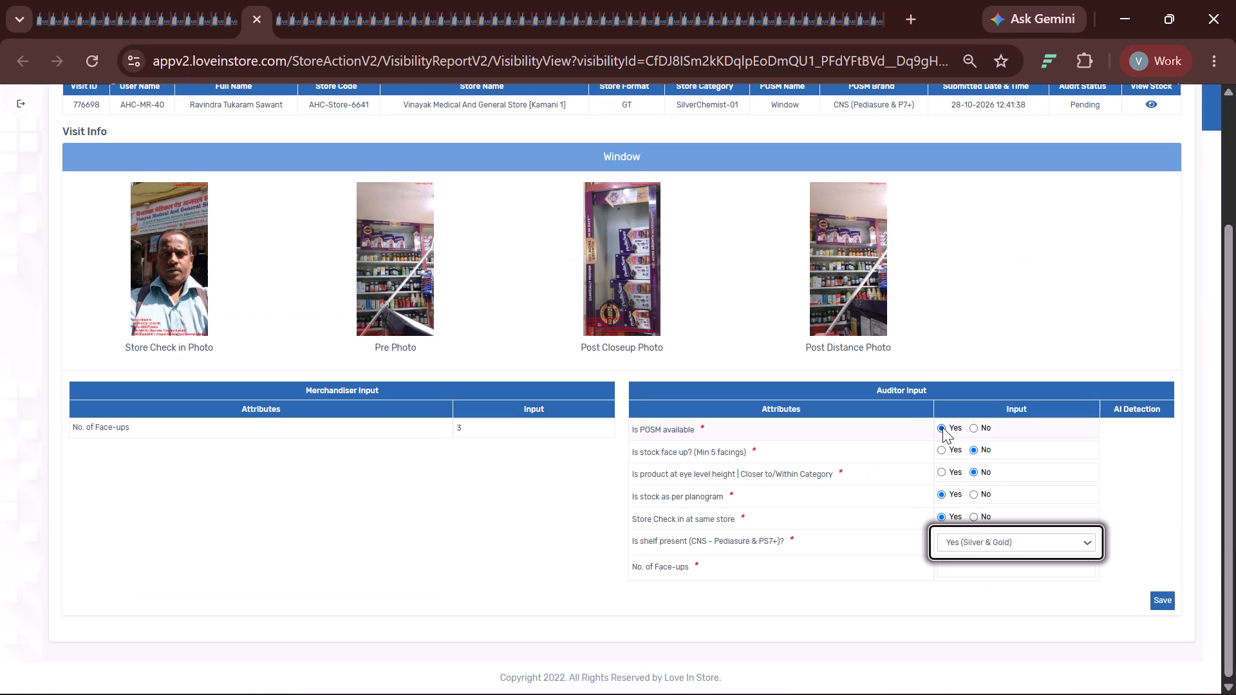
pyautogui.press('Tab')
pyautogui.press('3')
pyautogui.press('Tab')
pyautogui.press('space')
# Audit visit 776696: POSM, planogram and same-store check-in Yes, stock face-up and eye level No, shelf Yes (Silver & Gold), face-ups 4, and save.
pyautogui.hotkey('ctrl', 'Tab')
pyautogui.scroll(-2, 942, 427)
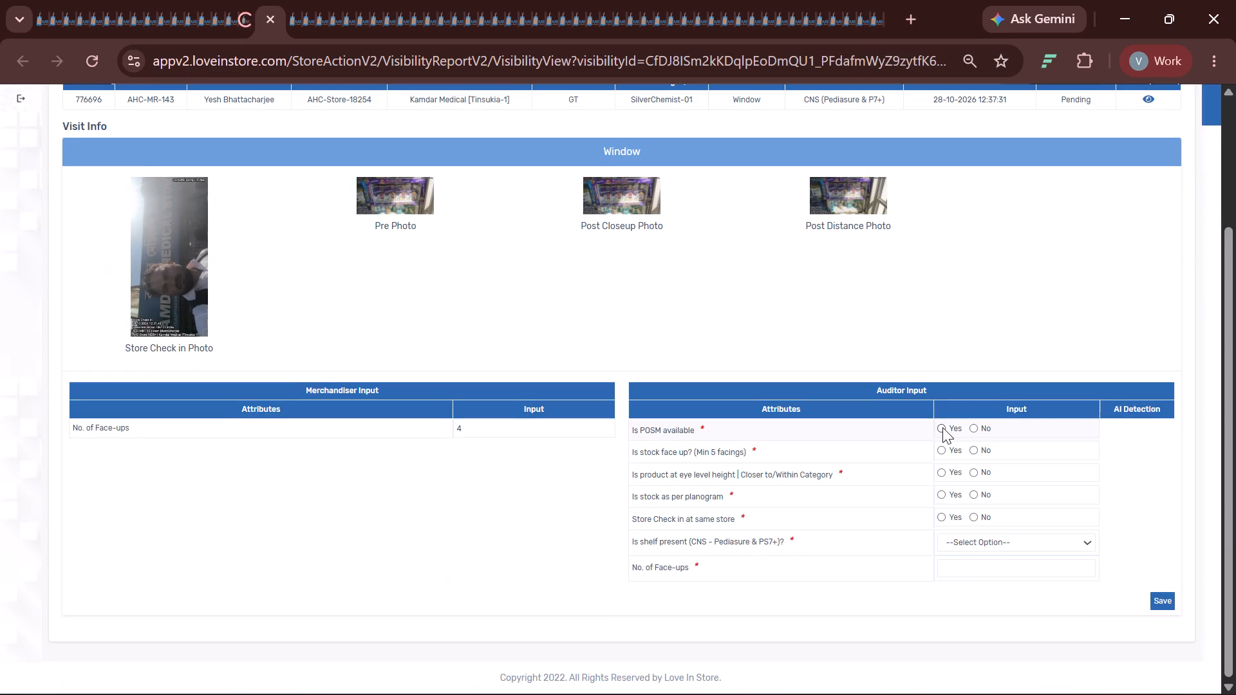
pyautogui.click(942, 427)
pyautogui.press('Tab')
pyautogui.press('space')
pyautogui.press('Tab')
pyautogui.press('Right')
pyautogui.hotkey('shift', 'Tab')
pyautogui.press('Right')
pyautogui.press('Tab')
pyautogui.press('space')
pyautogui.press('Tab')
pyautogui.press('space')
pyautogui.press('space')
pyautogui.press('Tab')
pyautogui.press('Tab')
pyautogui.press('Right')
pyautogui.press('Tab')
pyautogui.hotkey('shift', 'Tab')
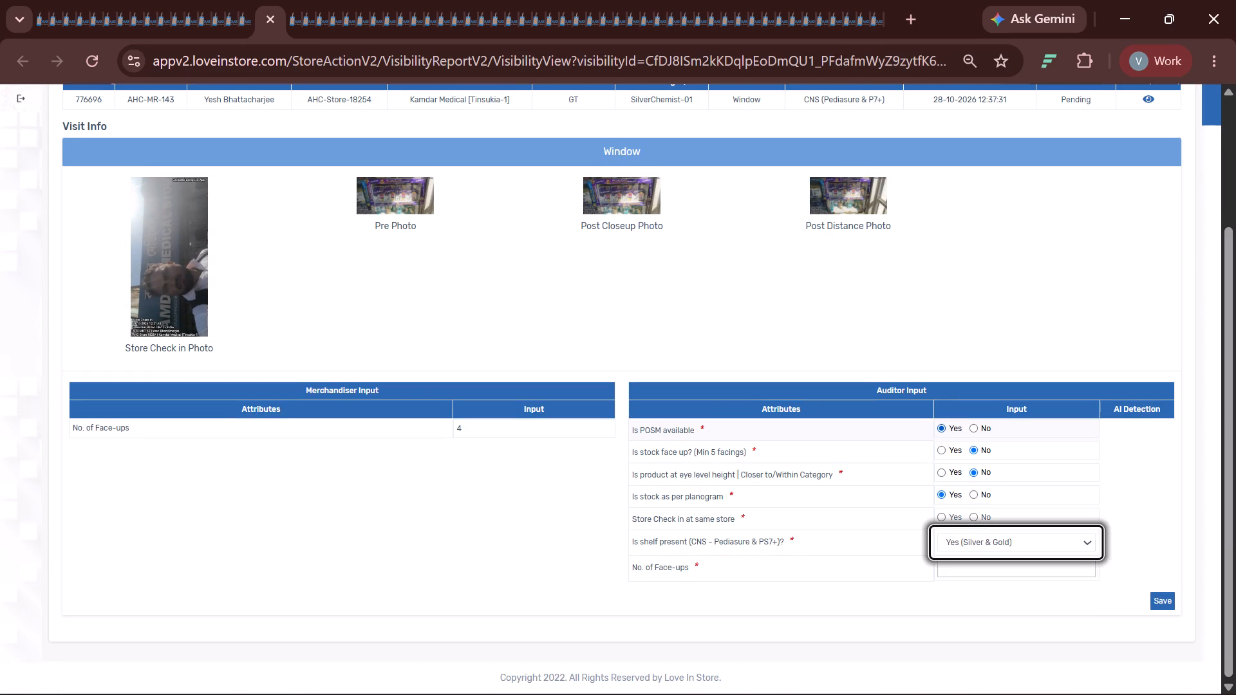
pyautogui.hotkey('shift', 'Tab')
pyautogui.press('space')
pyautogui.press('Tab')
pyautogui.press('Tab')
pyautogui.press('4')
pyautogui.press('Tab')
pyautogui.press('space')
# Audit visit 776692: POSM, stock face-up and eye level No, planogram and same-store check-in Yes, shelf Yes (Silver & Gold), face-ups 4, and save.
pyautogui.hotkey('ctrl', 'Tab')
pyautogui.scroll(-3, 942, 427)
pyautogui.click(942, 427)
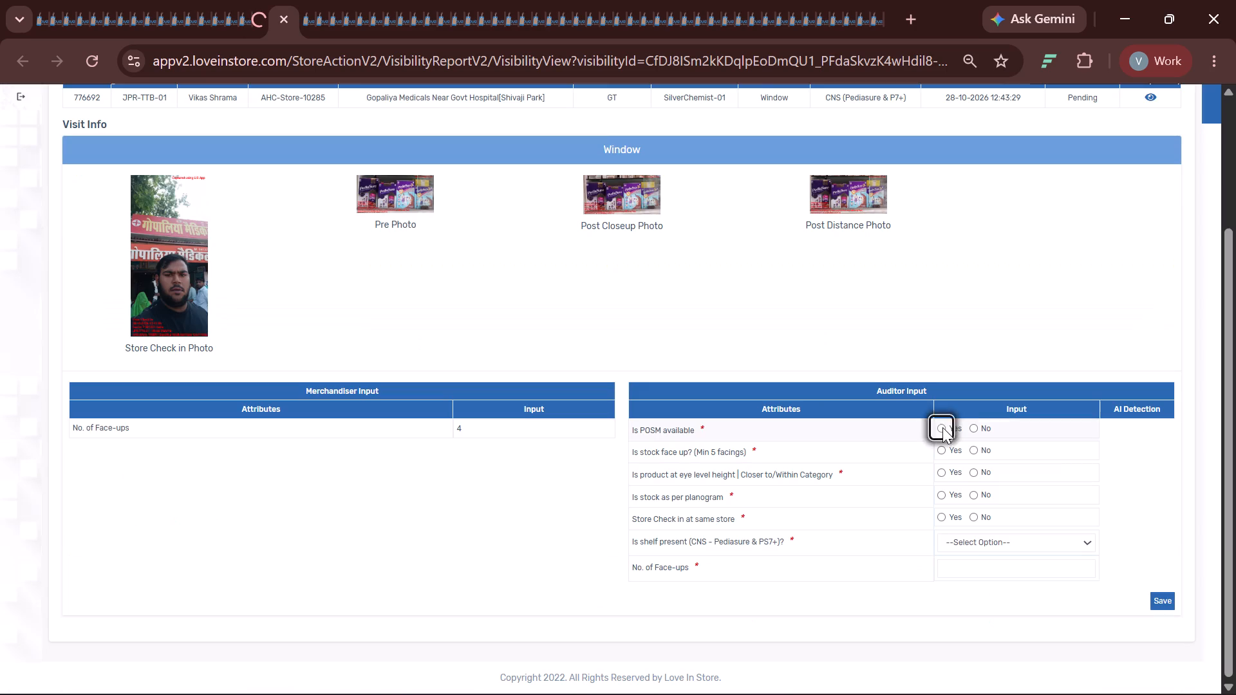
pyautogui.press('Tab')
pyautogui.press('Right')
pyautogui.press('Tab')
pyautogui.press('Right')
pyautogui.hotkey('shift', 'Tab')
pyautogui.press('Tab')
pyautogui.press('Right')
pyautogui.press('Tab')
pyautogui.press('space')
pyautogui.hotkey('shift', 'Tab')
pyautogui.hotkey('shift', 'Tab')
pyautogui.hotkey('shift', 'Tab')
pyautogui.hotkey('shift', 'Tab')
pyautogui.press('Right')
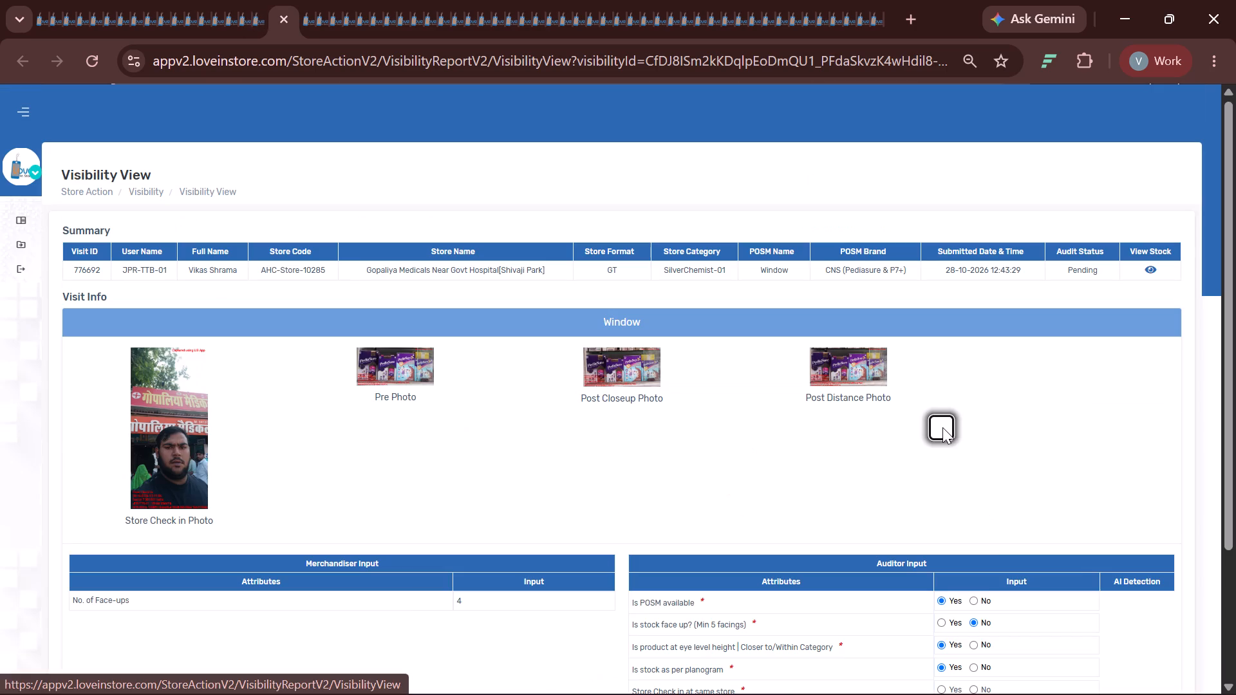
pyautogui.press('Tab')
pyautogui.press('Right')
pyautogui.press('Tab')
pyautogui.press('Tab')
pyautogui.press('Right')
pyautogui.press('Tab')
pyautogui.press('space')
pyautogui.press('Tab')
pyautogui.press('space')
pyautogui.press('Tab')
pyautogui.press('Right')
pyautogui.press('Tab')
pyautogui.press('4')
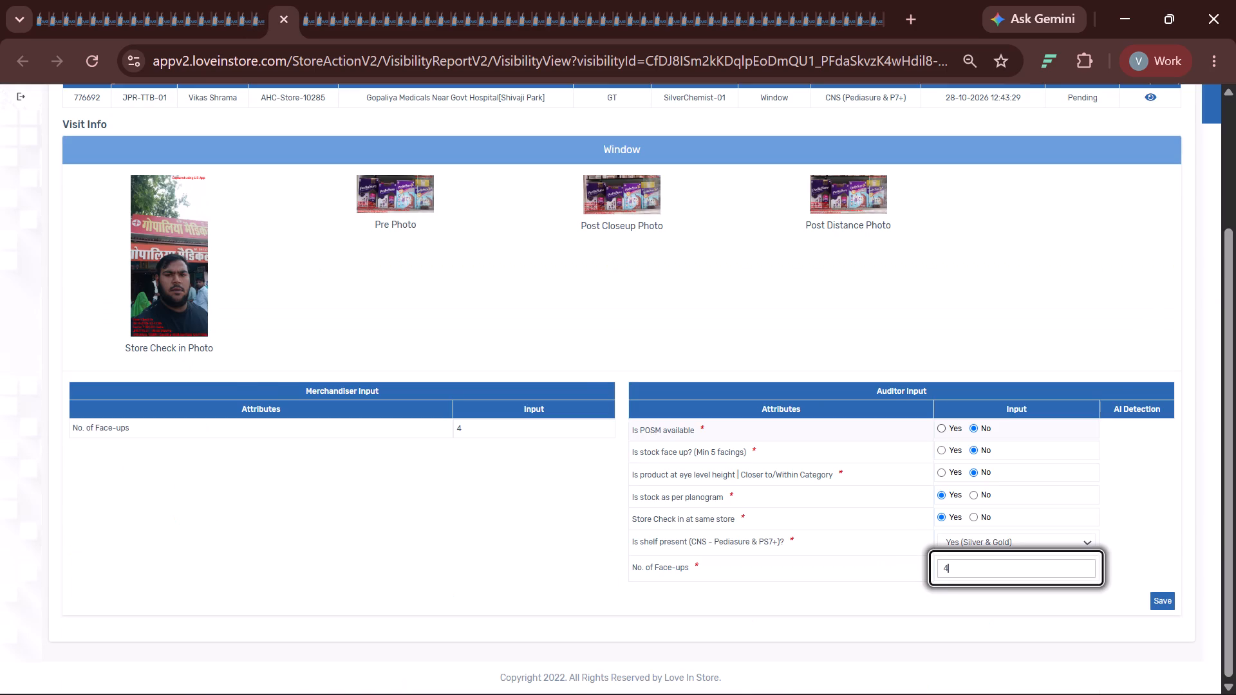
pyautogui.press('Tab')
pyautogui.press('space')
# Audit visit 776690: POSM, stock face-up, planogram and same-store check-in Yes, eye level No, shelf Yes (Samrat Supreme), face-ups 8, and save.
pyautogui.hotkey('ctrl', 'Tab')
pyautogui.scroll(-2, 942, 427)
pyautogui.click(942, 427)
pyautogui.press('Tab')
pyautogui.press('space')
pyautogui.press('Tab')
pyautogui.press('Right')
pyautogui.press('Tab')
pyautogui.press('space')
pyautogui.press('Tab')
pyautogui.press('space')
pyautogui.press('Tab')
pyautogui.press('Right')
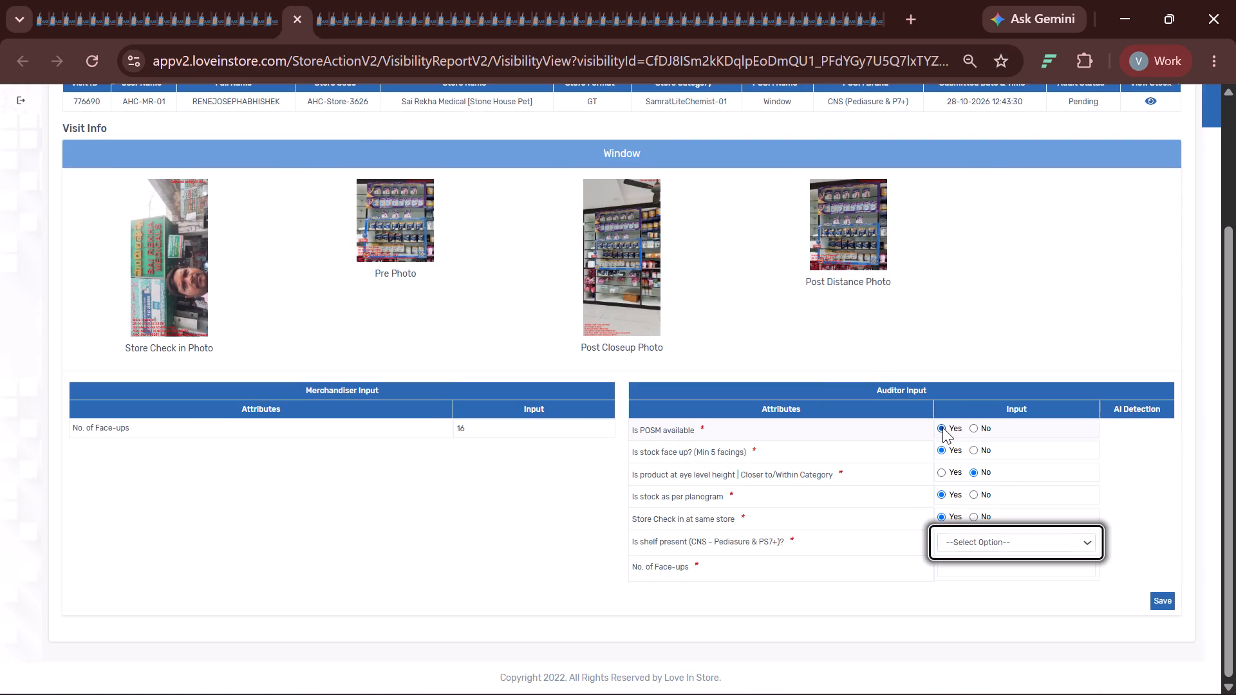
pyautogui.press('Right')
pyautogui.press('Right')
pyautogui.press('Right')
pyautogui.press('Right')
pyautogui.press('Tab')
pyautogui.press('8')
pyautogui.press('Tab')
pyautogui.press('space')
# Audit visit 776688: POSM, stock face-up, planogram and same-store check-in Yes, eye level No, shelf Yes (Silver & Gold), face-ups 5, and save.
pyautogui.hotkey('ctrl', 'Tab')
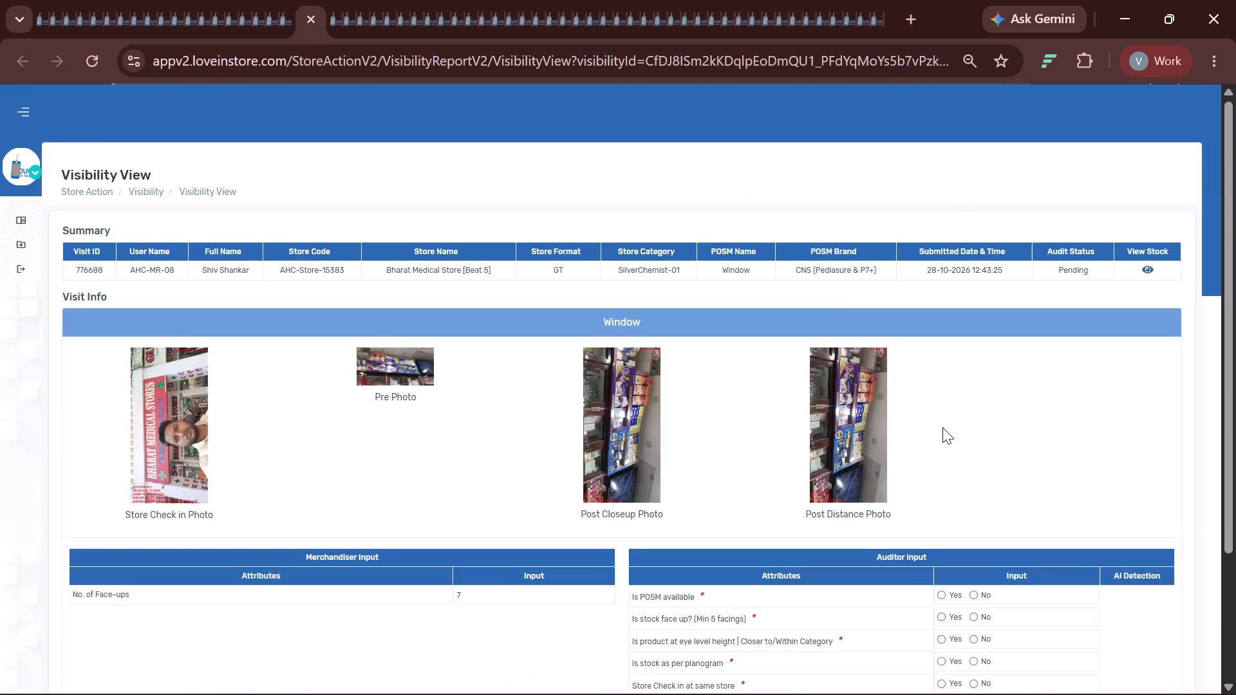
pyautogui.scroll(-4, 942, 427)
pyautogui.click(942, 427)
pyautogui.press('Tab')
pyautogui.press('space')
pyautogui.press('Tab')
pyautogui.press('Right')
pyautogui.hotkey('shift', 'Tab')
pyautogui.press('space')
pyautogui.press('Tab')
pyautogui.press('space')
pyautogui.press('Tab')
pyautogui.press('space')
pyautogui.press('Tab')
pyautogui.press('space')
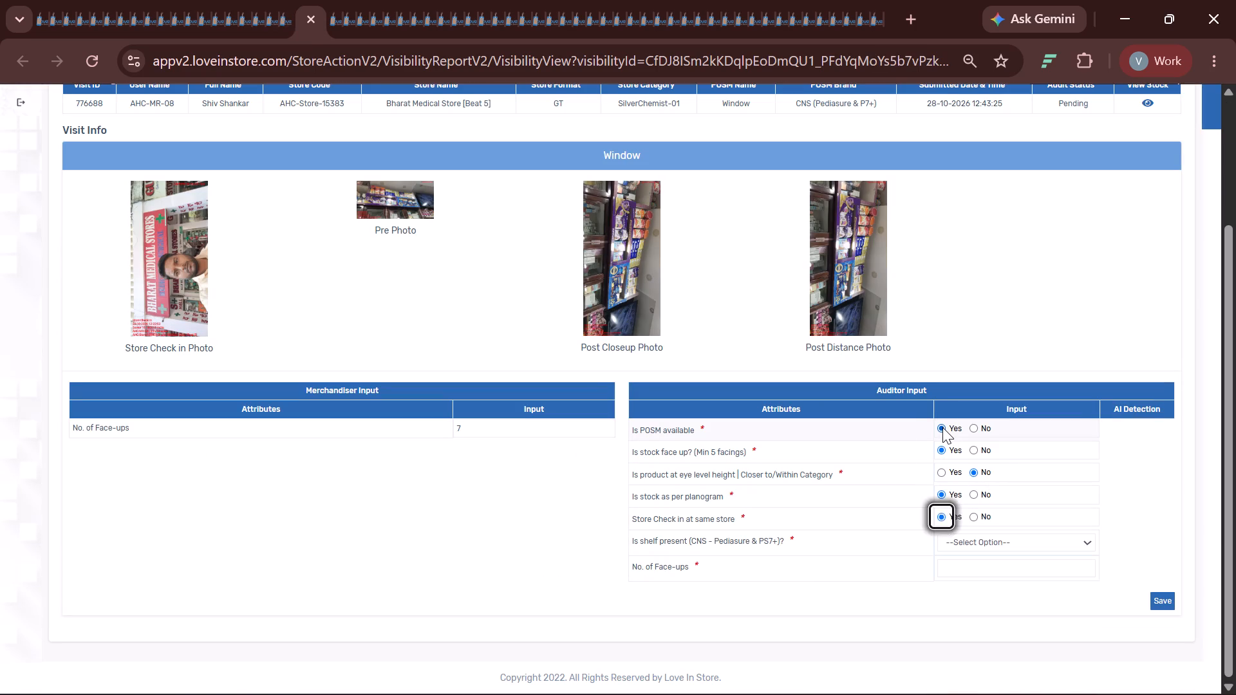
pyautogui.press('Tab')
pyautogui.press('Right')
pyautogui.press('Tab')
pyautogui.press('5')
pyautogui.press('Tab')
pyautogui.press('space')
# Audit visit 776685: POSM, planogram and same-store check-in Yes, stock face-up and eye level No, shelf Yes (Silver & Gold), face-ups 4, and save.
pyautogui.hotkey('ctrl', 'Tab')
pyautogui.scroll(-3, 942, 427)
pyautogui.click(942, 427)
pyautogui.press('Tab')
pyautogui.press('space')
pyautogui.press('Tab')
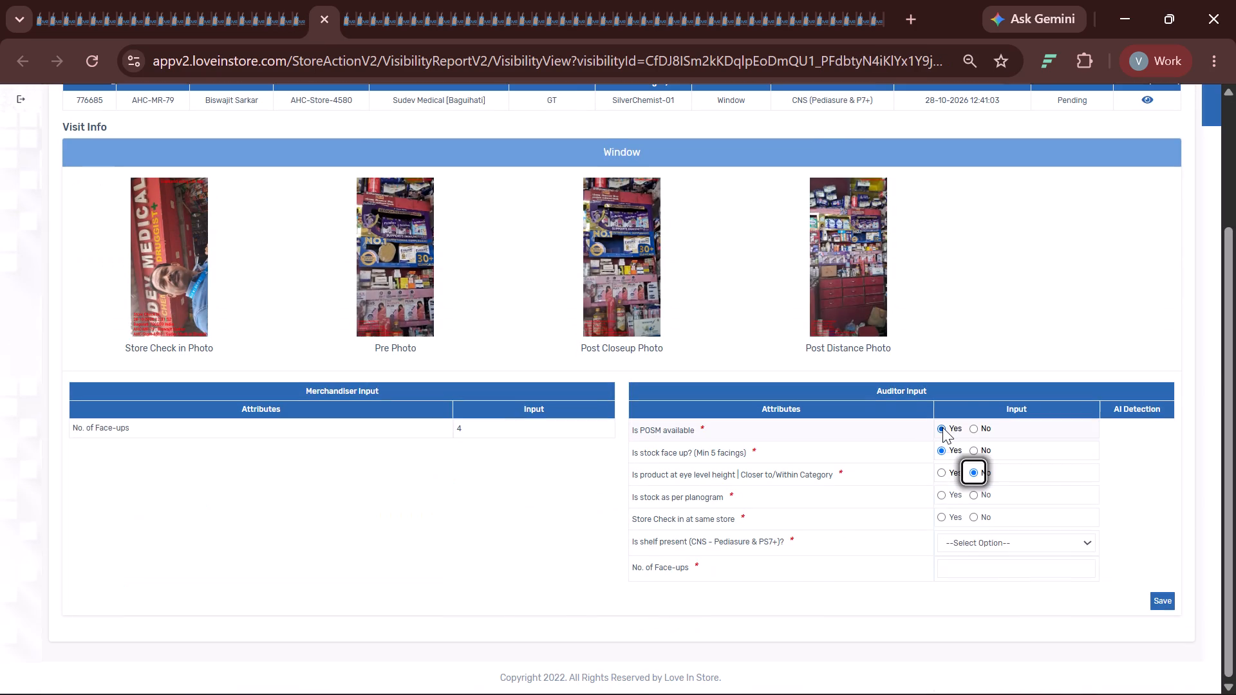
pyautogui.hotkey('shift', 'Tab')
pyautogui.press('Right')
pyautogui.press('Tab')
pyautogui.press('space')
pyautogui.press('Tab')
pyautogui.press('space')
pyautogui.press('Tab')
pyautogui.press('space')
pyautogui.press('Tab')
pyautogui.press('Right')
pyautogui.press('Tab')
pyautogui.press('4')
pyautogui.press('Tab')
pyautogui.press('space')
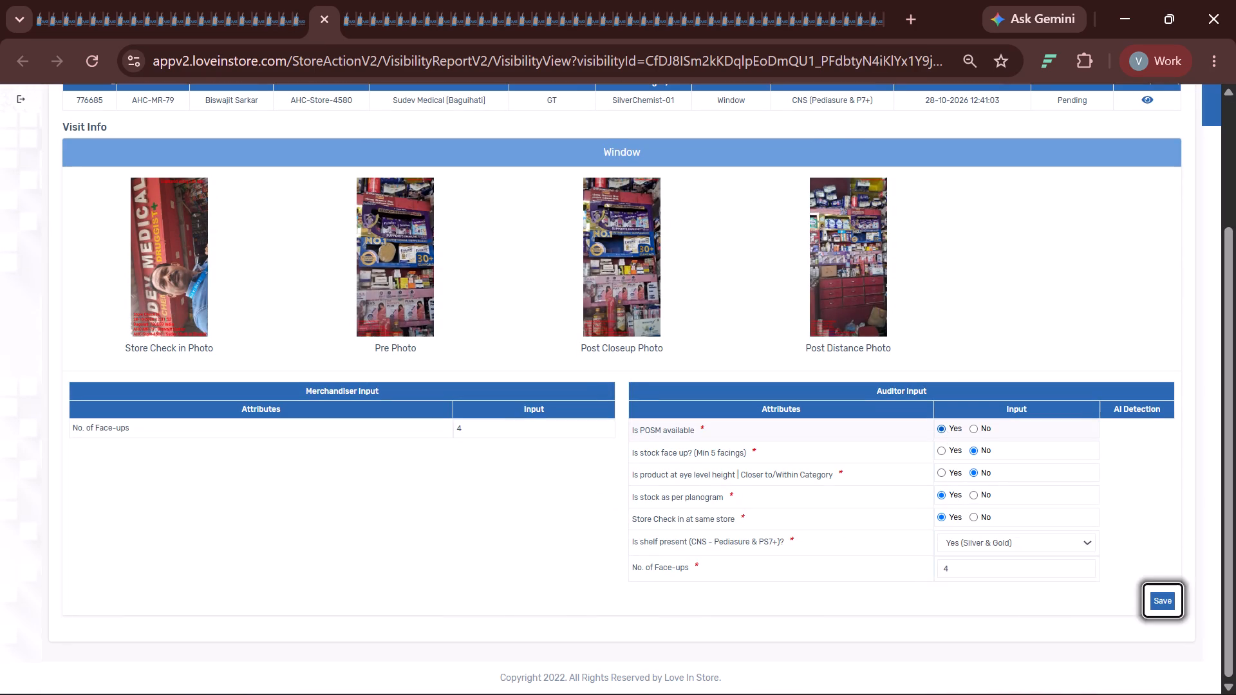
# Audit visit 776682: POSM and eye level No, stock face-up, planogram and same-store check-in Yes, shelf Yes (Samrat Supreme), face-ups 6, and save.
pyautogui.hotkey('ctrl', 'Tab')
pyautogui.scroll(-3, 942, 427)
pyautogui.click(942, 427)
pyautogui.press('Tab')
pyautogui.press('space')
pyautogui.press('Tab')
pyautogui.press('Right')
pyautogui.hotkey('shift', 'Tab')
pyautogui.hotkey('shift', 'Tab')
pyautogui.press('Right')
pyautogui.press('Tab')
pyautogui.press('space')
pyautogui.press('Tab')
pyautogui.press('space')
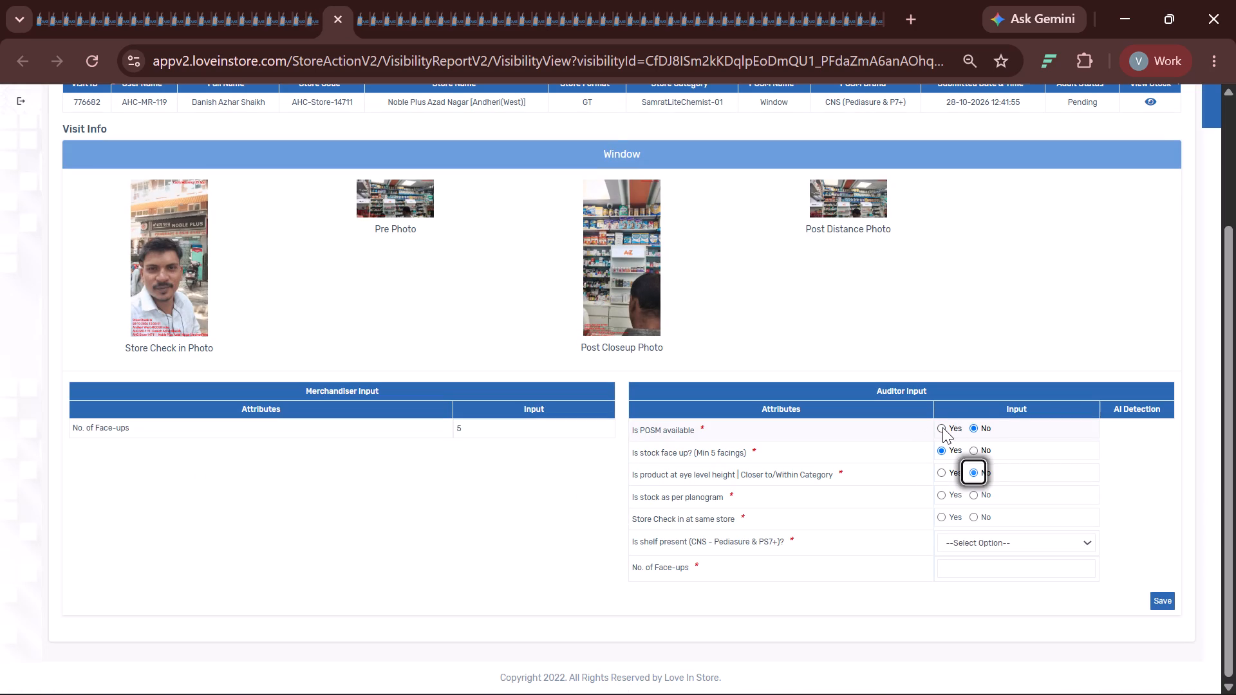
pyautogui.press('Tab')
pyautogui.press('space')
pyautogui.press('Tab')
pyautogui.press('space')
pyautogui.press('Tab')
pyautogui.press('Right')
pyautogui.press('Right')
pyautogui.press('Right')
pyautogui.press('Right')
pyautogui.press('Right')
pyautogui.press('Tab')
pyautogui.press('6')
pyautogui.press('Tab')
pyautogui.press('space')
# Audit visit 776680: POSM, stock face-up, eye level, planogram and same-store check-in Yes, shelf Yes (Samrat Supreme), face-ups 11, and save.
pyautogui.hotkey('ctrl', 'Tab')
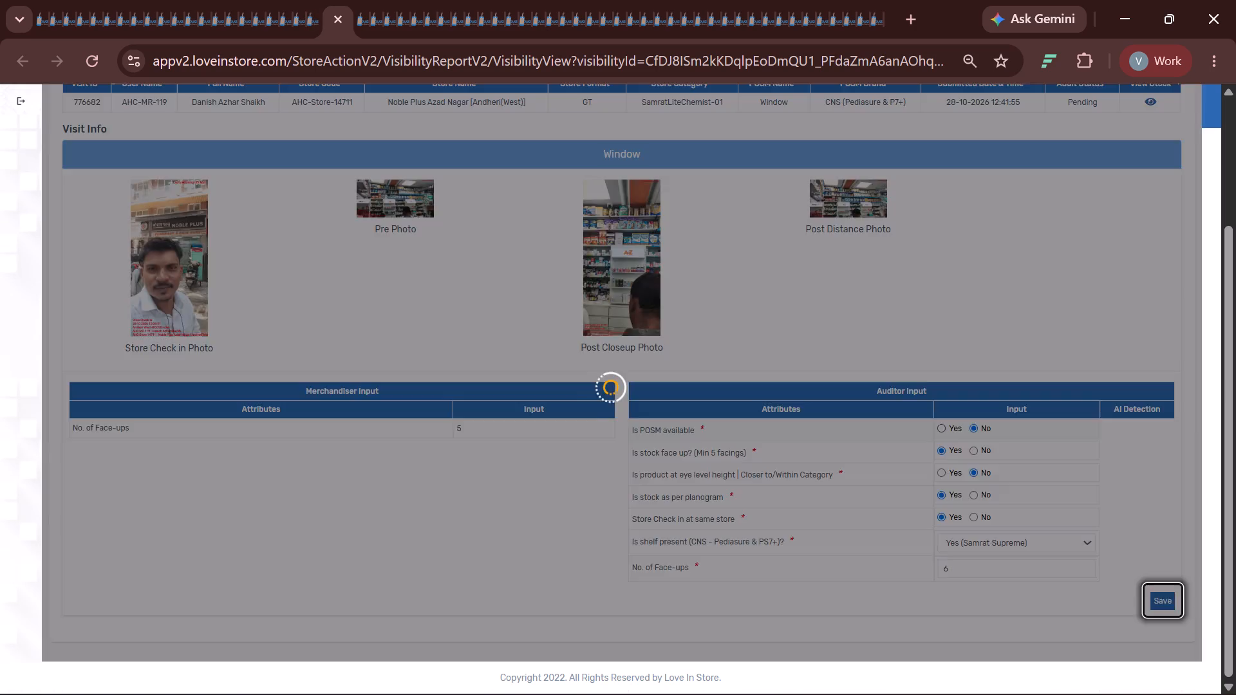
pyautogui.scroll(-2, 942, 427)
pyautogui.click(942, 427)
pyautogui.press('Tab')
pyautogui.press('space')
pyautogui.press('Tab')
pyautogui.press('space')
pyautogui.press('Tab')
pyautogui.press('space')
pyautogui.press('Tab')
pyautogui.press('space')
pyautogui.press('Tab')
pyautogui.press('Right')
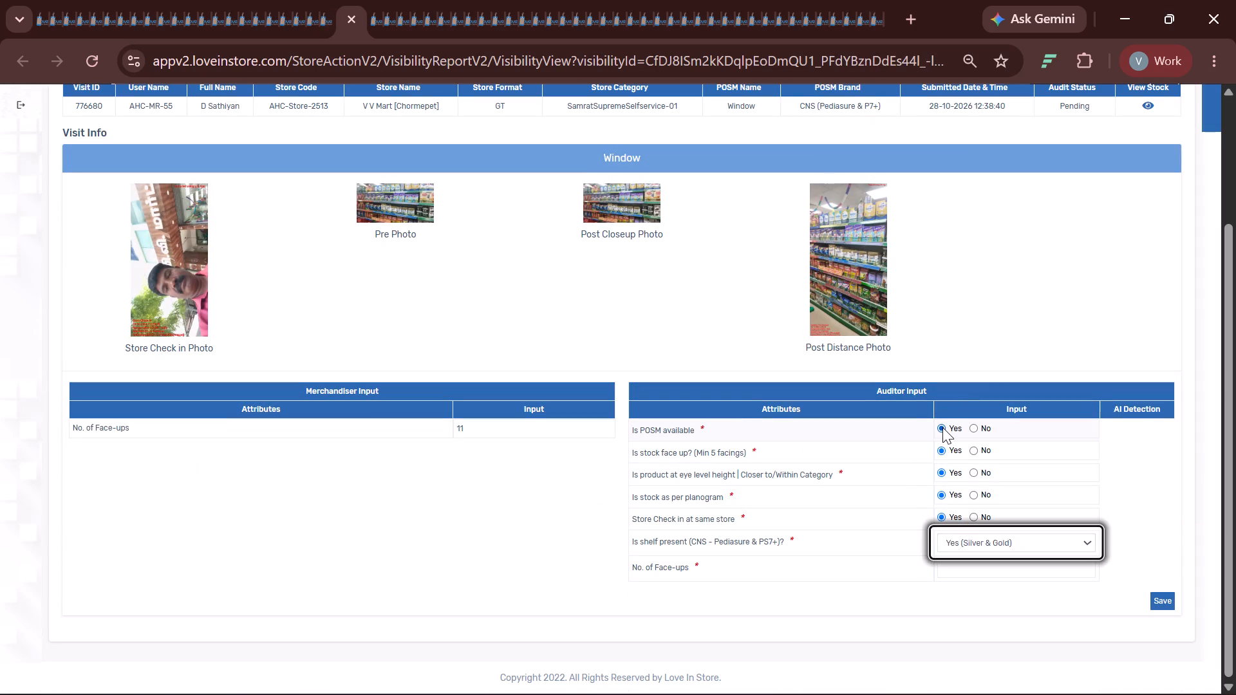
pyautogui.press('Right')
pyautogui.press('Right')
pyautogui.press('Right')
pyautogui.press('Right')
pyautogui.press('Tab')
pyautogui.write('11')
pyautogui.press('Tab')
pyautogui.press('space')
# Audit visit 776677: POSM, planogram and same-store check-in Yes, stock face-up and eye level No, shelf Yes (Silver & Gold), face-ups 4, and save.
pyautogui.hotkey('ctrl', 'Tab')
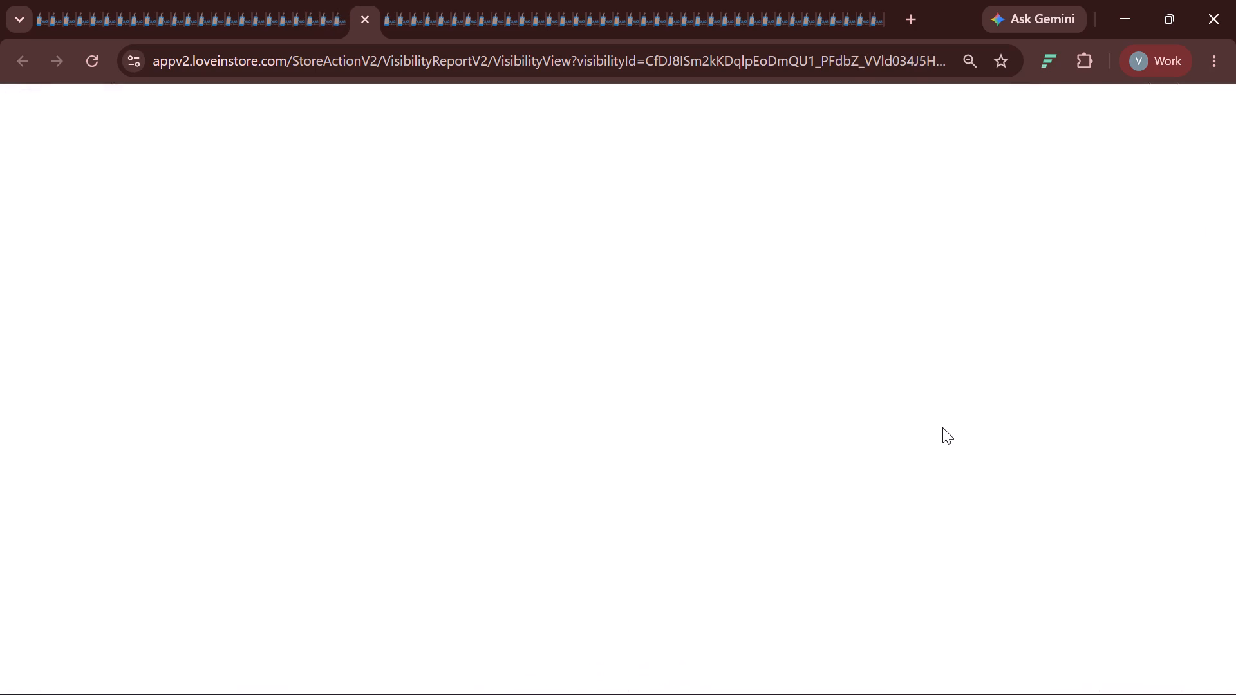
pyautogui.scroll(-3, 942, 427)
pyautogui.click(942, 427)
pyautogui.press('Tab')
pyautogui.press('space')
pyautogui.press('Tab')
pyautogui.press('Right')
pyautogui.hotkey('shift', 'Tab')
pyautogui.press('Right')
pyautogui.press('Tab')
pyautogui.press('space')
pyautogui.press('Tab')
pyautogui.press('space')
pyautogui.press('Tab')
pyautogui.press('space')
pyautogui.press('Tab')
pyautogui.press('Right')
pyautogui.press('Tab')
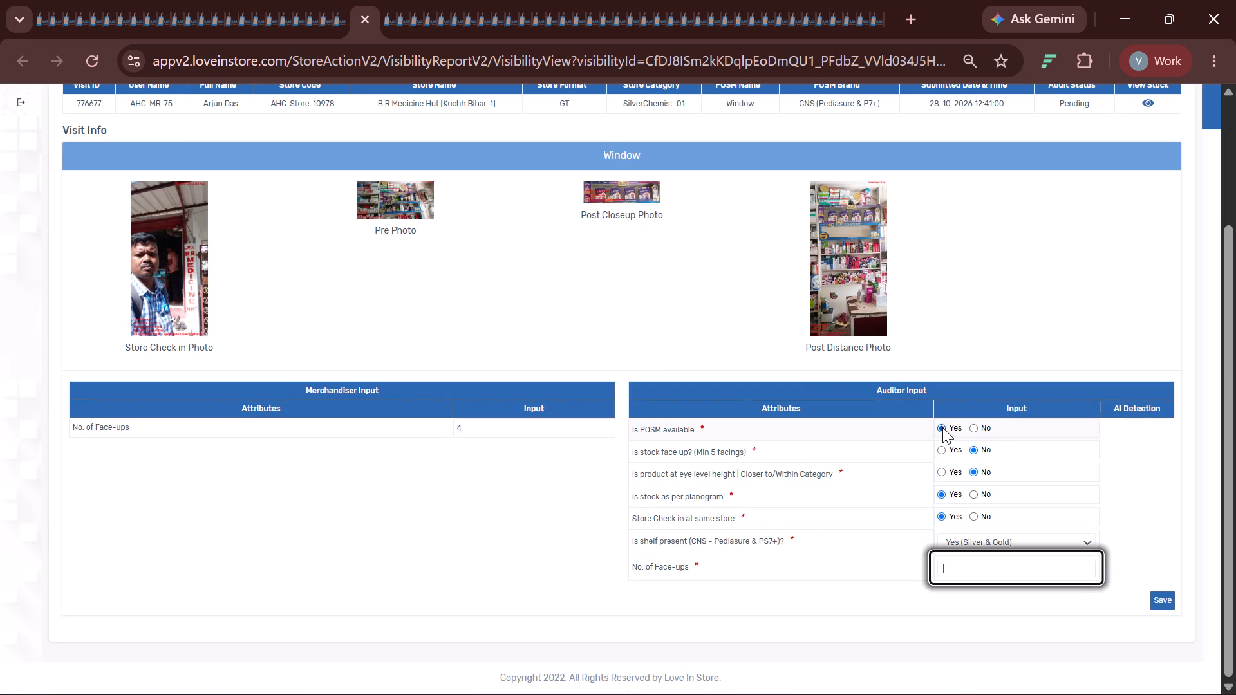
pyautogui.press('4')
pyautogui.press('Tab')
pyautogui.press('space')
# Audit visit 776676: POSM, planogram and same-store check-in Yes, stock face-up and eye level No, shelf Yes (Silver & Gold), face-ups 4, and save.
pyautogui.hotkey('ctrl', 'Tab')
pyautogui.scroll(-2, 942, 427)
pyautogui.press('Tab')
pyautogui.press('space')
pyautogui.press('Tab')
pyautogui.press('Right')
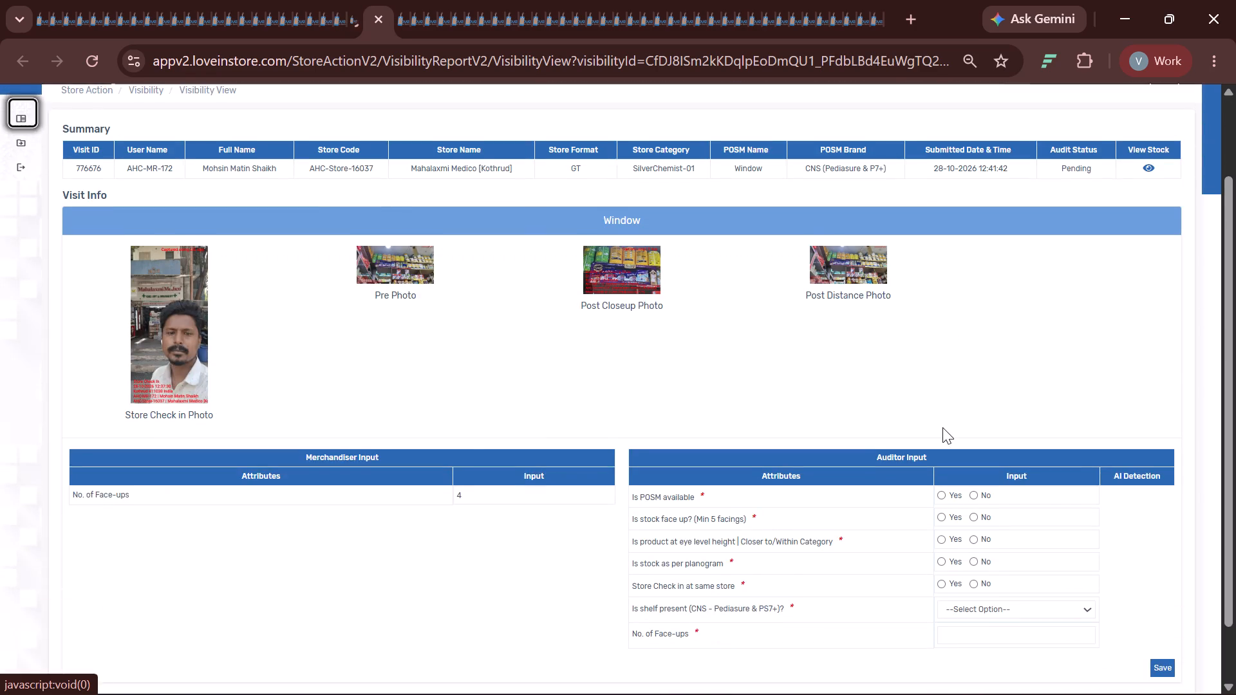
pyautogui.scroll(-4, 942, 427)
pyautogui.click(942, 427)
pyautogui.press('Tab')
pyautogui.press('Right')
pyautogui.press('Tab')
pyautogui.press('Right')
pyautogui.press('Tab')
pyautogui.press('space')
pyautogui.press('Tab')
pyautogui.press('space')
pyautogui.press('Tab')
pyautogui.press('Right')
pyautogui.press('Tab')
pyautogui.press('4')
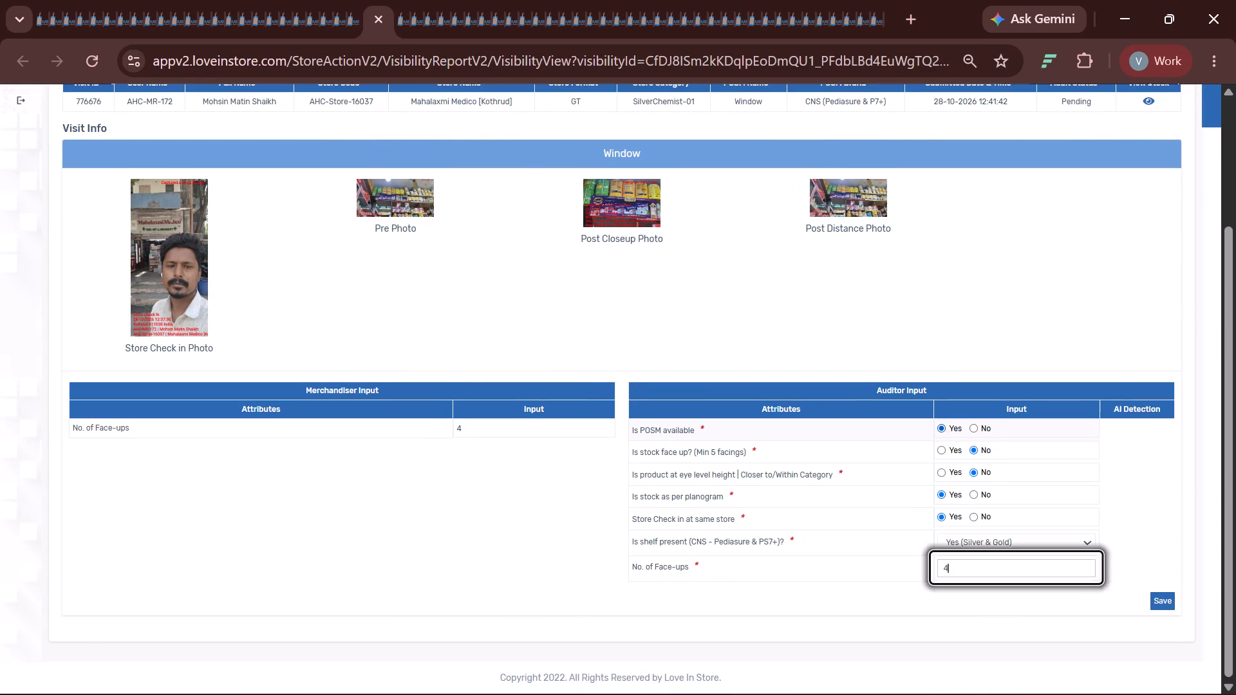
pyautogui.press('Tab')
pyautogui.press('space')
# Audit visit 776674: POSM, planogram and same-store check-in Yes, stock face-up and eye level No, shelf Yes (Silver & Gold), face-ups 2, and save.
pyautogui.hotkey('ctrl', 'Tab')
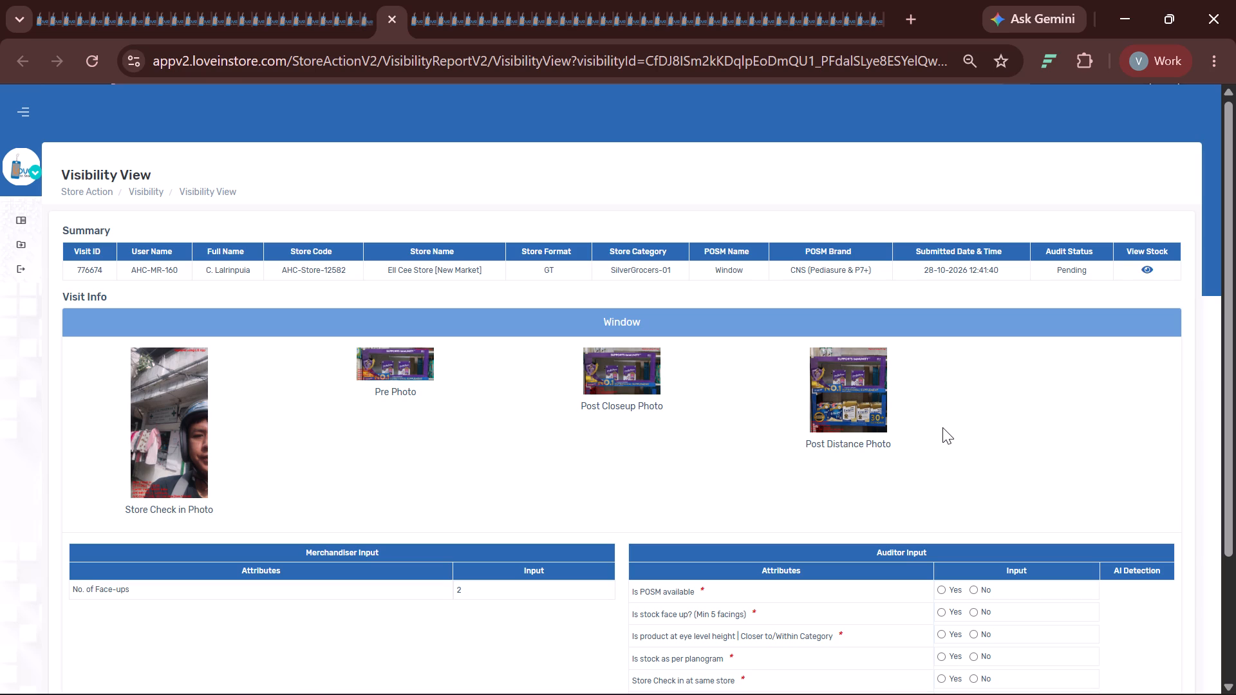
pyautogui.scroll(-5, 942, 427)
pyautogui.click(942, 427)
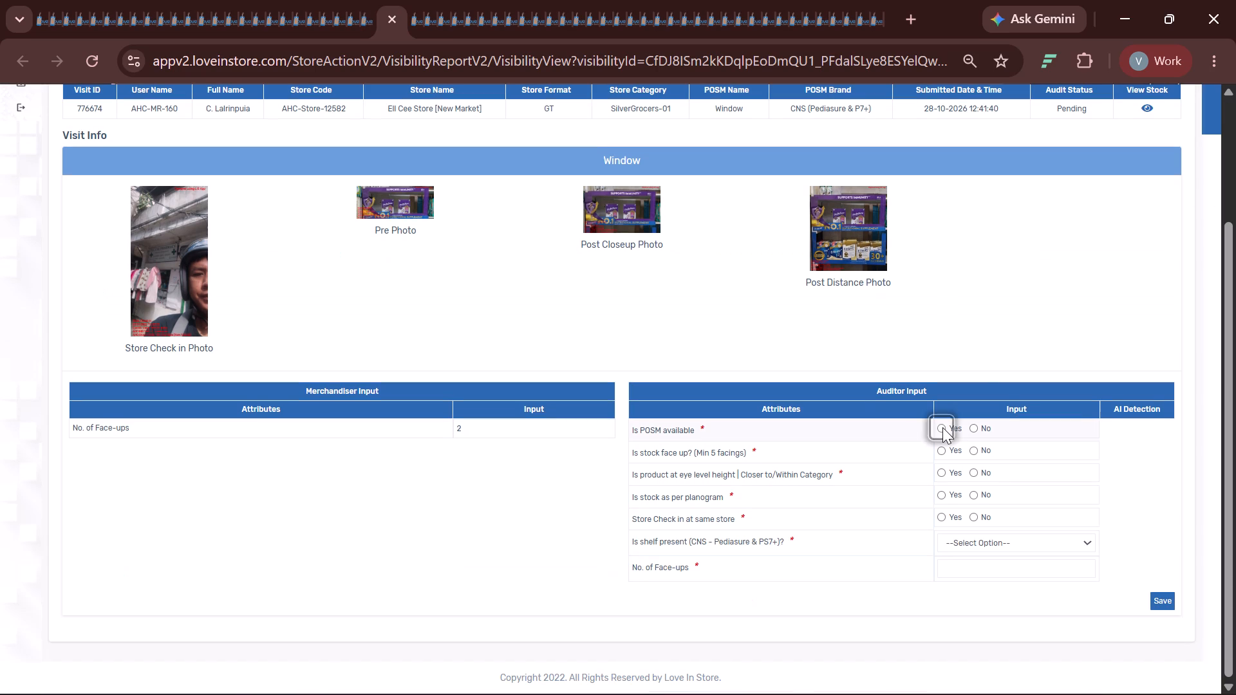
pyautogui.press('Tab')
pyautogui.press('Right')
pyautogui.press('Tab')
pyautogui.press('Right')
pyautogui.press('Tab')
pyautogui.press('space')
pyautogui.press('Tab')
pyautogui.press('space')
pyautogui.press('Tab')
pyautogui.press('Right')
pyautogui.press('Tab')
pyautogui.press('2')
pyautogui.press('Tab')
pyautogui.press('space')
# Audit visit 776671: POSM, planogram and same-store check-in Yes, stock face-up and eye level No, shelf Yes (Silver & Gold), face-ups 3, and save.
pyautogui.hotkey('ctrl', 'Tab')
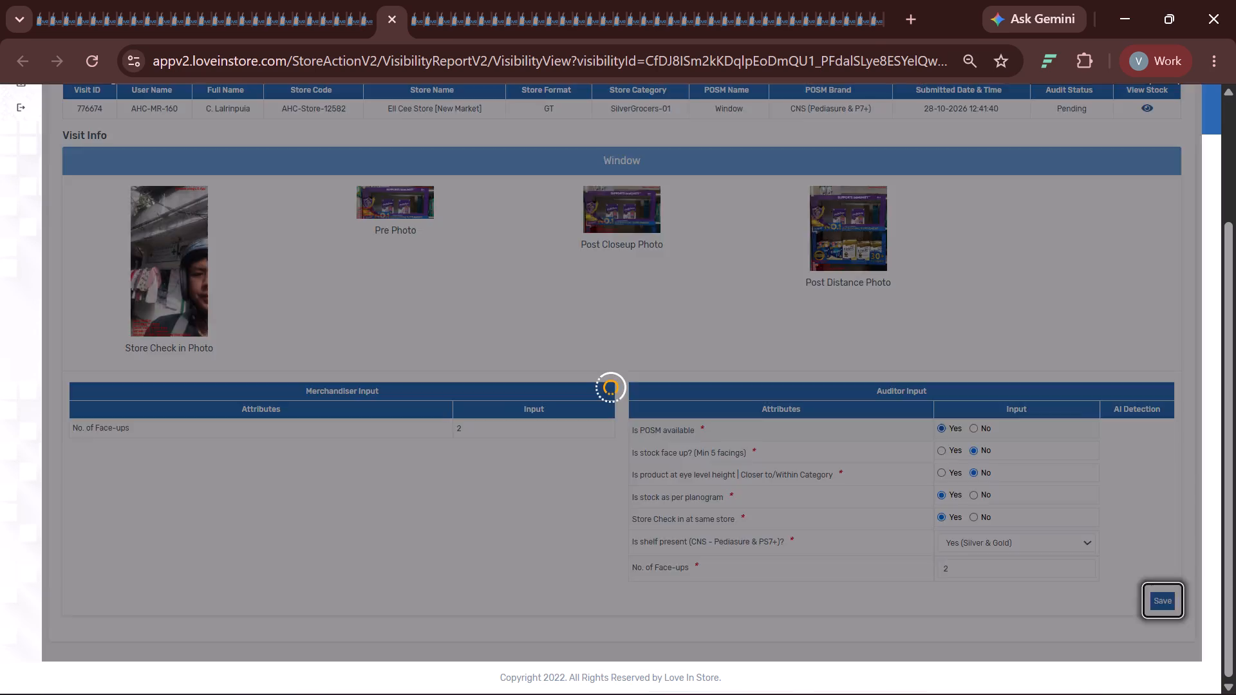
pyautogui.scroll(-4, 942, 427)
pyautogui.click(942, 427)
pyautogui.press('Tab')
pyautogui.press('space')
pyautogui.press('Tab')
pyautogui.press('Right')
pyautogui.hotkey('shift', 'Tab')
pyautogui.press('Right')
pyautogui.press('Tab')
pyautogui.press('space')
pyautogui.press('Tab')
pyautogui.press('space')
pyautogui.press('Tab')
pyautogui.press('space')
pyautogui.press('Tab')
pyautogui.press('Right')
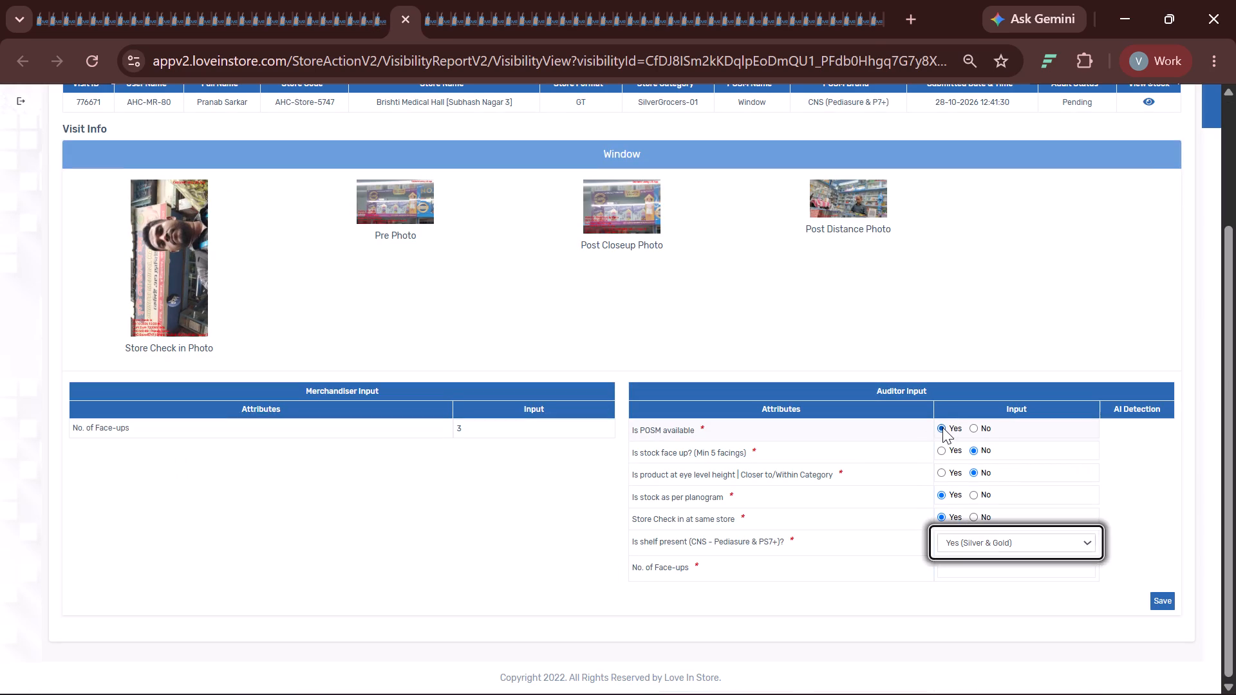
pyautogui.press('Tab')
pyautogui.write('43')
pyautogui.press('Tab')
pyautogui.hotkey('shift', 'Tab')
pyautogui.press('3')
pyautogui.press('Tab')
pyautogui.press('space')
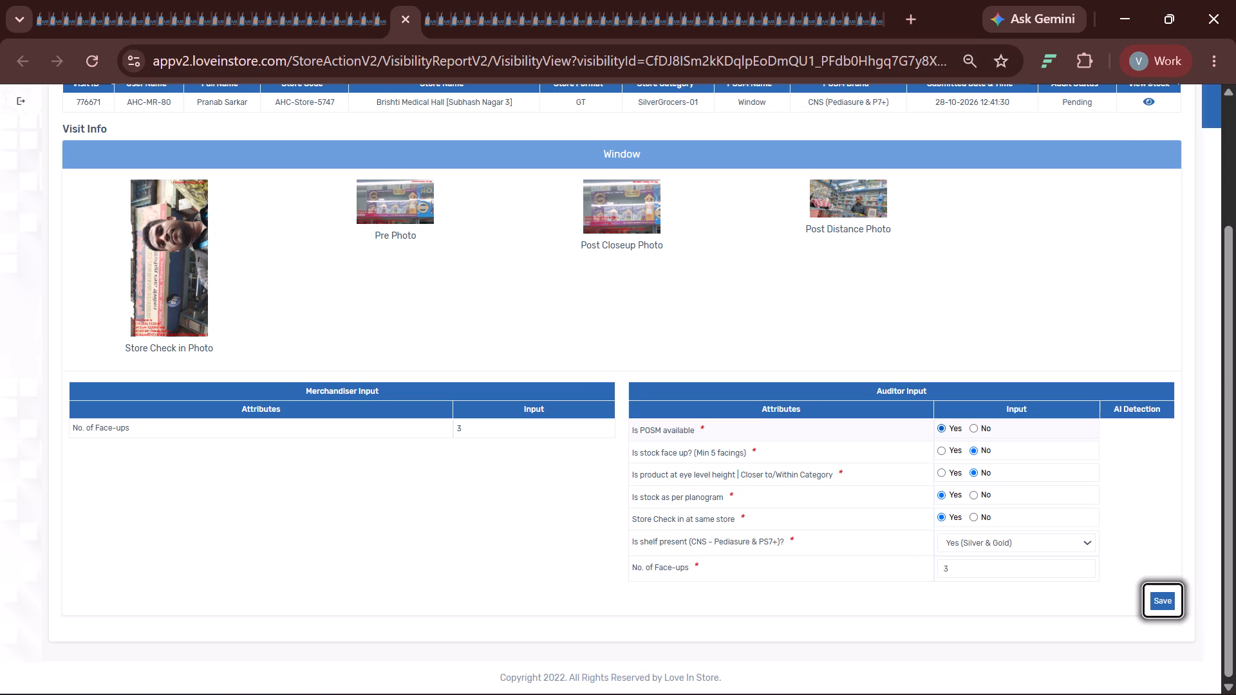
# Audit visit 776669: POSM, planogram and same-store check-in Yes, stock face-up and eye level No, shelf Yes (Silver & Gold), face-ups 4, and save.
pyautogui.hotkey('ctrl', 'Tab')
pyautogui.scroll(-3, 942, 427)
pyautogui.click(942, 427)
pyautogui.press('Tab')
pyautogui.press('space')
pyautogui.press('Tab')
pyautogui.press('Right')
pyautogui.hotkey('shift', 'Right')
pyautogui.hotkey('shift', 'Tab')
pyautogui.press('Tab')
pyautogui.press('space')
pyautogui.press('Tab')
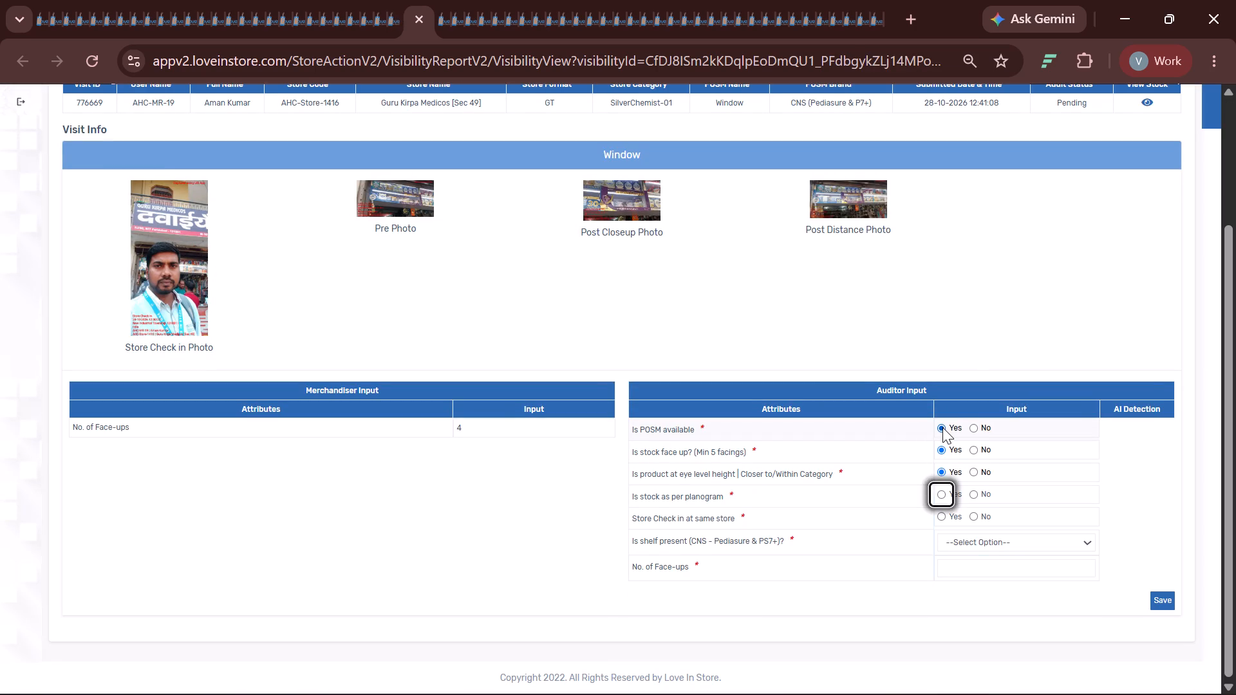
pyautogui.hotkey('shift', 'Tab')
pyautogui.hotkey('shift', 'Tab')
pyautogui.press('Right')
pyautogui.press('Tab')
pyautogui.press('Right')
pyautogui.press('Tab')
pyautogui.press('space')
pyautogui.press('Tab')
pyautogui.press('space')
pyautogui.press('Tab')
pyautogui.press('Right')
pyautogui.press('Tab')
pyautogui.press('3')
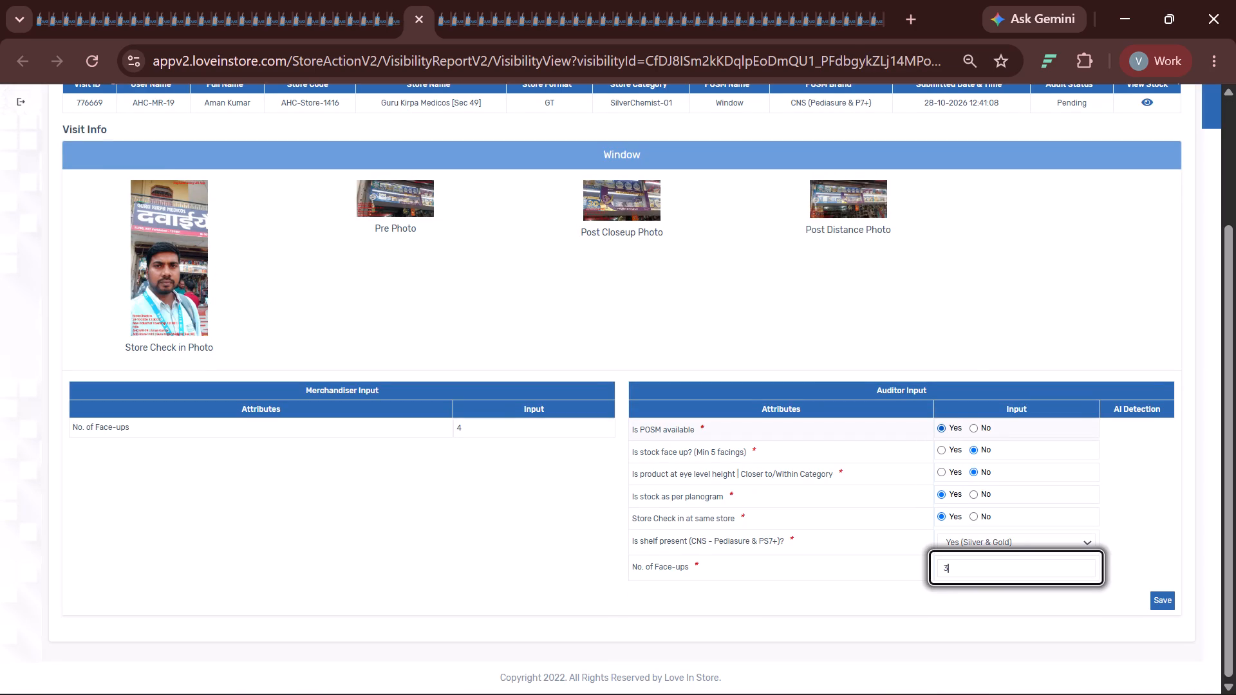
pyautogui.hotkey('shift', 'Tab')
pyautogui.press('Tab')
pyautogui.press('4')
pyautogui.press('Tab')
# Audit visit 776668: POSM, planogram and same-store check-in Yes, stock face-up and eye level No, shelf Yes (Silver & Gold), face-ups 4, and save.
pyautogui.hotkey('ctrl', 'Tab')
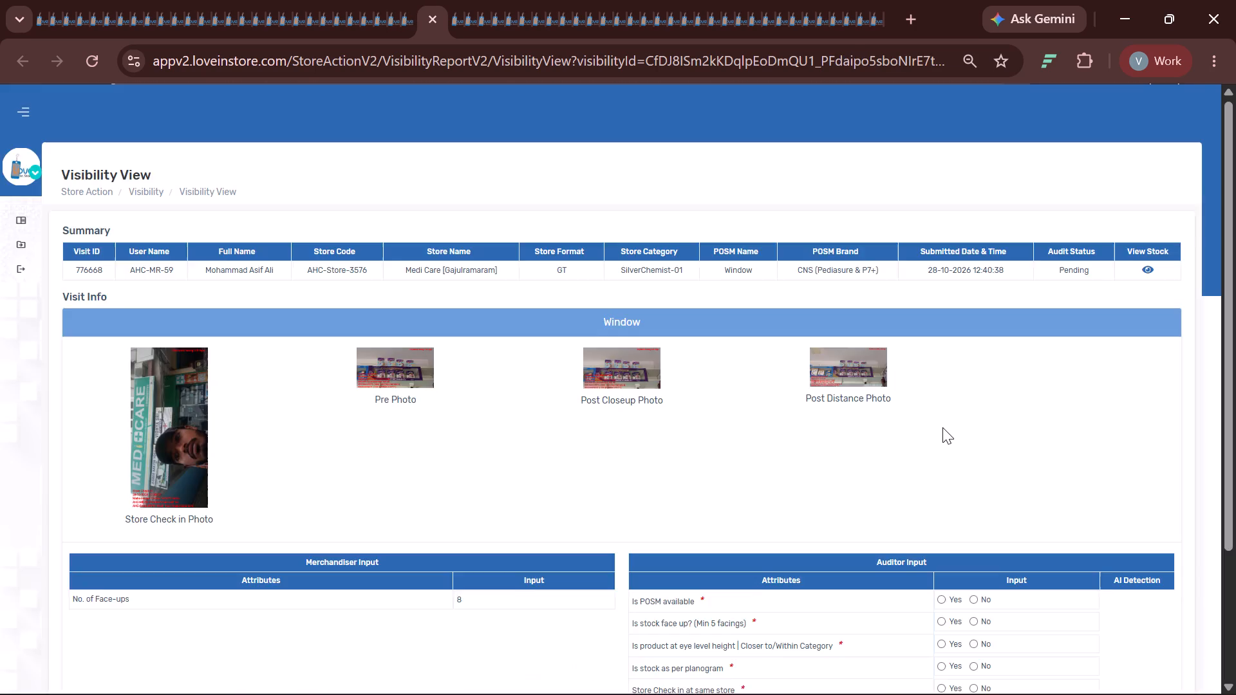
pyautogui.scroll(-4, 942, 427)
pyautogui.press('Right')
pyautogui.press('Tab')
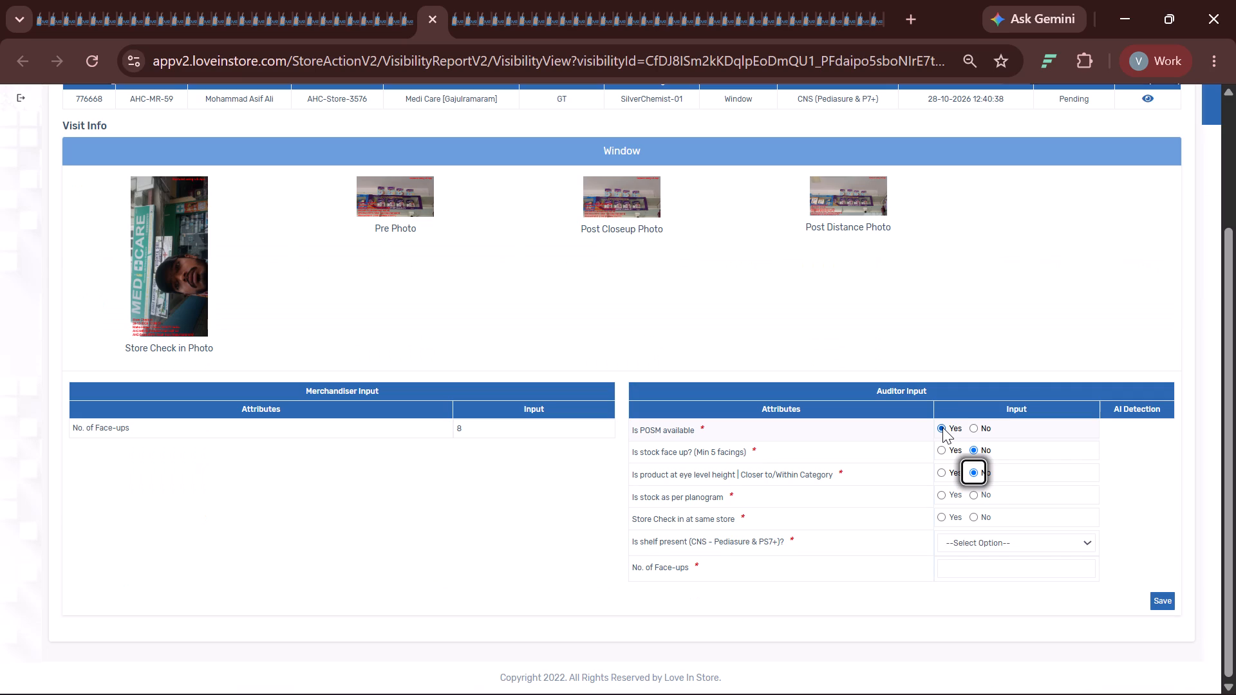
pyautogui.press('space')
pyautogui.press('Tab')
pyautogui.press('space')
pyautogui.press('Tab')
pyautogui.press('Right')
pyautogui.press('Tab')
pyautogui.press('4')
pyautogui.press('Tab')
pyautogui.press('space')
# Audit visit 776665: POSM, stock face-up and eye level No, planogram and same-store check-in Yes, shelf Yes (Silver & Gold), face-ups 3, and save.
pyautogui.hotkey('ctrl', 'Tab')
pyautogui.scroll(-3, 942, 427)
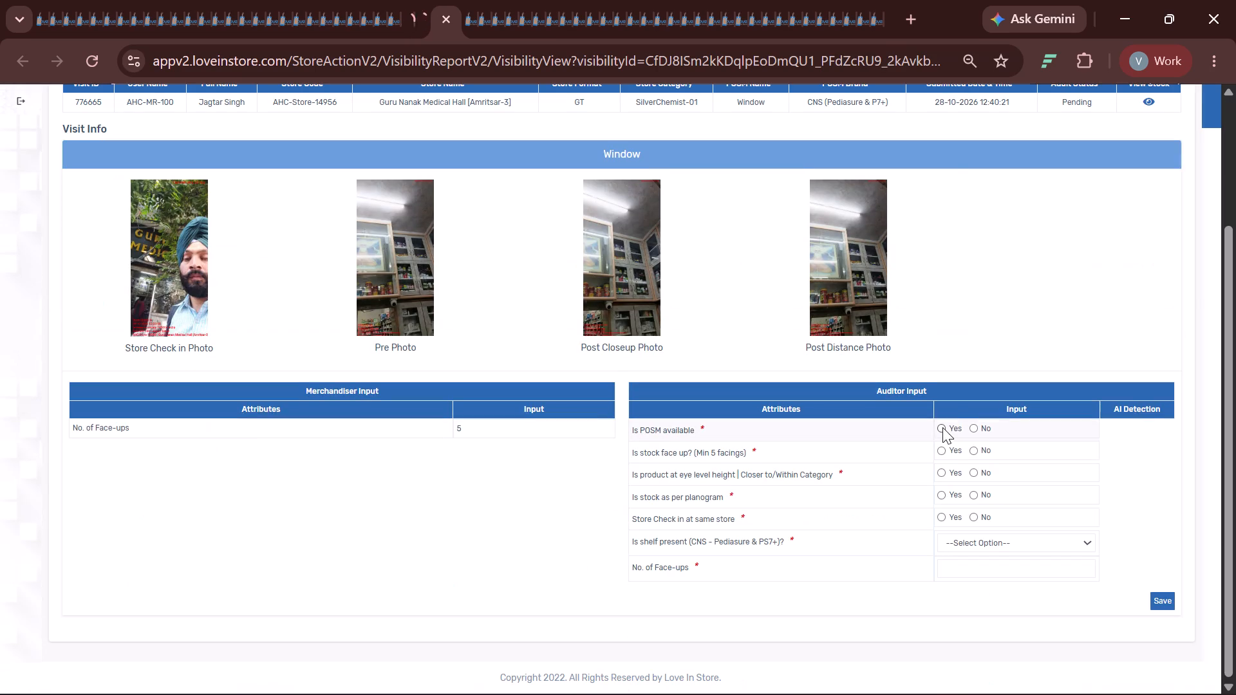
pyautogui.click(942, 427)
pyautogui.press('Tab')
pyautogui.press('Right')
pyautogui.press('Tab')
pyautogui.press('Right')
pyautogui.press('Tab')
pyautogui.press('Tab')
pyautogui.hotkey('shift', 'Tab')
pyautogui.hotkey('shift', 'Tab')
pyautogui.hotkey('shift', 'Tab')
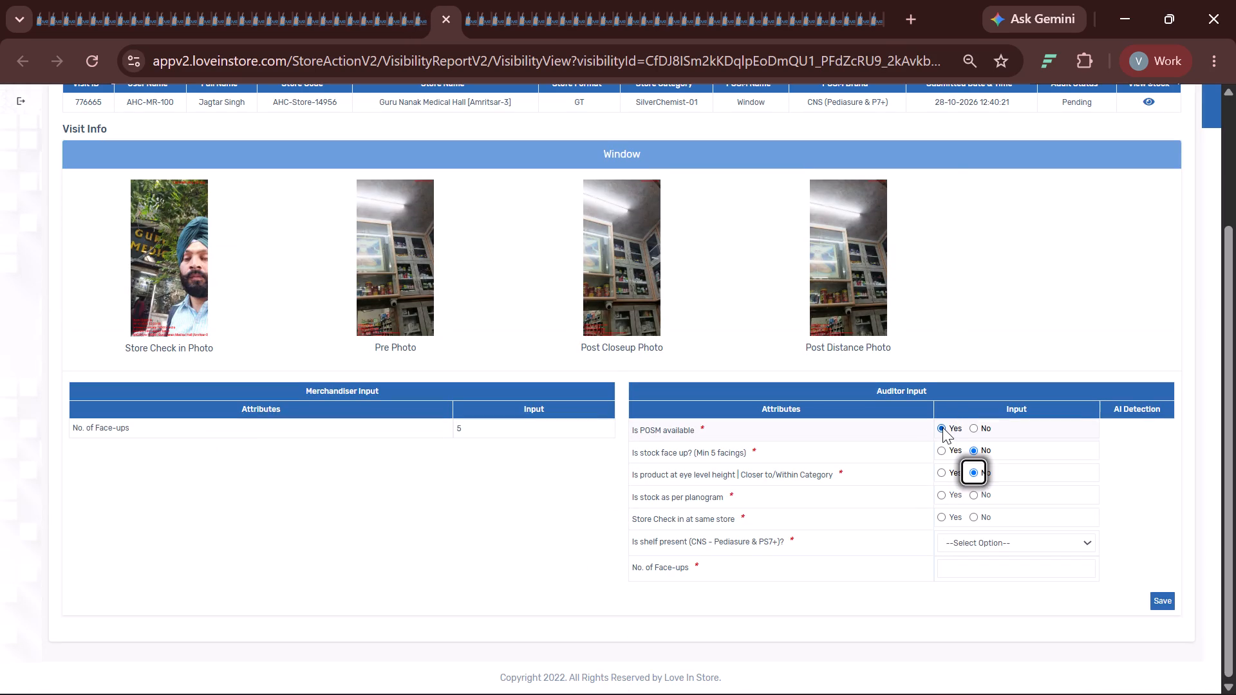
pyautogui.hotkey('shift', 'Tab')
pyautogui.press('Right')
pyautogui.press('Tab')
pyautogui.press('space')
pyautogui.press('Tab')
pyautogui.press('space')
pyautogui.press('Tab')
pyautogui.press('space')
pyautogui.press('Tab')
pyautogui.press('space')
pyautogui.press('Tab')
pyautogui.press('Right')
pyautogui.press('Tab')
pyautogui.press('3')
pyautogui.press('Tab')
pyautogui.press('space')
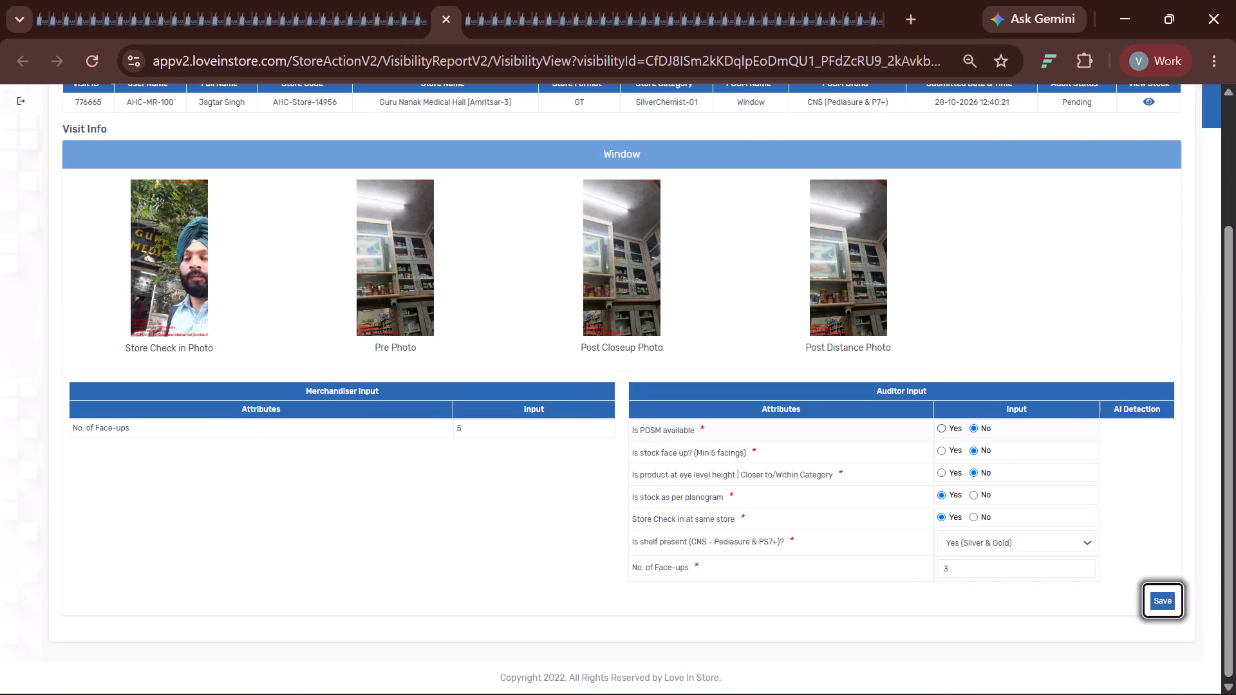
# Audit visit 776664: POSM, planogram and same-store check-in Yes, stock face-up and eye level No, shelf Yes (Silver & Gold), face-ups 2, and save.
pyautogui.hotkey('ctrl', 'Tab')
pyautogui.scroll(-2, 942, 427)
pyautogui.click(942, 427)
pyautogui.press('Tab')
pyautogui.press('Right')
pyautogui.press('Tab')
pyautogui.press('Right')
pyautogui.press('Tab')
pyautogui.press('space')
pyautogui.press('Tab')
pyautogui.press('space')
pyautogui.press('Tab')
pyautogui.press('Right')
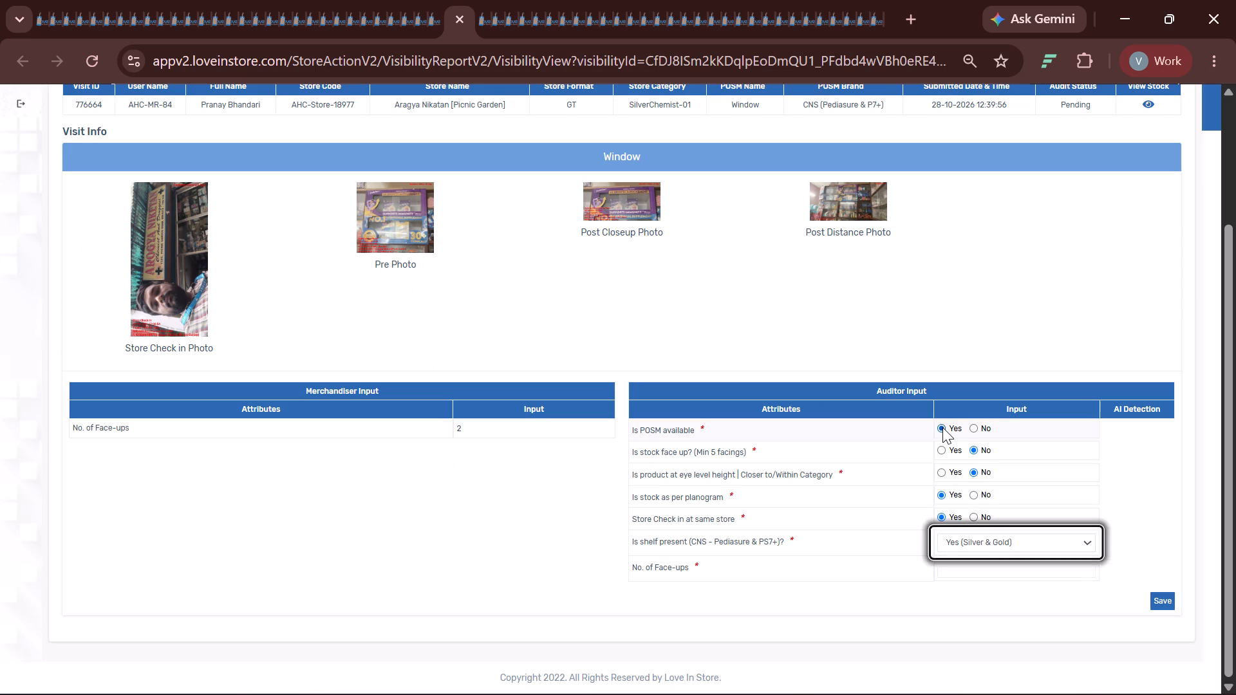
pyautogui.press('Tab')
pyautogui.press('2')
pyautogui.press('Tab')
pyautogui.press('space')
# Audit visit 776661: POSM, planogram and same-store check-in Yes, stock face-up and eye level No, shelf Yes (Silver & Gold), face-ups 1, and save.
pyautogui.hotkey('ctrl', 'Tab')
pyautogui.scroll(-4, 942, 427)
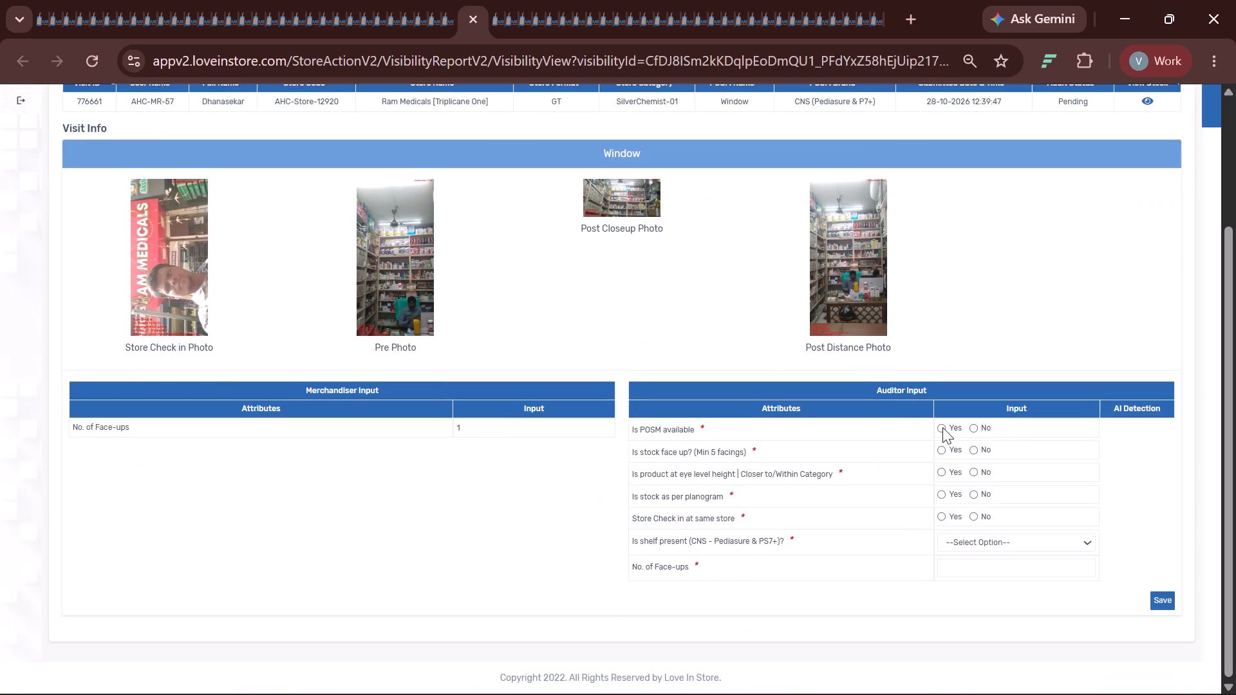
pyautogui.click(942, 427)
pyautogui.press('Tab')
pyautogui.press('space')
pyautogui.press('Tab')
pyautogui.press('Right')
pyautogui.press('Tab')
pyautogui.press('space')
pyautogui.press('Tab')
pyautogui.press('space')
pyautogui.press('Tab')
pyautogui.press('Right')
pyautogui.press('Tab')
pyautogui.hotkey('shift', 'Tab')
pyautogui.hotkey('shift', 'Tab')
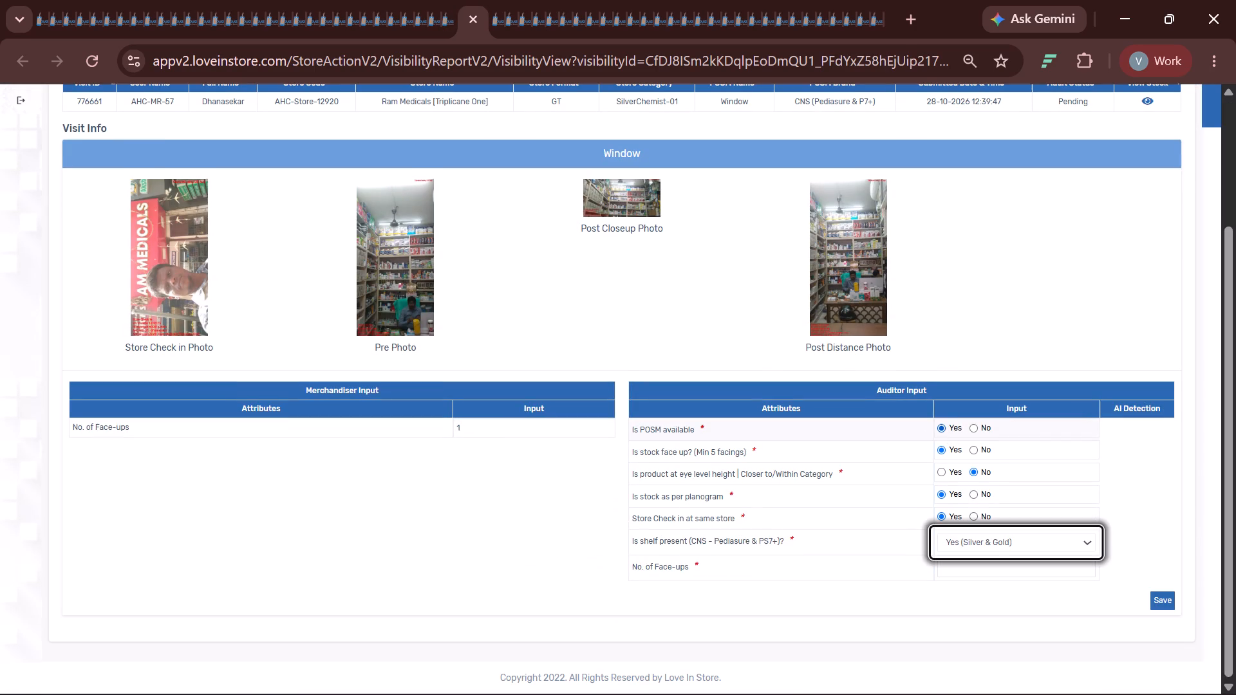
pyautogui.hotkey('shift', 'Tab')
pyautogui.hotkey('shift', 'Tab')
pyautogui.hotkey('shift', 'Tab')
pyautogui.press('Right')
pyautogui.press('Tab')
pyautogui.press('Tab')
pyautogui.press('Tab')
pyautogui.press('Tab')
pyautogui.press('Tab')
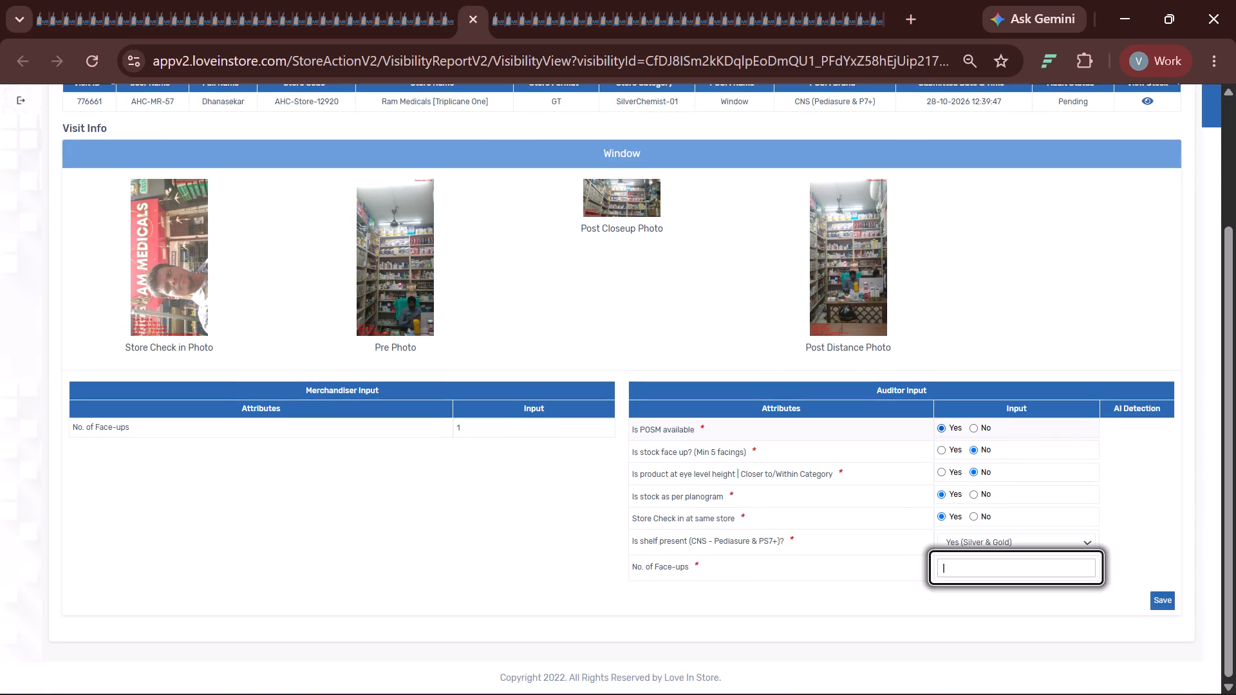
pyautogui.press('1')
pyautogui.press('Tab')
pyautogui.press('space')
# Audit visit 776658: POSM, stock face-up, planogram and same-store check-in Yes, eye level No, shelf Yes (Silver & Gold), face-ups 5, and save.
pyautogui.hotkey('ctrl', 'Tab')
pyautogui.scroll(-3, 942, 427)
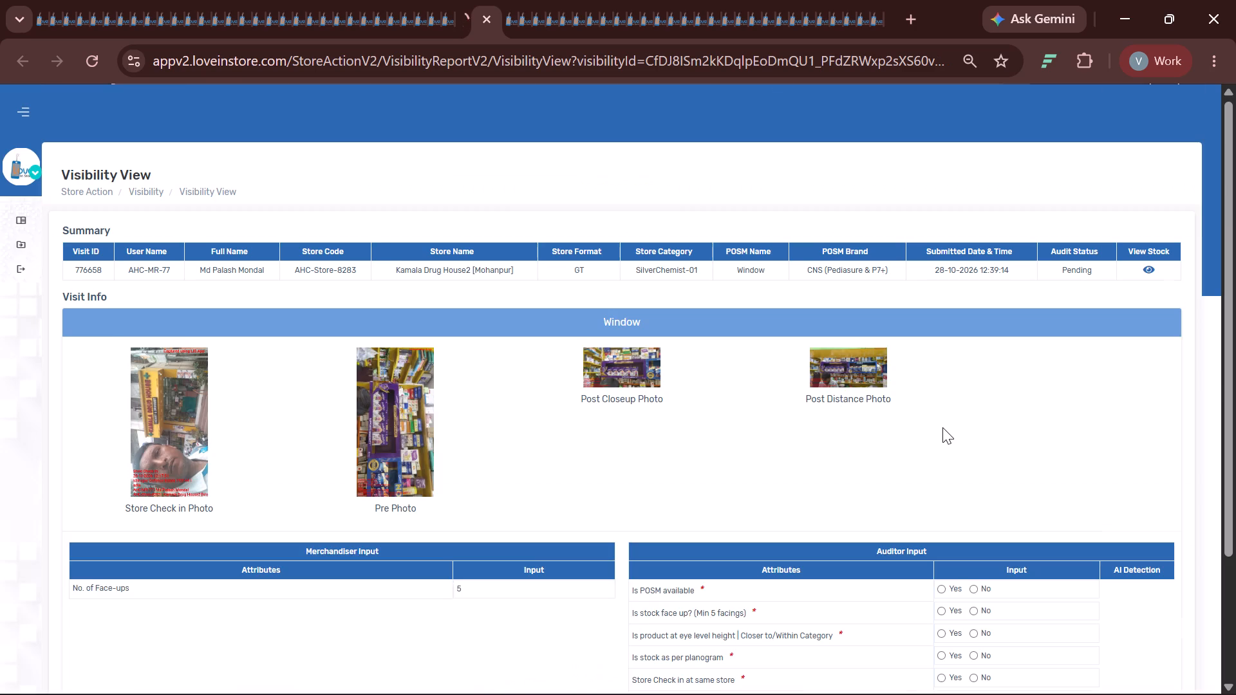
pyautogui.click(942, 427)
pyautogui.press('Tab')
pyautogui.press('space')
pyautogui.press('Tab')
pyautogui.press('Right')
pyautogui.press('Tab')
pyautogui.press('space')
pyautogui.press('Tab')
pyautogui.press('space')
pyautogui.press('Tab')
pyautogui.press('Right')
pyautogui.press('Tab')
pyautogui.press('5')
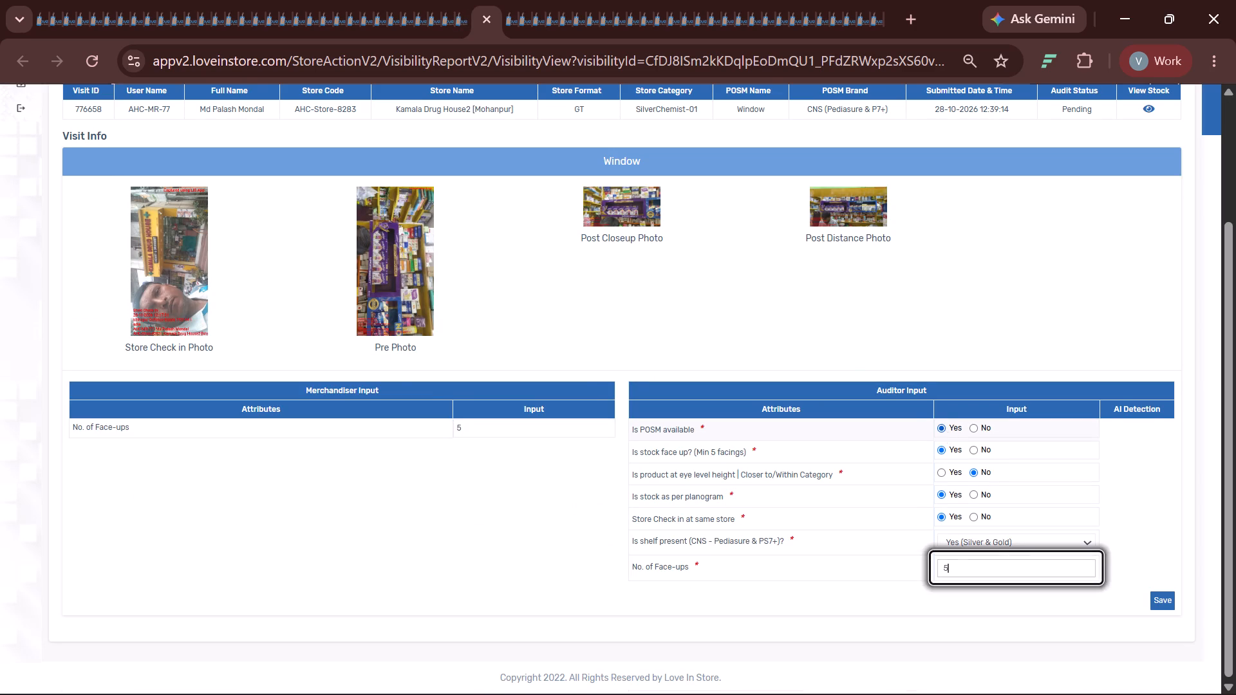
pyautogui.press('Tab')
pyautogui.press('space')
# Audit visit 776657: POSM, stock face-up, planogram and same-store check-in Yes, eye level No, shelf Yes (Silver & Gold), face-ups 7, and save.
pyautogui.hotkey('ctrl', 'Tab')
pyautogui.scroll(-2, 942, 427)
pyautogui.click(942, 427)
pyautogui.press('Tab')
pyautogui.press('space')
pyautogui.press('Tab')
pyautogui.press('Right')
pyautogui.press('Tab')
pyautogui.press('space')
pyautogui.press('Tab')
pyautogui.press('space')
pyautogui.press('Tab')
pyautogui.press('Right')
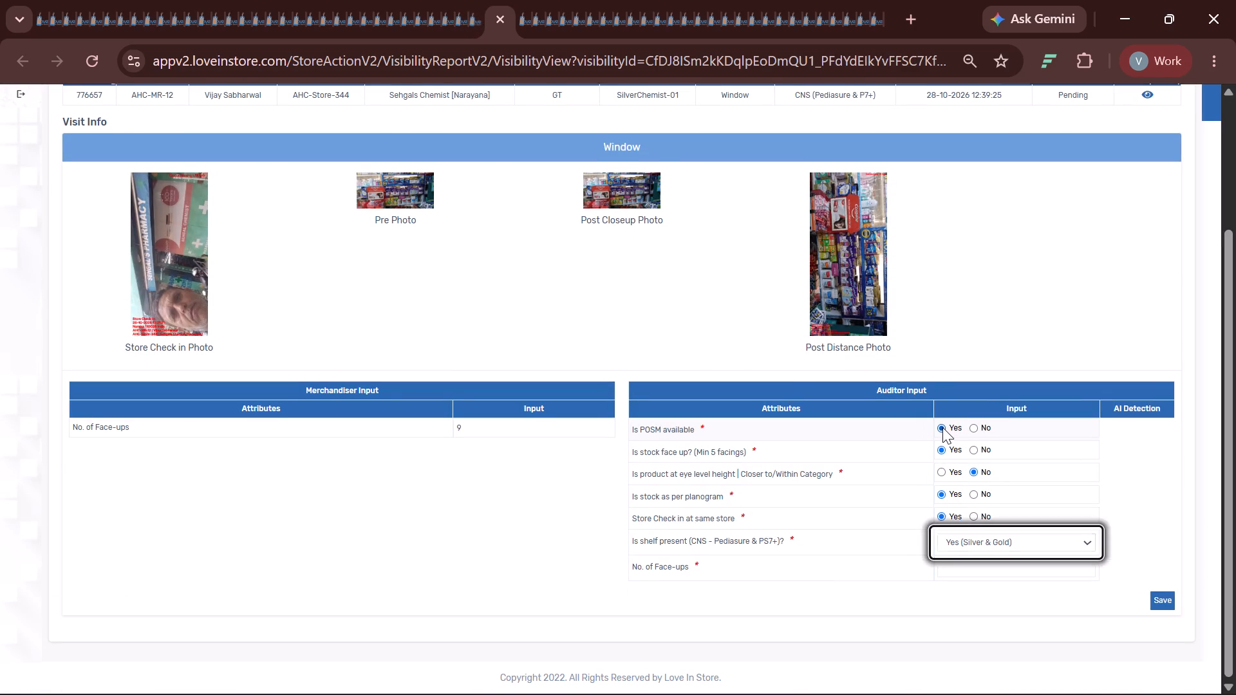
pyautogui.press('Tab')
pyautogui.press('7')
pyautogui.press('Tab')
pyautogui.press('space')
# Audit visit 776655: POSM, planogram and same-store check-in Yes, stock face-up and eye level No, shelf Yes (Silver & Gold), face-ups 4, and save.
pyautogui.hotkey('ctrl', 'Tab')
pyautogui.scroll(-4, 942, 427)
pyautogui.click(942, 427)
pyautogui.press('Tab')
pyautogui.press('space')
pyautogui.hotkey('shift', 'Tab')
pyautogui.press('Right')
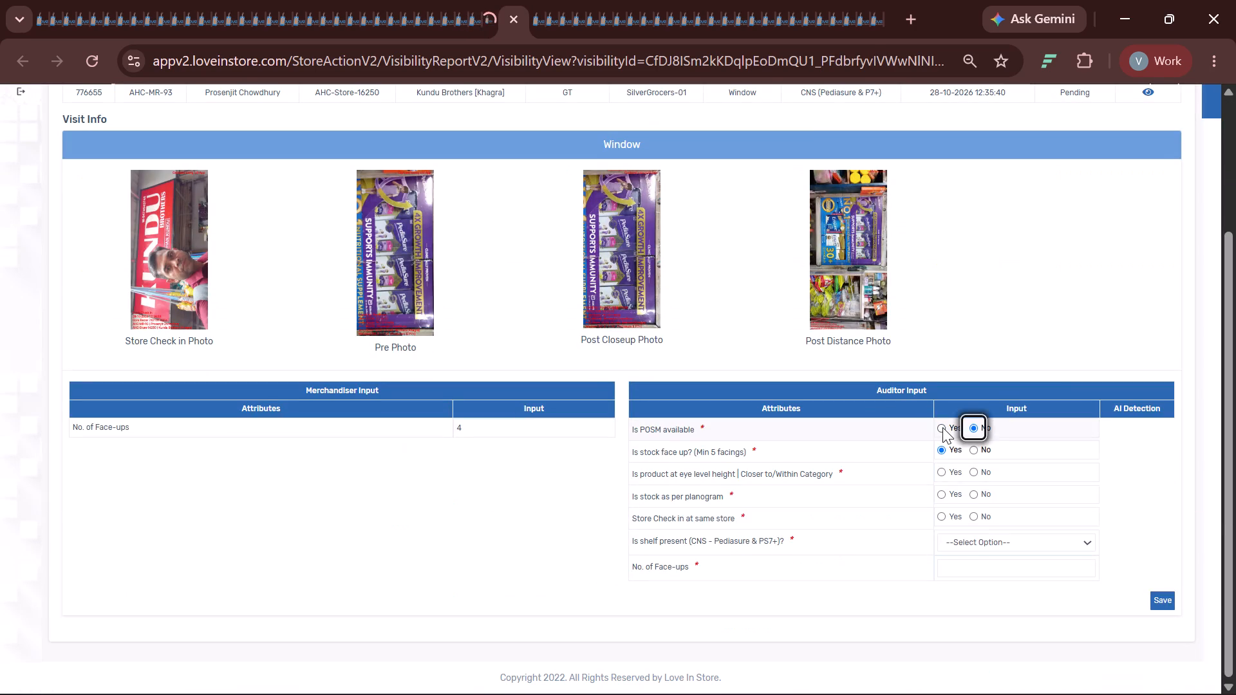
pyautogui.press('Tab')
pyautogui.press('space')
pyautogui.hotkey('shift', 'Tab')
pyautogui.press('Right')
pyautogui.press('Tab')
pyautogui.press('Right')
pyautogui.press('Tab')
pyautogui.press('Right')
pyautogui.press('Tab')
pyautogui.press('space')
pyautogui.press('Tab')
pyautogui.press('space')
pyautogui.press('Tab')
pyautogui.press('Right')
pyautogui.press('Tab')
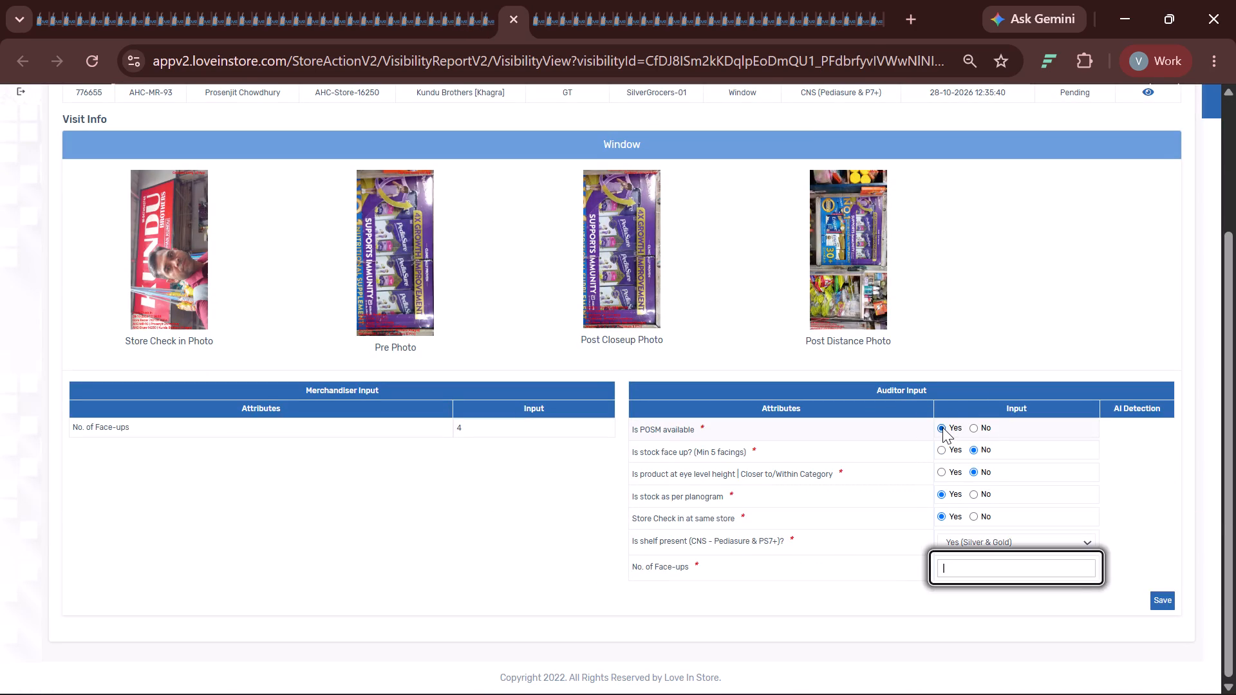
pyautogui.press('4')
pyautogui.press('Tab')
pyautogui.press('space')
# Audit visit 776652: POSM, stock face-up, eye level, planogram and same-store check-in Yes, shelf Yes (Silver & Gold), face-ups 5, and save.
pyautogui.hotkey('ctrl', 'Tab')
pyautogui.scroll(-2, 942, 427)
pyautogui.click(942, 427)
pyautogui.press('Tab')
pyautogui.press('space')
pyautogui.press('Tab')
pyautogui.press('Right')
pyautogui.press('Right')
pyautogui.press('Tab')
pyautogui.press('space')
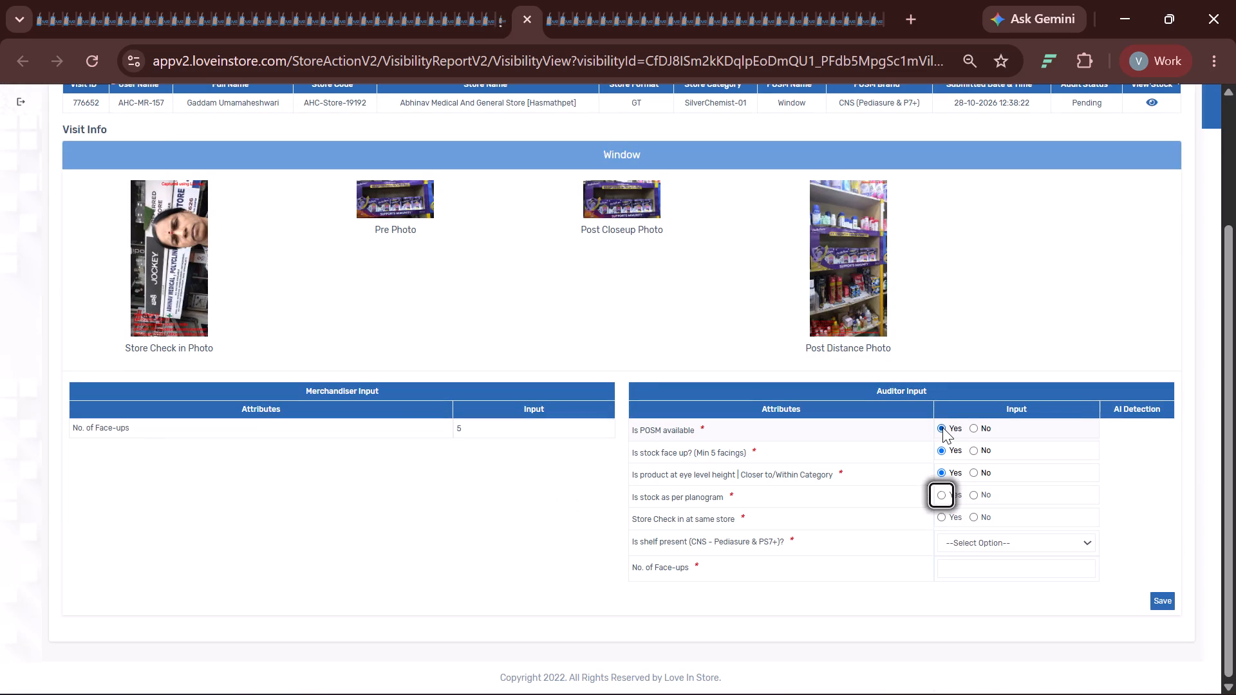
pyautogui.press('Tab')
pyautogui.press('space')
pyautogui.press('Tab')
pyautogui.press('Right')
pyautogui.press('Tab')
pyautogui.press('5')
pyautogui.press('Tab')
pyautogui.press('space')
# Audit visit 776649: POSM, planogram and same-store check-in Yes, stock face-up and eye level No, shelf Yes (Silver & Gold), face-ups 3, and save.
pyautogui.hotkey('ctrl', 'Tab')
pyautogui.scroll(-2, 942, 427)
pyautogui.click(942, 427)
pyautogui.press('Tab')
pyautogui.press('space')
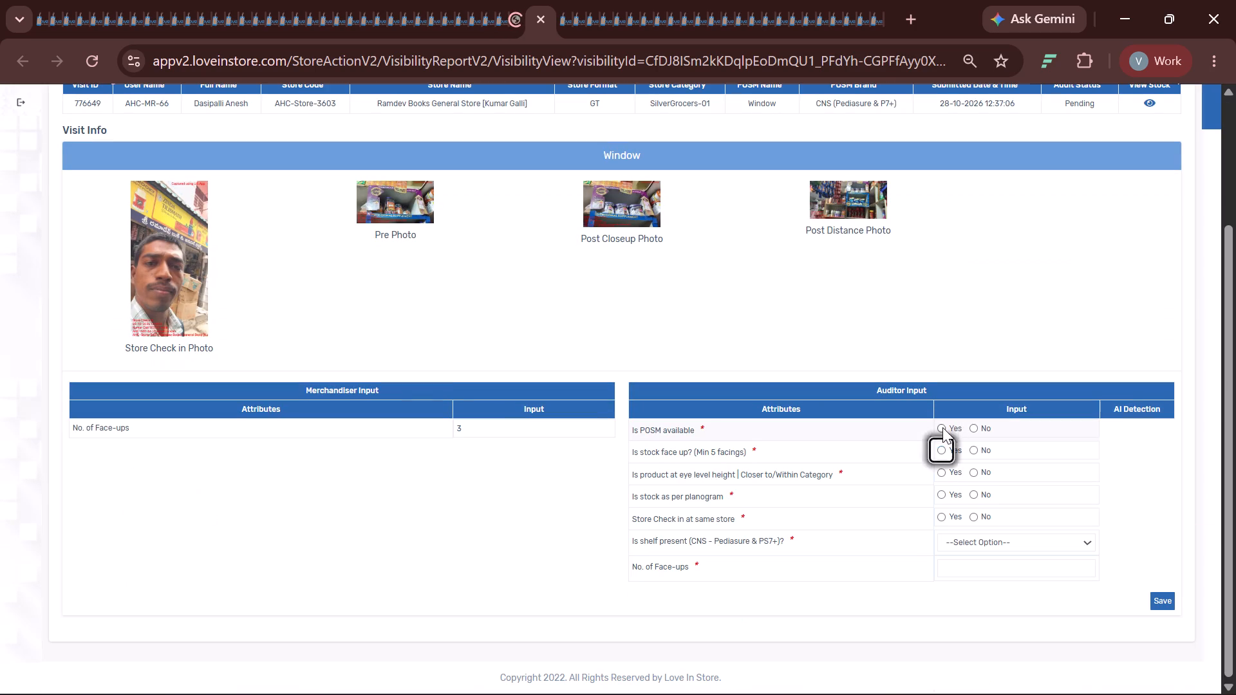
pyautogui.press('Tab')
pyautogui.press('Right')
pyautogui.hotkey('shift', 'Tab')
pyautogui.press('Right')
pyautogui.press('Tab')
pyautogui.press('space')
pyautogui.press('Tab')
pyautogui.press('space')
pyautogui.press('Tab')
pyautogui.press('Tab')
pyautogui.press('Right')
pyautogui.hotkey('shift', 'Tab')
pyautogui.press('space')
pyautogui.press('Tab')
pyautogui.press('Tab')
pyautogui.press('3')
pyautogui.press('Tab')
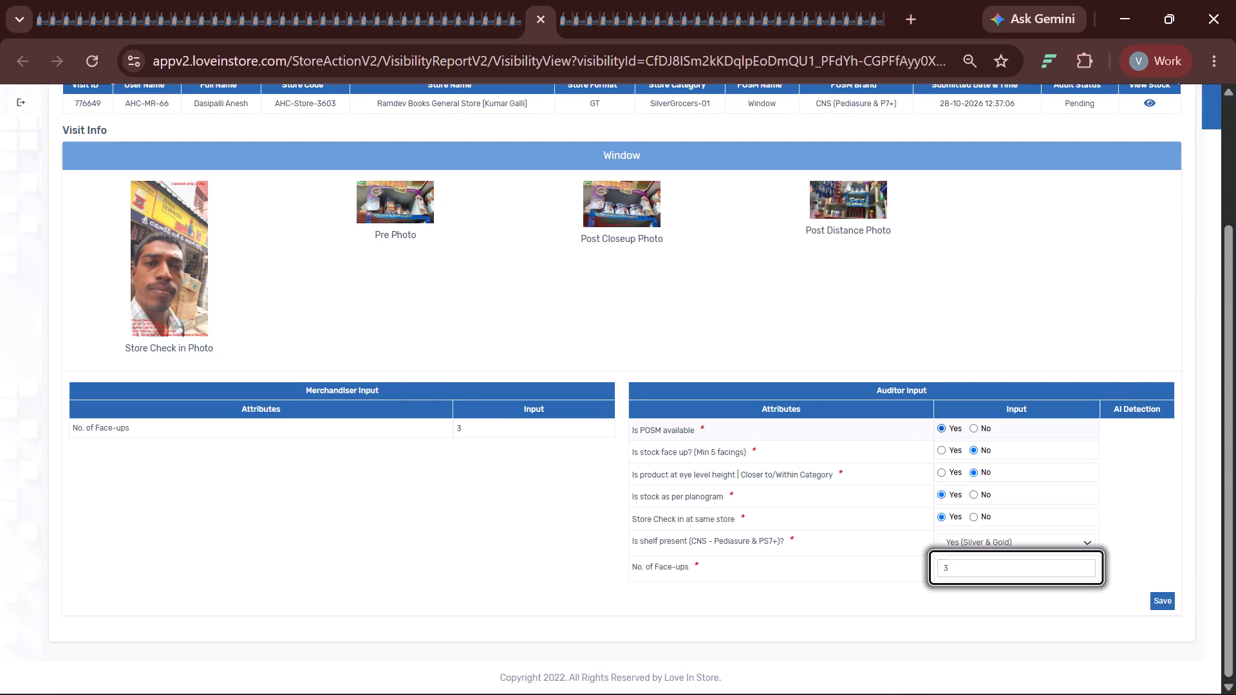
pyautogui.press('space')
# Audit visit 776648: POSM, stock face-up, planogram and same-store check-in Yes, eye level No, shelf Yes (Silver & Gold), face-ups 5, and save.
pyautogui.hotkey('ctrl', 'Tab')
pyautogui.scroll(-3, 942, 427)
pyautogui.click(942, 427)
pyautogui.press('Tab')
pyautogui.press('space')
pyautogui.press('Tab')
pyautogui.press('Right')
pyautogui.press('Tab')
pyautogui.press('space')
pyautogui.press('Tab')
pyautogui.press('space')
pyautogui.press('Tab')
pyautogui.press('Right')
pyautogui.press('Tab')
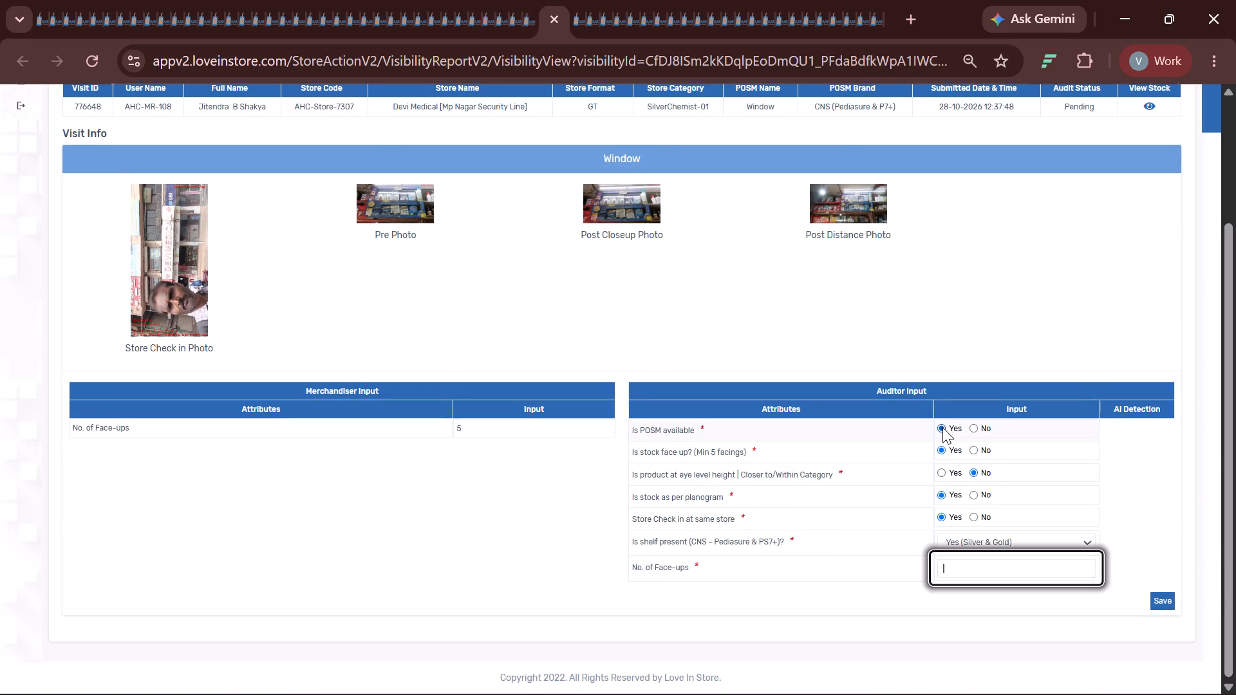
pyautogui.press('5')
pyautogui.press('Tab')
pyautogui.press('space')
# Audit visit 776644: POSM, planogram and same-store check-in Yes, stock face-up and eye level No, shelf Yes (Silver & Gold), face-ups 4, and save.
pyautogui.hotkey('ctrl', 'Tab')
pyautogui.scroll(-4, 942, 427)
pyautogui.click(942, 427)
pyautogui.press('Tab')
pyautogui.press('space')
pyautogui.press('Tab')
pyautogui.press('Right')
pyautogui.press('Tab')
pyautogui.press('space')
pyautogui.press('Tab')
pyautogui.press('space')
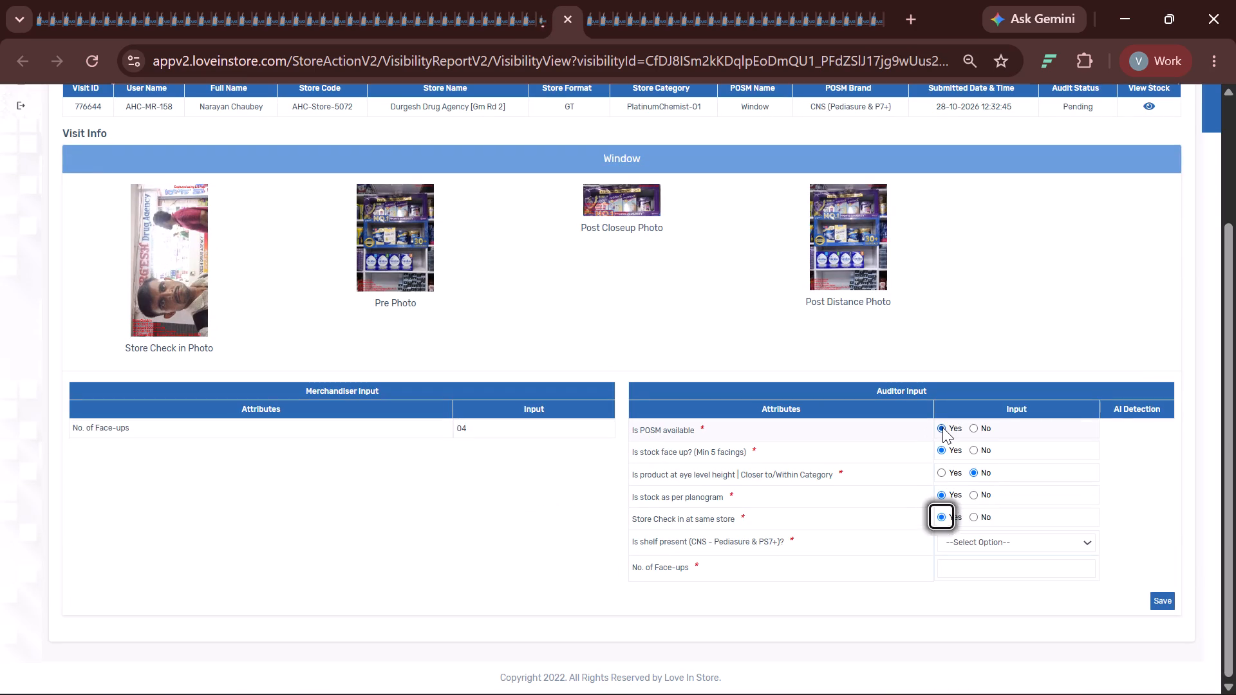
pyautogui.press('Tab')
pyautogui.press('Right')
pyautogui.hotkey('shift', 'Tab')
pyautogui.hotkey('shift', 'Tab')
pyautogui.hotkey('shift', 'Tab')
pyautogui.hotkey('shift', 'Tab')
pyautogui.press('Right')
pyautogui.press('Tab')
pyautogui.press('Tab')
pyautogui.press('Tab')
pyautogui.press('Tab')
pyautogui.press('Tab')
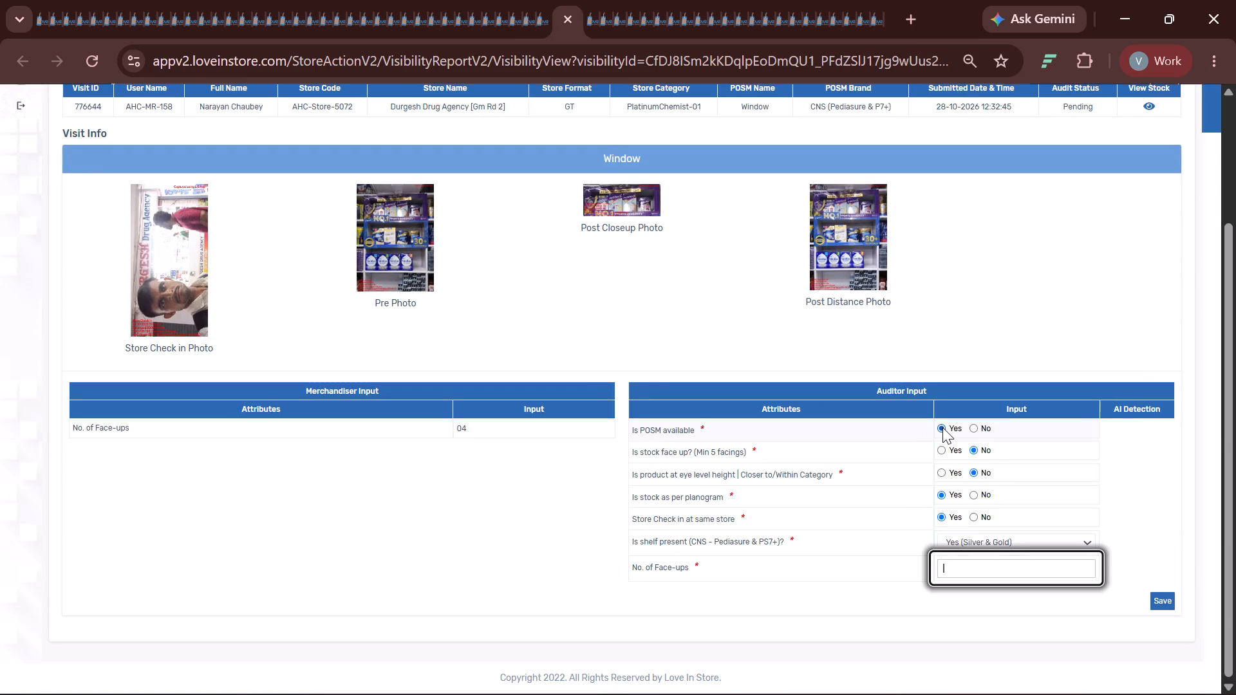
pyautogui.press('4')
pyautogui.press('Tab')
pyautogui.press('space')
# Audit visit 776641: POSM, planogram and same-store check-in Yes, stock face-up and eye level No, shelf Yes (Silver & Gold), face-ups 4, and save.
pyautogui.hotkey('ctrl', 'Tab')
pyautogui.scroll(-3, 942, 427)
pyautogui.click(942, 427)
pyautogui.press('Tab')
pyautogui.press('space')
pyautogui.press('Tab')
pyautogui.press('Right')
pyautogui.hotkey('shift', 'Tab')
pyautogui.press('Right')
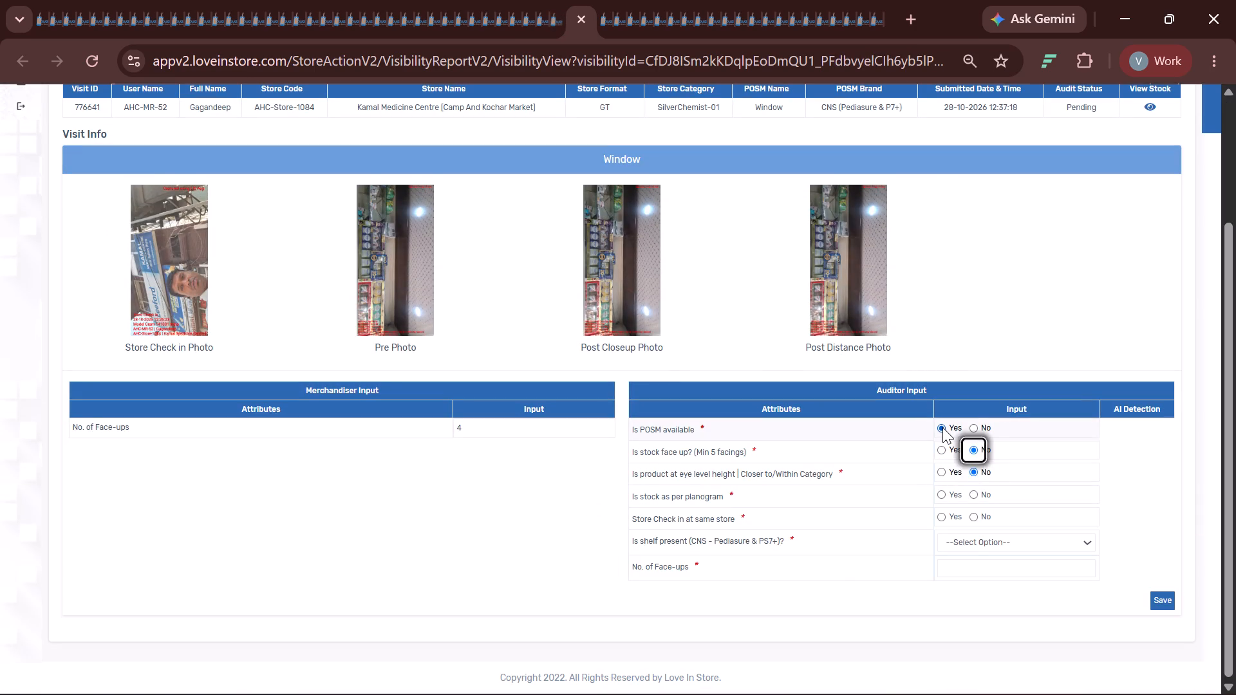
pyautogui.press('Tab')
pyautogui.press('space')
pyautogui.press('Tab')
pyautogui.press('space')
pyautogui.press('Tab')
pyautogui.press('Tab')
pyautogui.press('Right')
pyautogui.hotkey('shift', 'Tab')
pyautogui.press('space')
pyautogui.press('Tab')
pyautogui.press('Tab')
pyautogui.press('4')
pyautogui.press('Tab')
pyautogui.press('space')
# Audit visit 776638: POSM, planogram and same-store check-in Yes, stock face-up and eye level No, shelf Yes (Silver & Gold), face-ups 3, and save.
pyautogui.hotkey('ctrl', 'Tab')
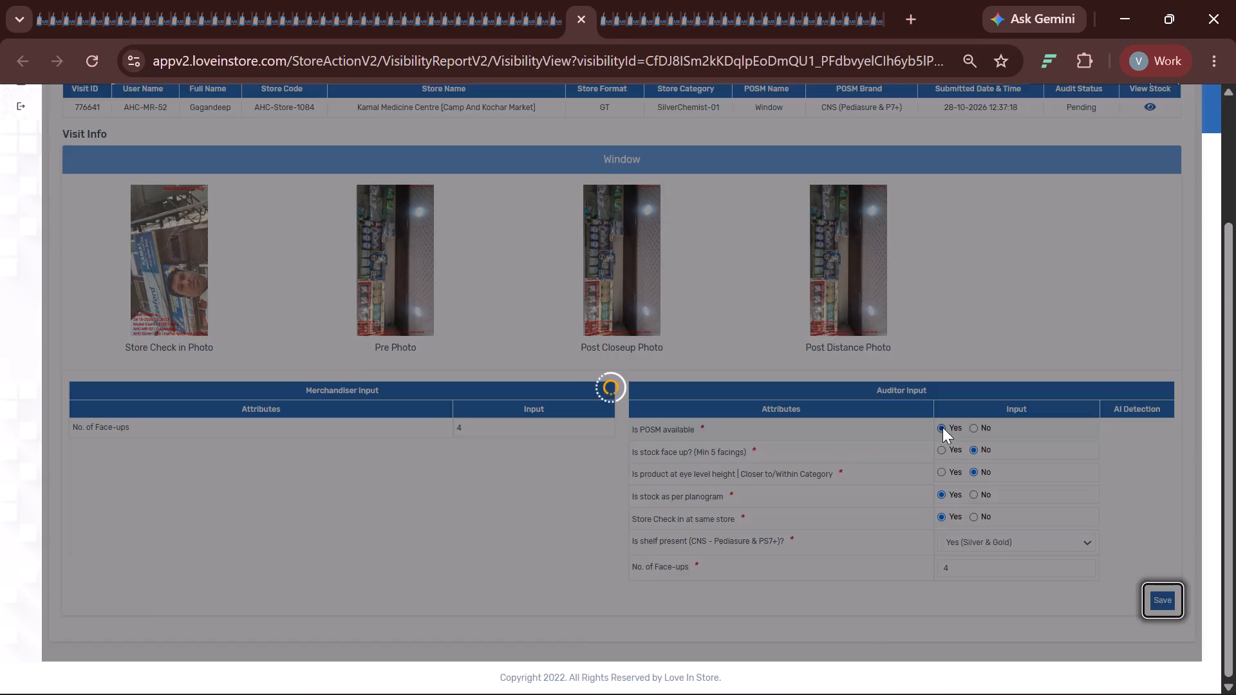
pyautogui.scroll(-4, 942, 427)
pyautogui.click(942, 427)
pyautogui.press('Tab')
pyautogui.press('space')
pyautogui.hotkey('shift', 'Tab')
pyautogui.press('Right')
pyautogui.press('Right')
pyautogui.press('Tab')
pyautogui.press('Right')
pyautogui.press('Tab')
pyautogui.press('Right')
pyautogui.press('Tab')
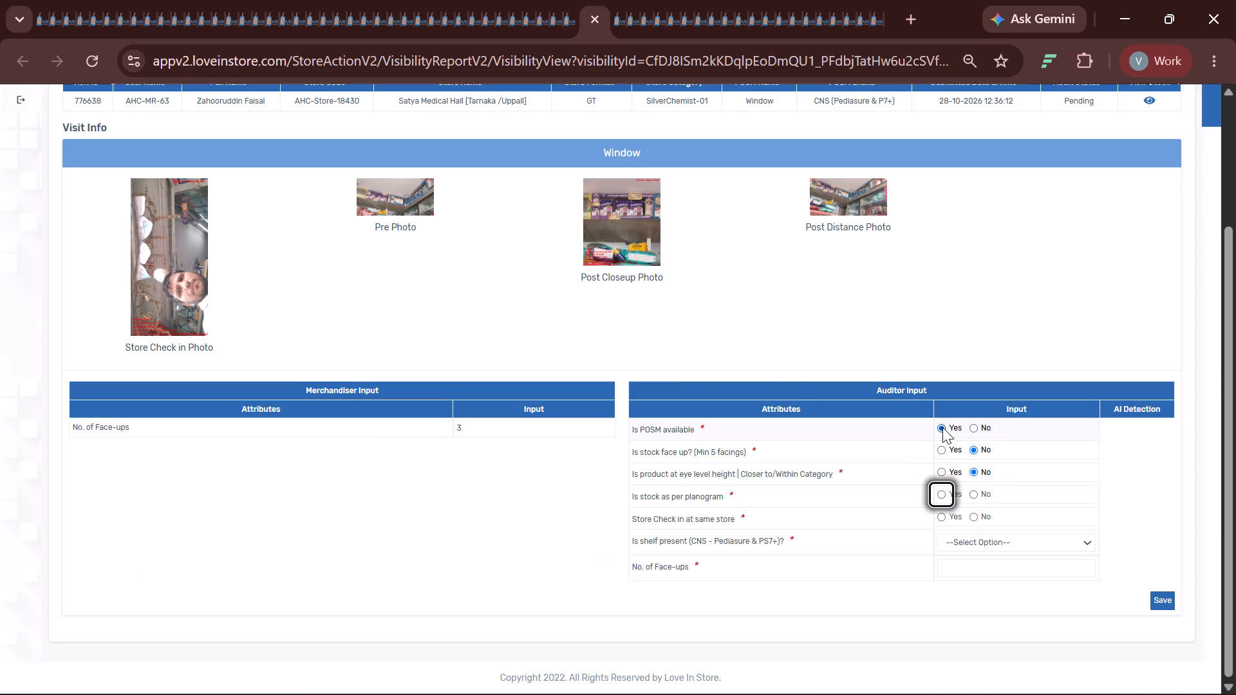
pyautogui.press('space')
pyautogui.press('space')
pyautogui.press('Tab')
pyautogui.press('Tab')
pyautogui.press('Right')
pyautogui.press('Tab')
pyautogui.hotkey('shift', 'Tab')
pyautogui.hotkey('shift', 'Tab')
pyautogui.press('space')
pyautogui.press('Tab')
pyautogui.press('Tab')
pyautogui.press('3')
pyautogui.press('Tab')
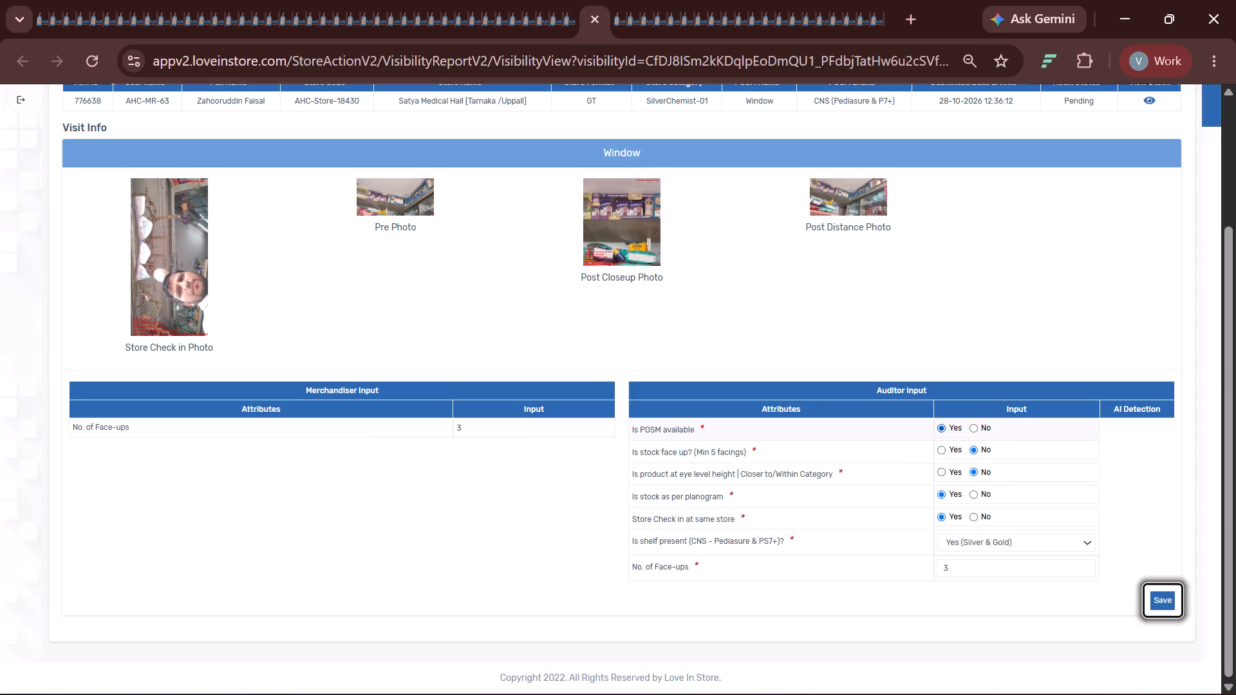
pyautogui.press('space')
# Audit visit 776637: POSM, planogram and same-store check-in Yes, stock face-up and eye level No, shelf Yes (Silver & Gold), face-ups 2, and save.
pyautogui.hotkey('ctrl', 'Tab')
pyautogui.scroll(-3, 942, 427)
pyautogui.click(942, 427)
pyautogui.press('Tab')
pyautogui.press('Right')
pyautogui.press('Tab')
pyautogui.press('Right')
pyautogui.press('Tab')
pyautogui.press('space')
pyautogui.press('Tab')
pyautogui.press('space')
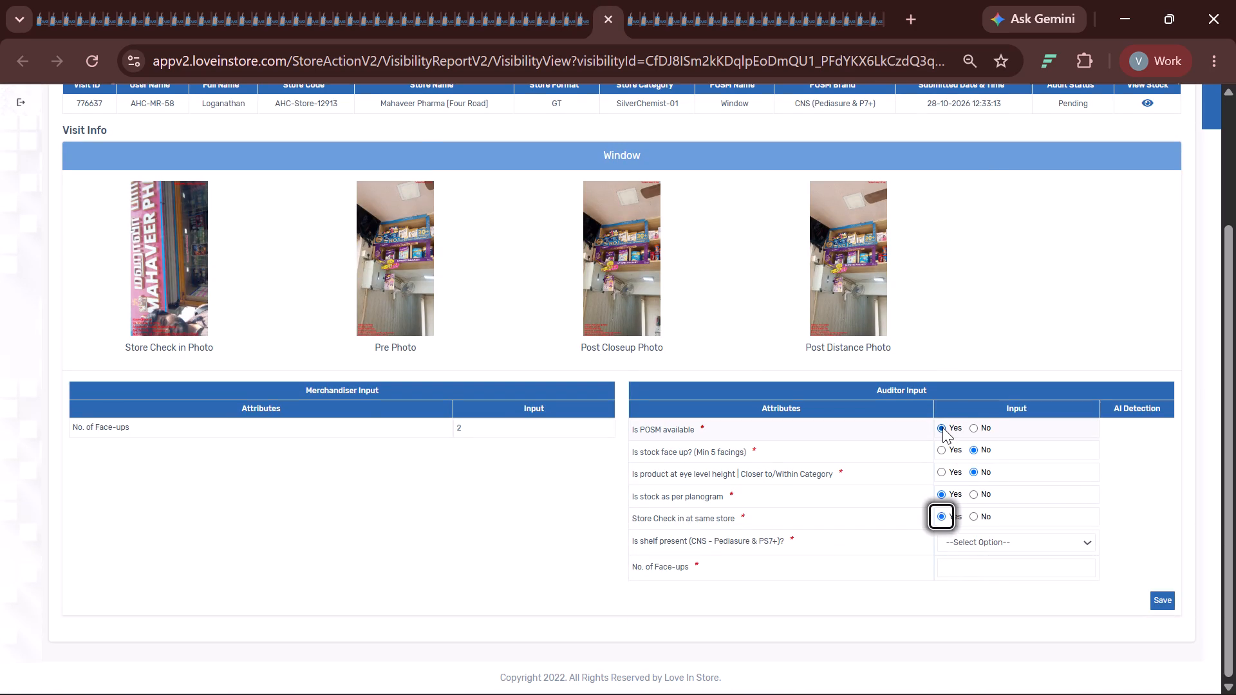
pyautogui.press('Tab')
pyautogui.press('Right')
pyautogui.press('Tab')
pyautogui.press('2')
pyautogui.press('Tab')
pyautogui.press('space')
# Audit visit 776635: POSM, stock face-up, planogram and same-store check-in Yes, eye level No, shelf Yes (Silver & Gold), face-ups 7, and save.
pyautogui.hotkey('ctrl', 'Tab')
pyautogui.scroll(-3, 942, 427)
pyautogui.click(942, 427)
pyautogui.press('Tab')
pyautogui.press('space')
pyautogui.press('Tab')
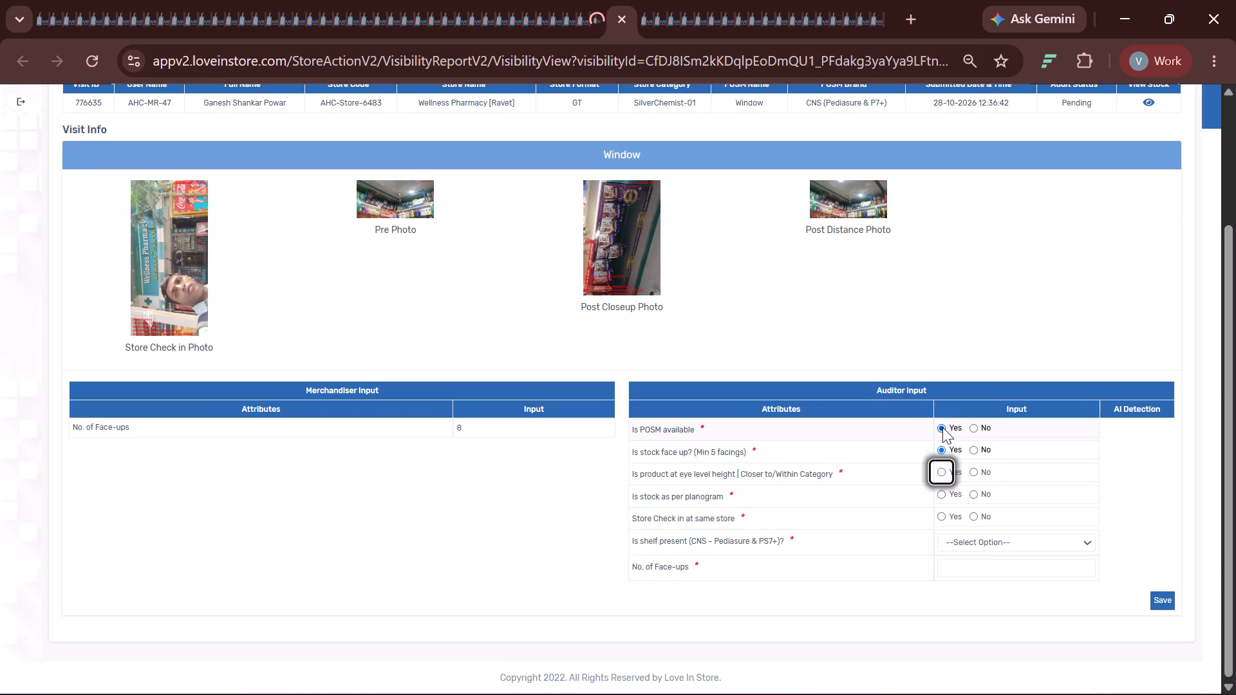
pyautogui.press('Right')
pyautogui.press('Tab')
pyautogui.press('space')
pyautogui.press('Tab')
pyautogui.press('space')
pyautogui.press('Tab')
pyautogui.press('Right')
pyautogui.press('Tab')
pyautogui.press('7')
pyautogui.press('Tab')
pyautogui.press('space')
# Audit visit 776632: POSM, planogram and same-store check-in Yes, stock face-up and eye level No, shelf Yes (Silver & Gold), face-ups 4, and save.
pyautogui.hotkey('ctrl', 'Tab')
pyautogui.scroll(-3, 942, 427)
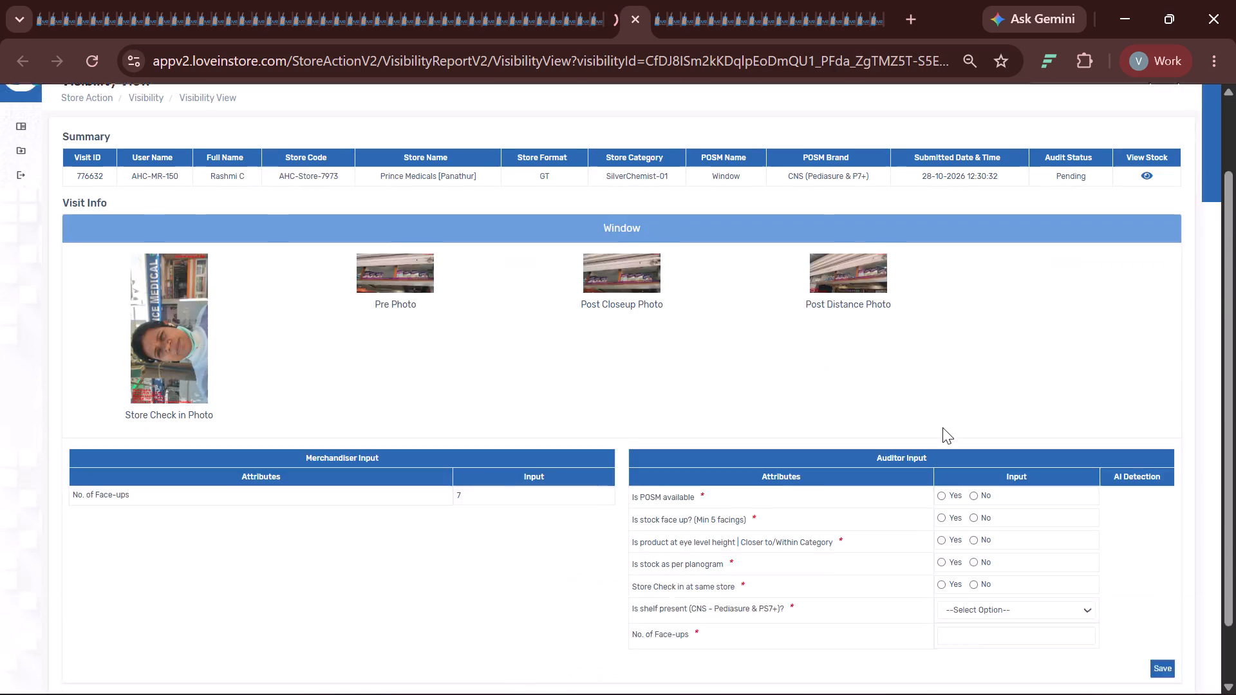
pyautogui.click(942, 427)
pyautogui.press('Tab')
pyautogui.press('space')
pyautogui.press('Tab')
pyautogui.press('Right')
pyautogui.hotkey('shift', 'Tab')
pyautogui.press('Right')
pyautogui.press('Tab')
pyautogui.press('space')
pyautogui.press('Tab')
pyautogui.press('space')
pyautogui.press('Tab')
pyautogui.press('space')
pyautogui.press('Tab')
pyautogui.press('Right')
pyautogui.press('Tab')
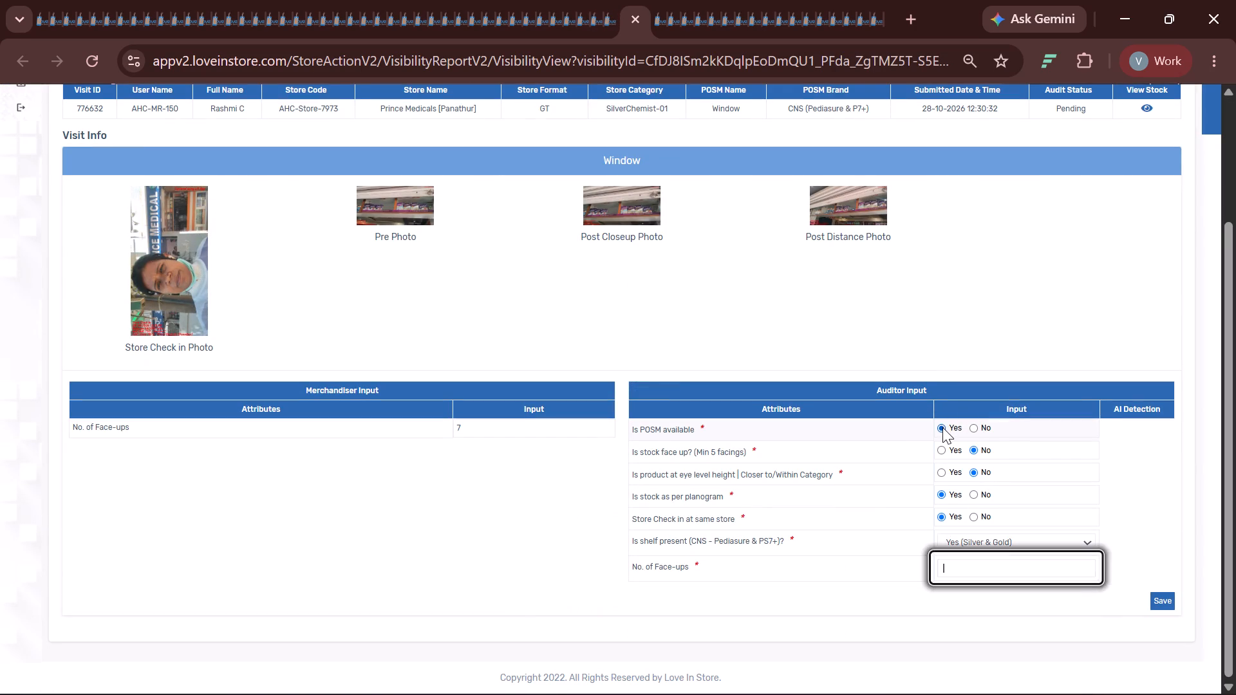
pyautogui.press('4')
pyautogui.press('Tab')
pyautogui.press('space')
# Audit visit 776630: POSM, stock face-up, planogram and same-store check-in Yes, eye level No, shelf Yes (Silver & Gold), face-ups 5, and save.
pyautogui.hotkey('ctrl', 'Tab')
pyautogui.scroll(-2, 942, 427)
pyautogui.click(942, 427)
pyautogui.press('Tab')
pyautogui.press('space')
pyautogui.press('Tab')
pyautogui.press('Right')
pyautogui.press('Tab')
pyautogui.press('space')
pyautogui.press('Tab')
pyautogui.press('space')
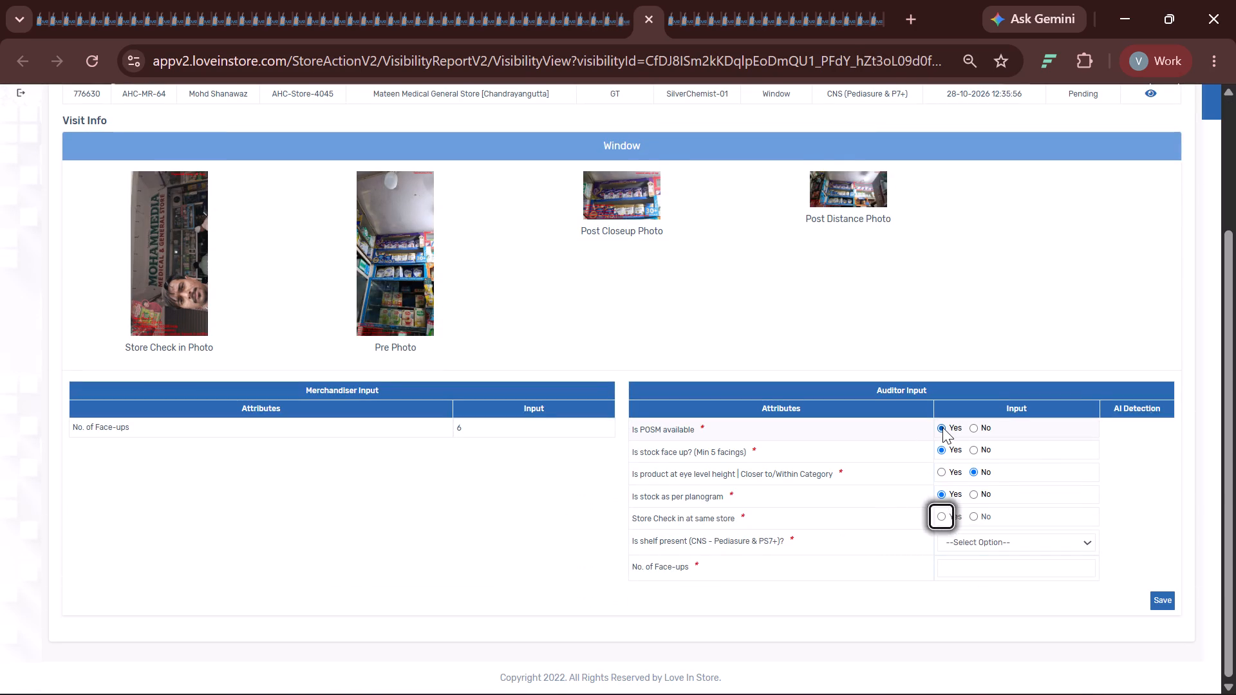
pyautogui.press('Tab')
pyautogui.press('Right')
pyautogui.press('Tab')
pyautogui.press('5')
pyautogui.press('Tab')
pyautogui.press('space')
# Audit visit 776627: POSM, planogram and same-store check-in Yes, stock face-up and eye level No, face-ups 3, and try to save.
pyautogui.hotkey('ctrl', 'Tab')
pyautogui.scroll(-3, 942, 427)
pyautogui.click(942, 427)
pyautogui.press('Tab')
pyautogui.press('space')
pyautogui.press('Tab')
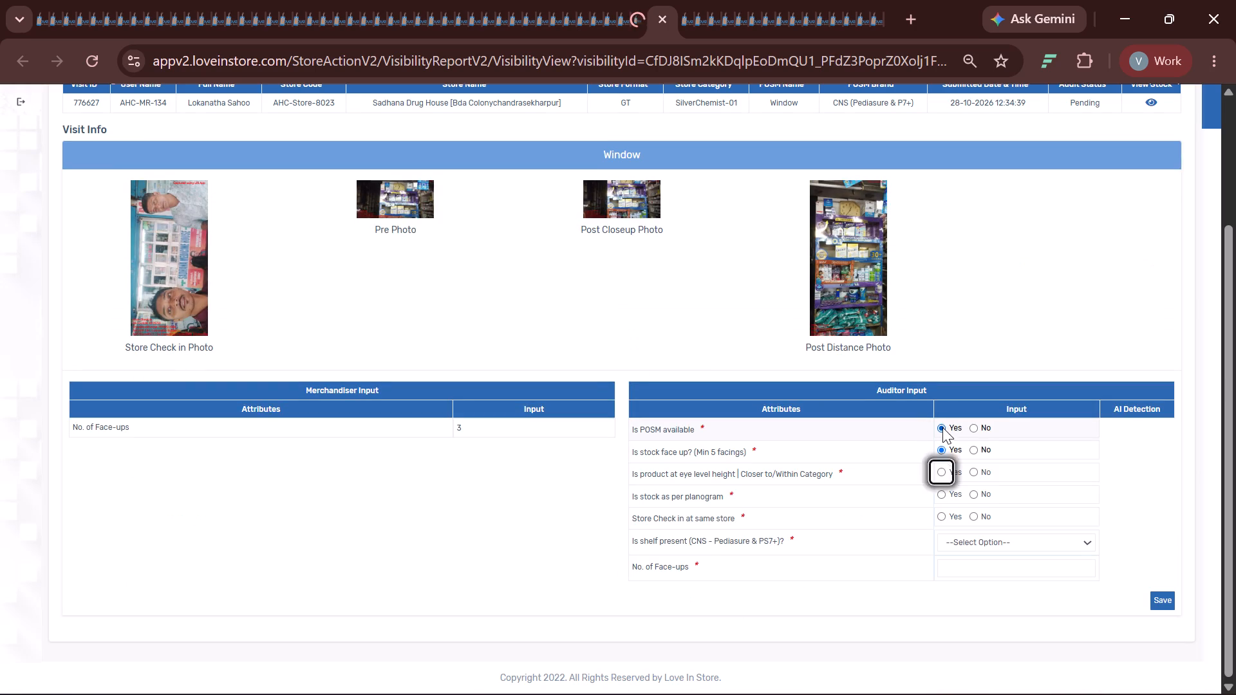
pyautogui.press('Right')
pyautogui.hotkey('shift', 'Tab')
pyautogui.press('Right')
pyautogui.press('Tab')
pyautogui.press('space')
pyautogui.press('Tab')
pyautogui.press('space')
pyautogui.press('Tab')
pyautogui.press('space')
pyautogui.press('Tab')
pyautogui.press('Right')
pyautogui.press('Up')
pyautogui.press('Tab')
pyautogui.press('3')
pyautogui.press('Tab')
pyautogui.press('space')
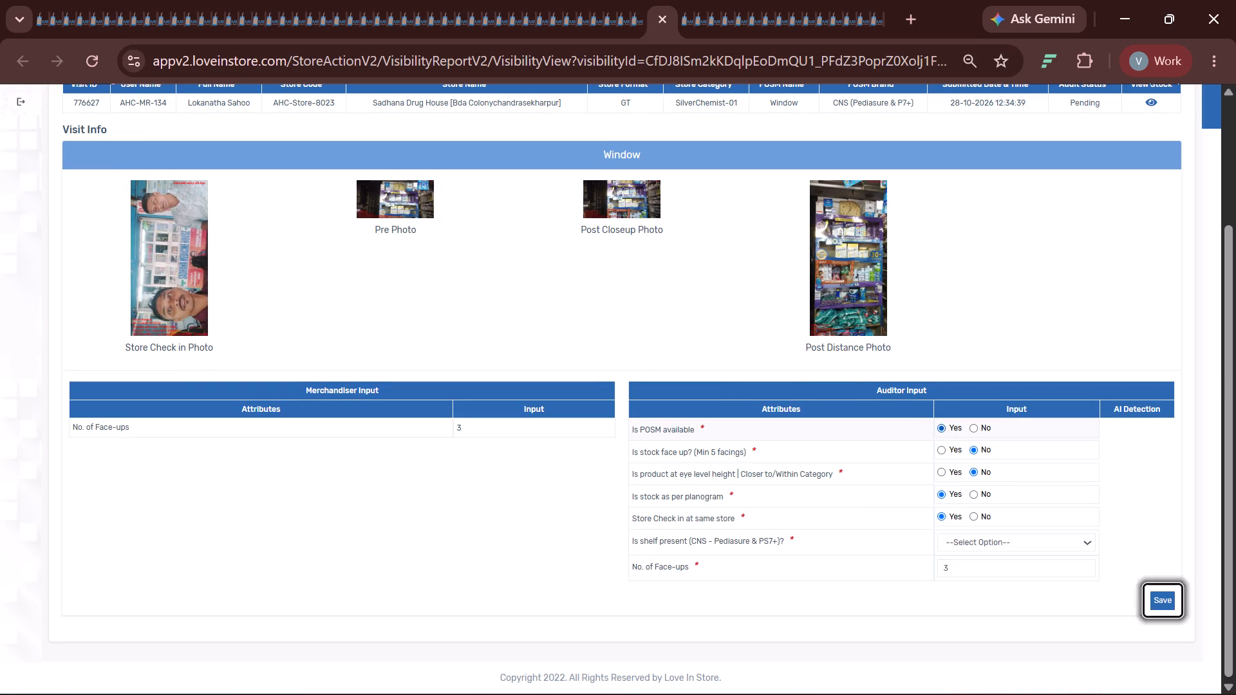
# Set the shelf presence of visit 776627 to Yes (Silver & Gold) and save the audit again.
pyautogui.hotkey('ctrl', 'Tab')
pyautogui.hotkey('ctrl', 'shift', 'Tab')
pyautogui.press('space')
pyautogui.hotkey('shift', 'Tab')
pyautogui.hotkey('shift', 'Tab')
pyautogui.press('Right')
pyautogui.press('Tab')
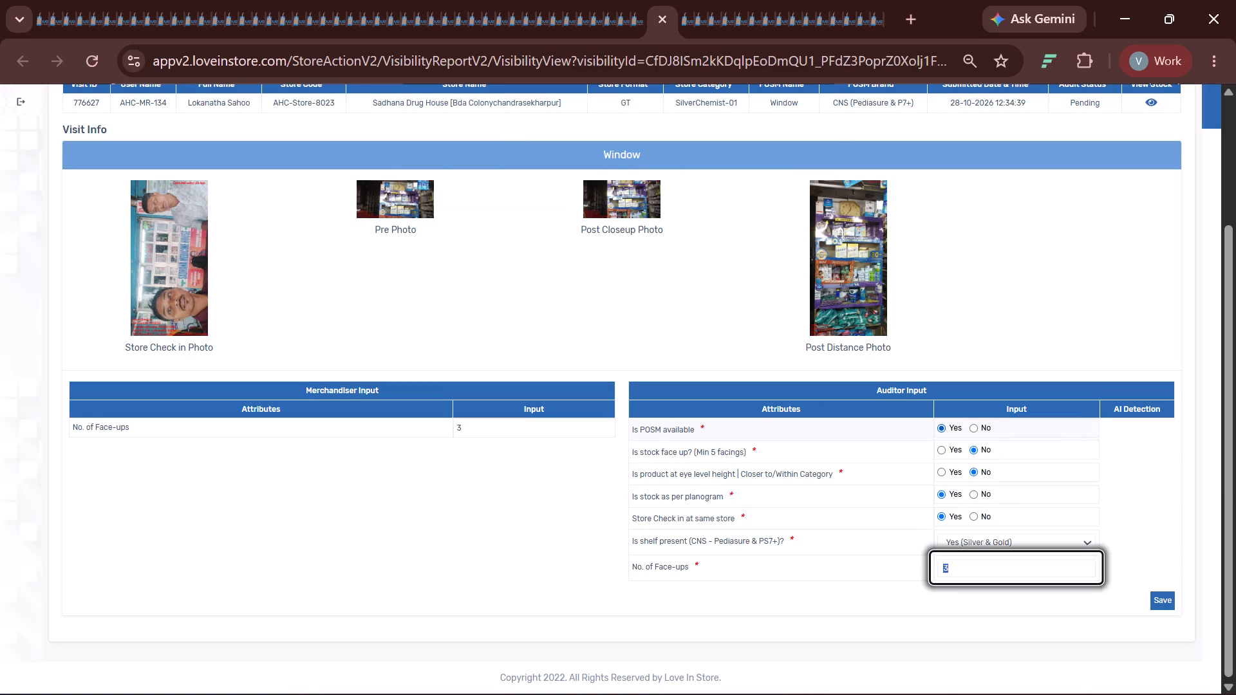
pyautogui.press('Tab')
pyautogui.press('Tab')
pyautogui.press('space')
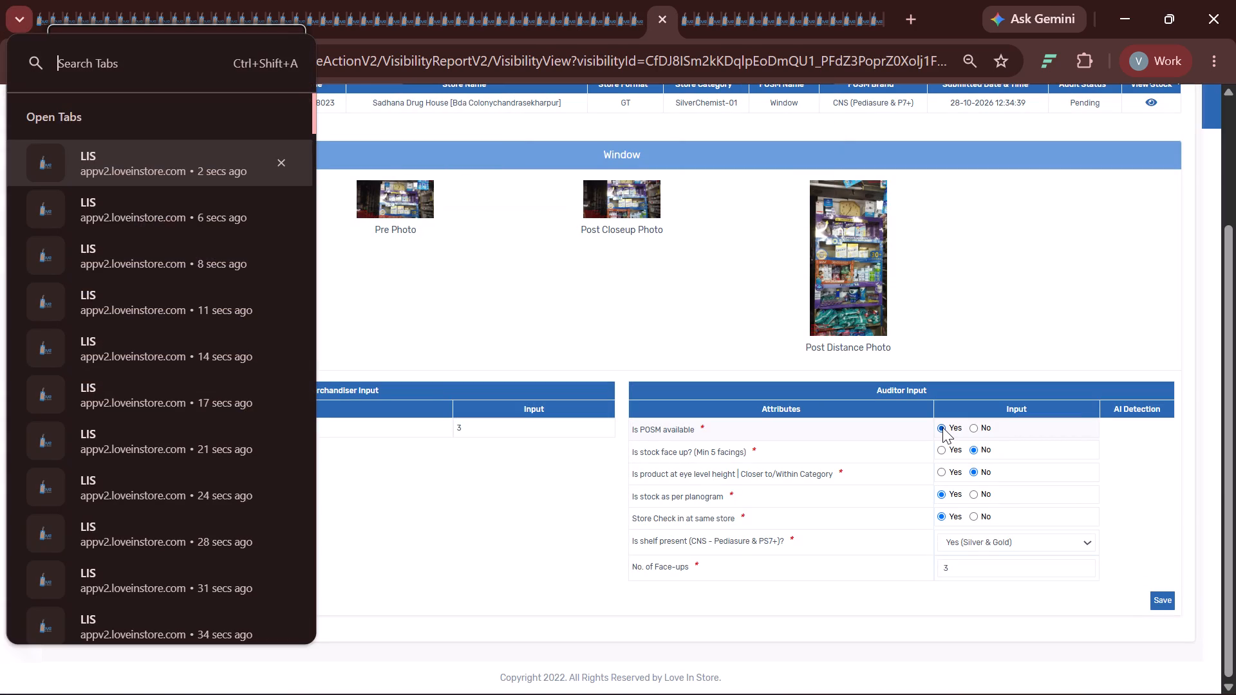
pyautogui.press('Escape')
pyautogui.hotkey('shift', 'Tab')
pyautogui.press('space')
# Audit visit 776625: POSM, planogram and same-store check-in Yes, stock face-up and eye level No, shelf Yes (Silver & Gold), face-ups 1, and save.
pyautogui.hotkey('ctrl', 'Tab')
pyautogui.scroll(-4, 942, 427)
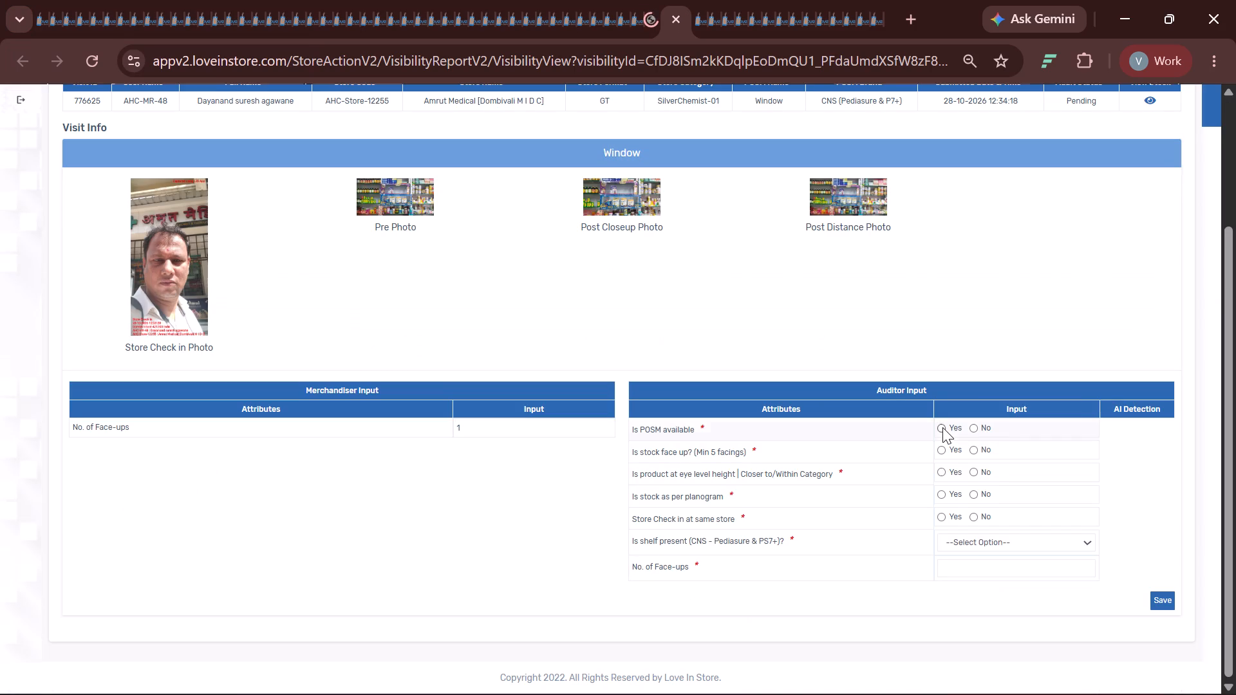
pyautogui.click(942, 427)
pyautogui.press('Tab')
pyautogui.press('Right')
pyautogui.press('Tab')
pyautogui.press('Right')
pyautogui.press('Tab')
pyautogui.press('space')
pyautogui.press('Tab')
pyautogui.press('space')
pyautogui.press('Tab')
pyautogui.press('Right')
pyautogui.press('Tab')
pyautogui.press('1')
pyautogui.press('Tab')
pyautogui.press('space')
# Audit visit 776623: POSM, planogram and same-store check-in Yes, stock face-up and eye level No, shelf Yes (Silver & Gold), face-ups 2, and save.
pyautogui.hotkey('ctrl', 'Tab')
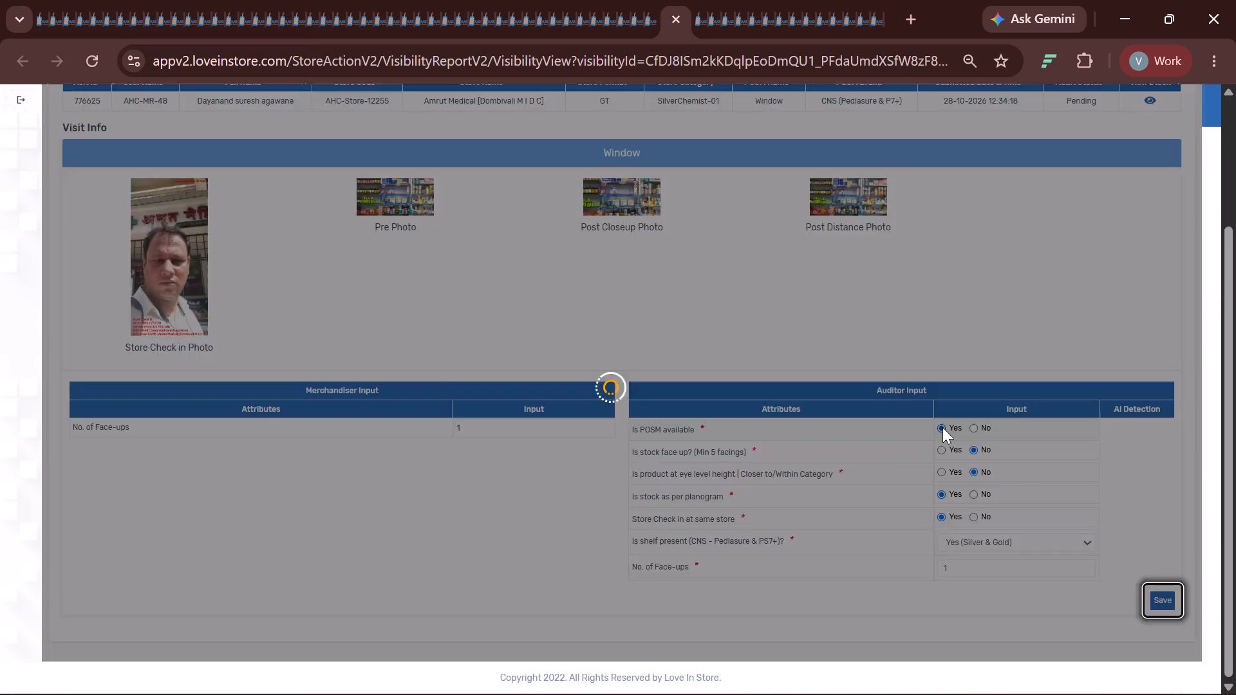
pyautogui.scroll(-4, 942, 427)
pyautogui.click(942, 427)
pyautogui.press('Tab')
pyautogui.press('Right')
pyautogui.press('Tab')
pyautogui.press('Right')
pyautogui.press('Tab')
pyautogui.press('Tab')
pyautogui.press('space')
pyautogui.press('Tab')
pyautogui.press('Right')
pyautogui.hotkey('shift', 'Tab')
pyautogui.hotkey('shift', 'Tab')
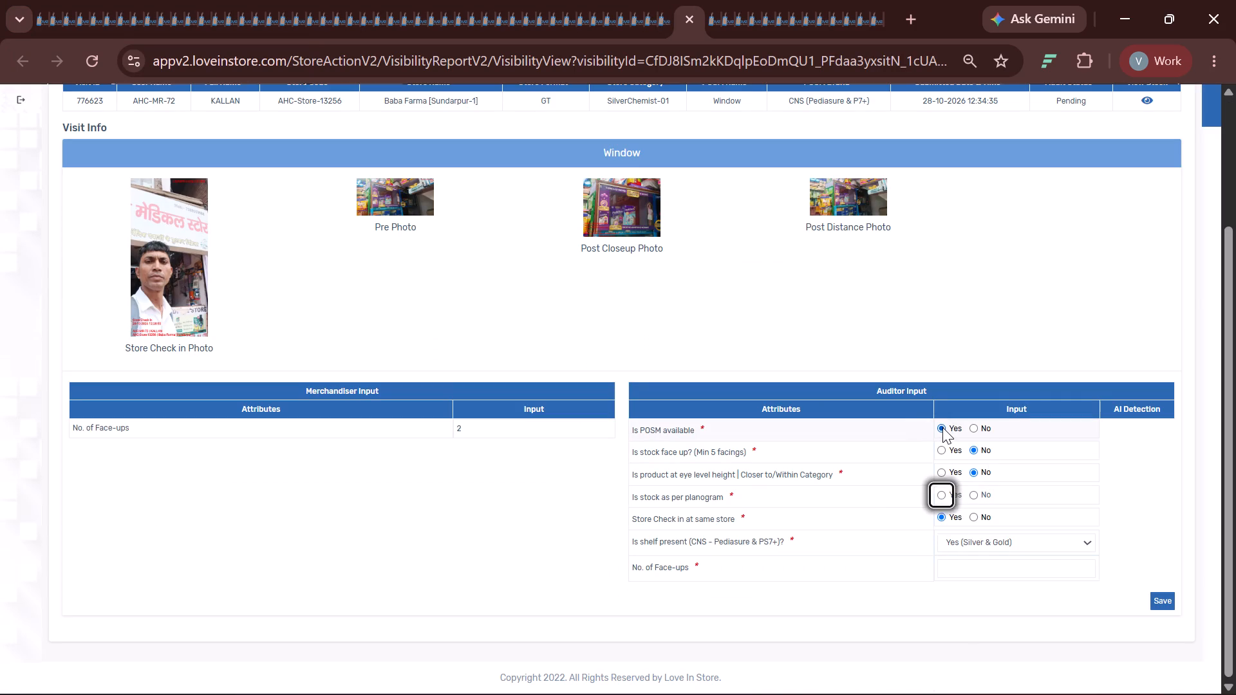
pyautogui.press('space')
pyautogui.press('Tab')
pyautogui.press('Tab')
pyautogui.press('Tab')
pyautogui.press('2')
pyautogui.press('Tab')
pyautogui.press('space')
# Audit visit 776620: POSM, planogram and same-store check-in Yes, stock face-up and eye level No, shelf Yes (Silver & Gold), face-ups 4, and save.
pyautogui.hotkey('ctrl', 'Tab')
pyautogui.scroll(-3, 942, 427)
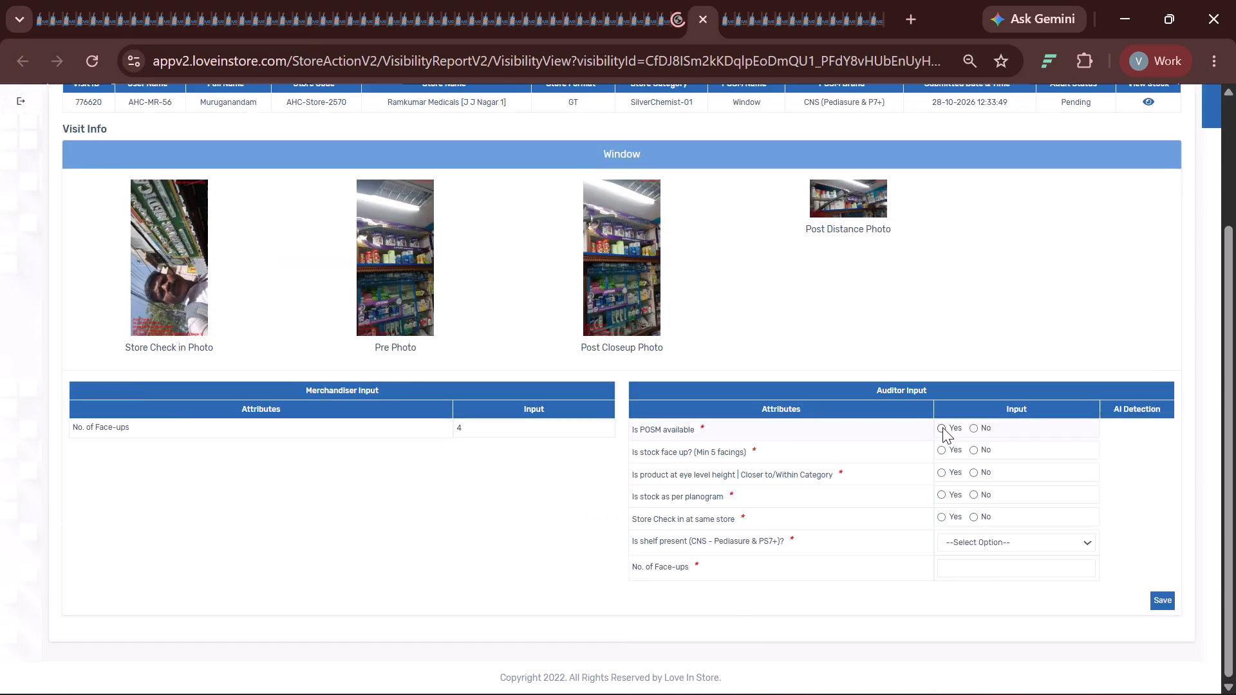
pyautogui.press('Tab')
pyautogui.press('space')
pyautogui.press('Tab')
pyautogui.press('Right')
pyautogui.scroll(-2, 942, 427)
pyautogui.click(942, 427)
pyautogui.press('Tab')
pyautogui.press('Right')
pyautogui.press('Tab')
pyautogui.press('Right')
pyautogui.press('Tab')
pyautogui.press('space')
pyautogui.press('Tab')
pyautogui.press('space')
pyautogui.press('Tab')
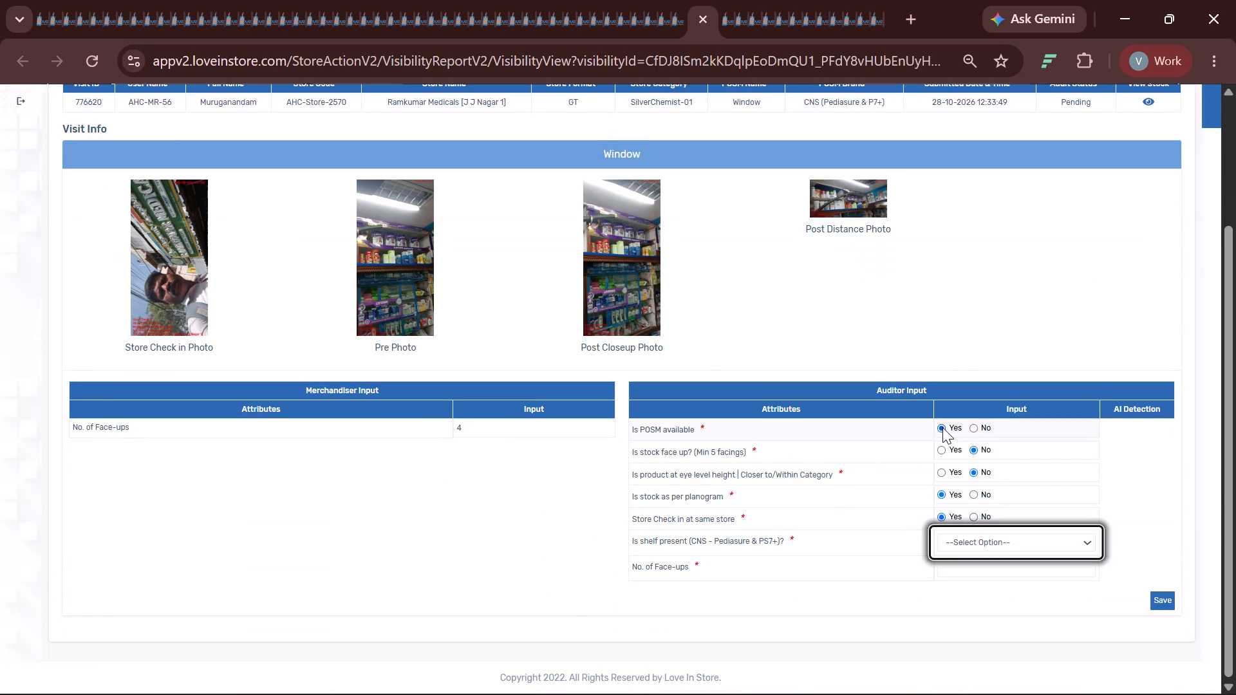
pyautogui.press('Right')
pyautogui.press('Tab')
pyautogui.press('4')
pyautogui.press('Tab')
pyautogui.press('space')
# Audit visit 776617: answer Yes to all five checks, set shelf presence to Yes (Samrat Supreme), face-ups 6, and save.
pyautogui.hotkey('ctrl', 'Tab')
pyautogui.scroll(-3, 942, 427)
pyautogui.click(942, 427)
pyautogui.press('Tab')
pyautogui.press('space')
pyautogui.press('Tab')
pyautogui.press('space')
pyautogui.press('Tab')
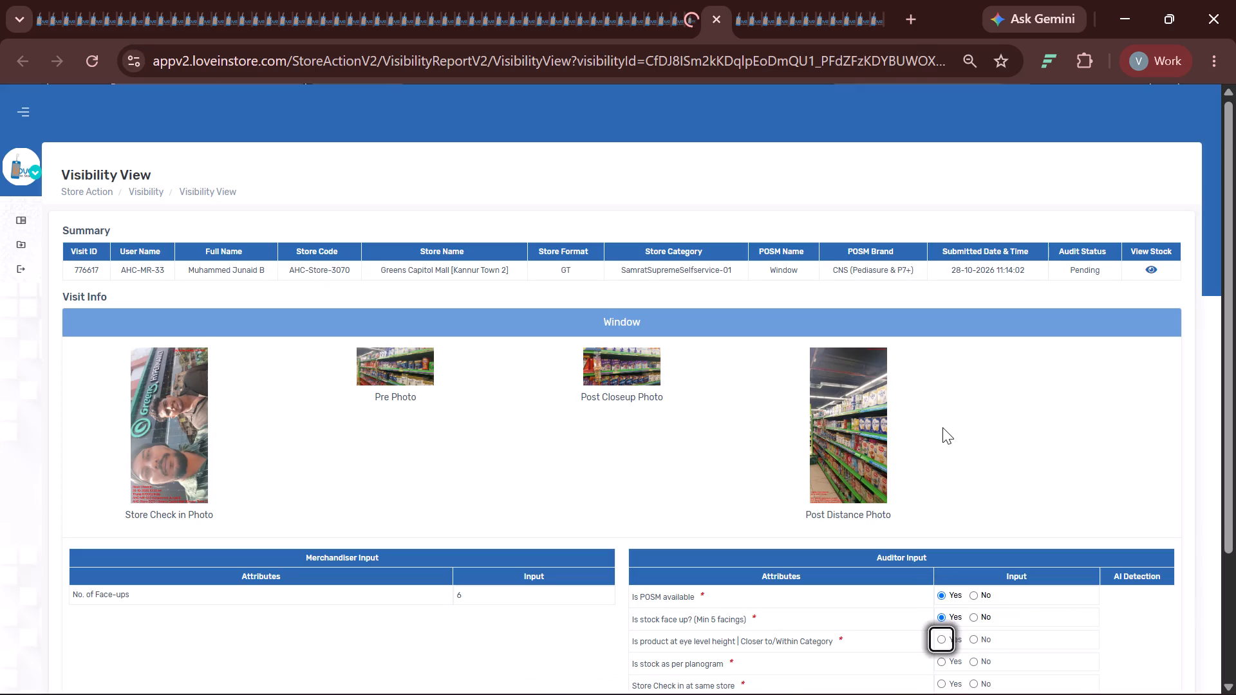
pyautogui.press('space')
pyautogui.press('Tab')
pyautogui.press('space')
pyautogui.press('Tab')
pyautogui.press('space')
pyautogui.press('Tab')
pyautogui.press('Right')
pyautogui.press('Right')
pyautogui.press('Right')
pyautogui.press('Right')
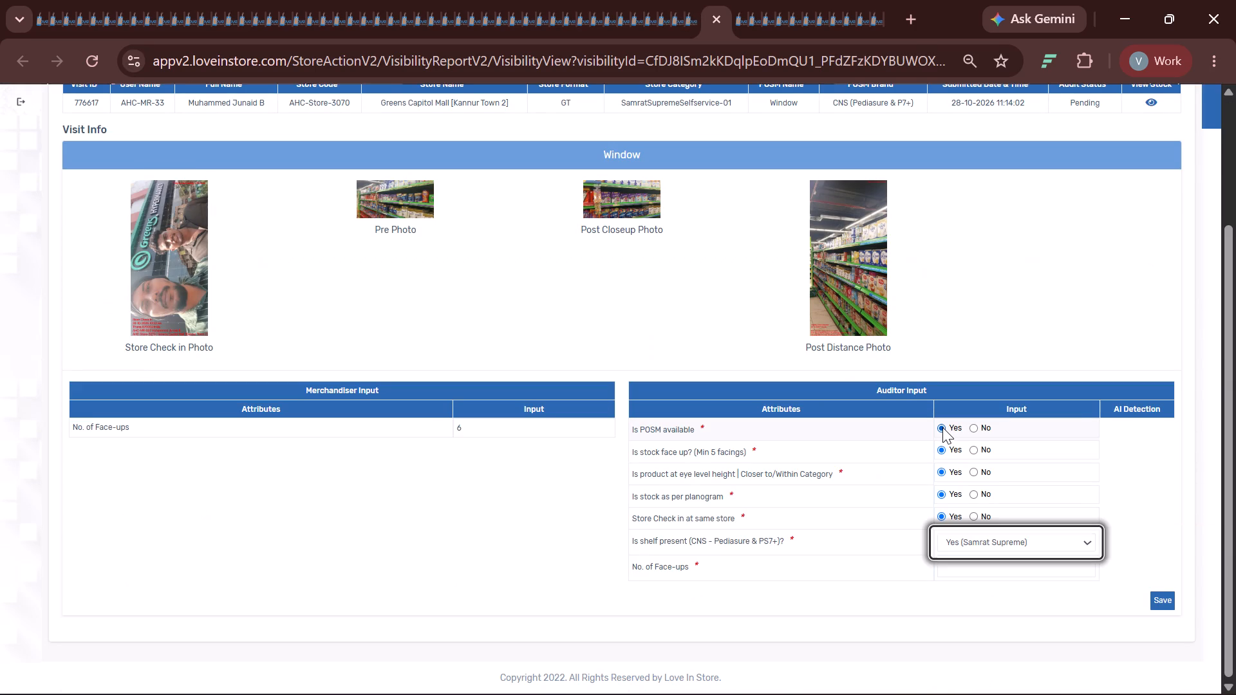
pyautogui.press('Tab')
pyautogui.press('6')
pyautogui.press('Tab')
pyautogui.press('space')
# Audit visit 776615: POSM, planogram and same-store check-in Yes, stock face-up and eye level No, shelf Yes (Silver & Gold), face-ups 4, and save.
pyautogui.hotkey('ctrl', 'Tab')
pyautogui.scroll(-3, 942, 427)
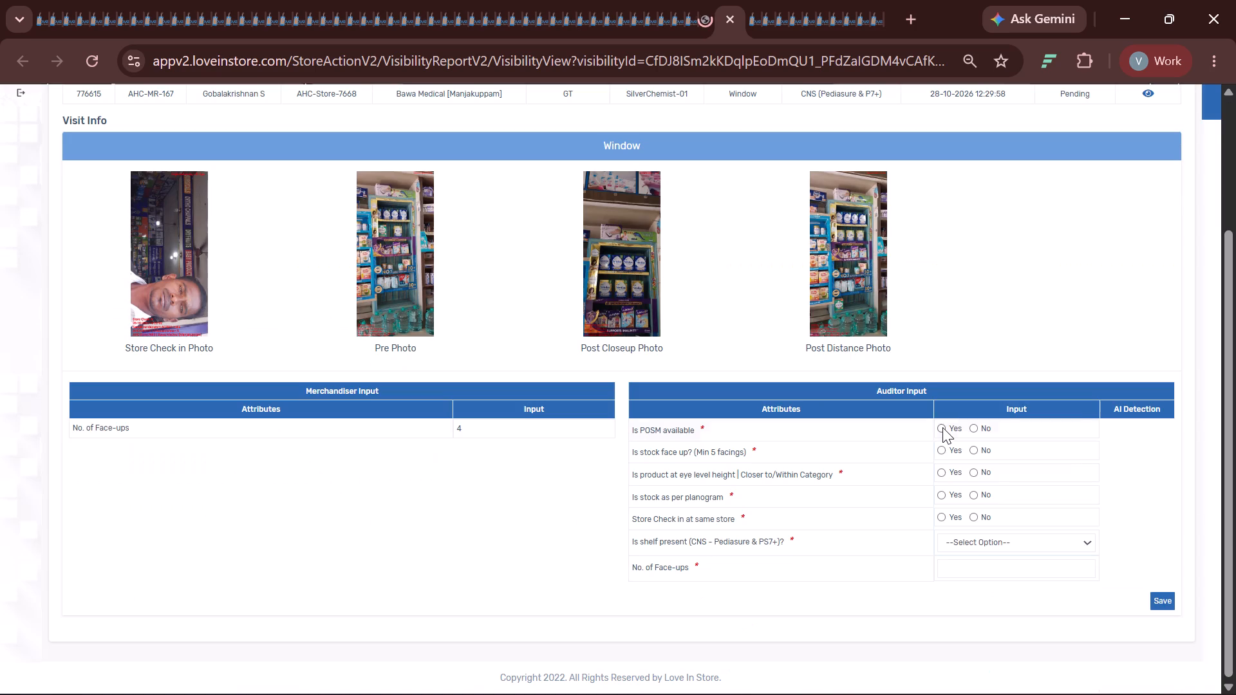
pyautogui.click(942, 427)
pyautogui.press('Tab')
pyautogui.press('space')
pyautogui.press('Tab')
pyautogui.press('Right')
pyautogui.hotkey('shift', 'Tab')
pyautogui.press('Right')
pyautogui.press('Tab')
pyautogui.press('space')
pyautogui.press('Tab')
pyautogui.press('space')
pyautogui.press('Tab')
pyautogui.press('space')
pyautogui.press('Tab')
pyautogui.press('Right')
pyautogui.press('Tab')
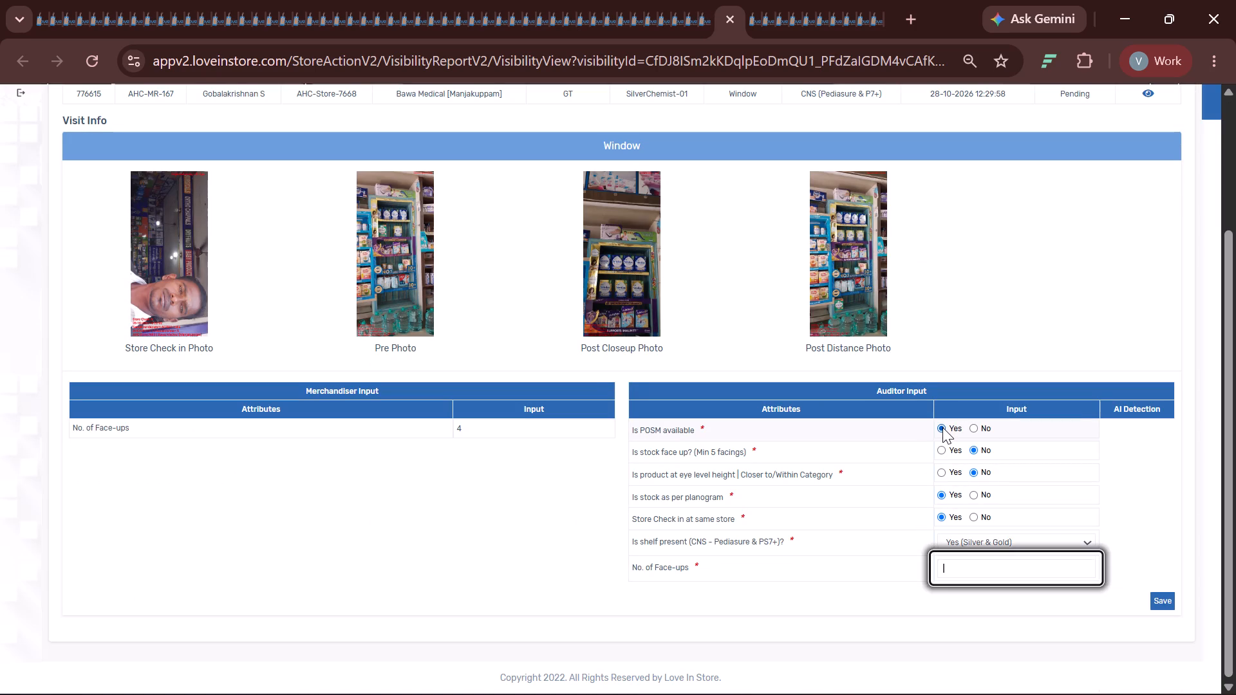
pyautogui.press('4')
pyautogui.press('Tab')
pyautogui.press('space')
# Audit visit 776612: POSM, stock face-up, planogram and same-store check-in Yes, eye level No, shelf Yes (Silver & Gold), face-ups 6, and save.
pyautogui.hotkey('ctrl', 'Tab')
pyautogui.scroll(-2, 942, 427)
pyautogui.click(942, 427)
pyautogui.press('Tab')
pyautogui.press('space')
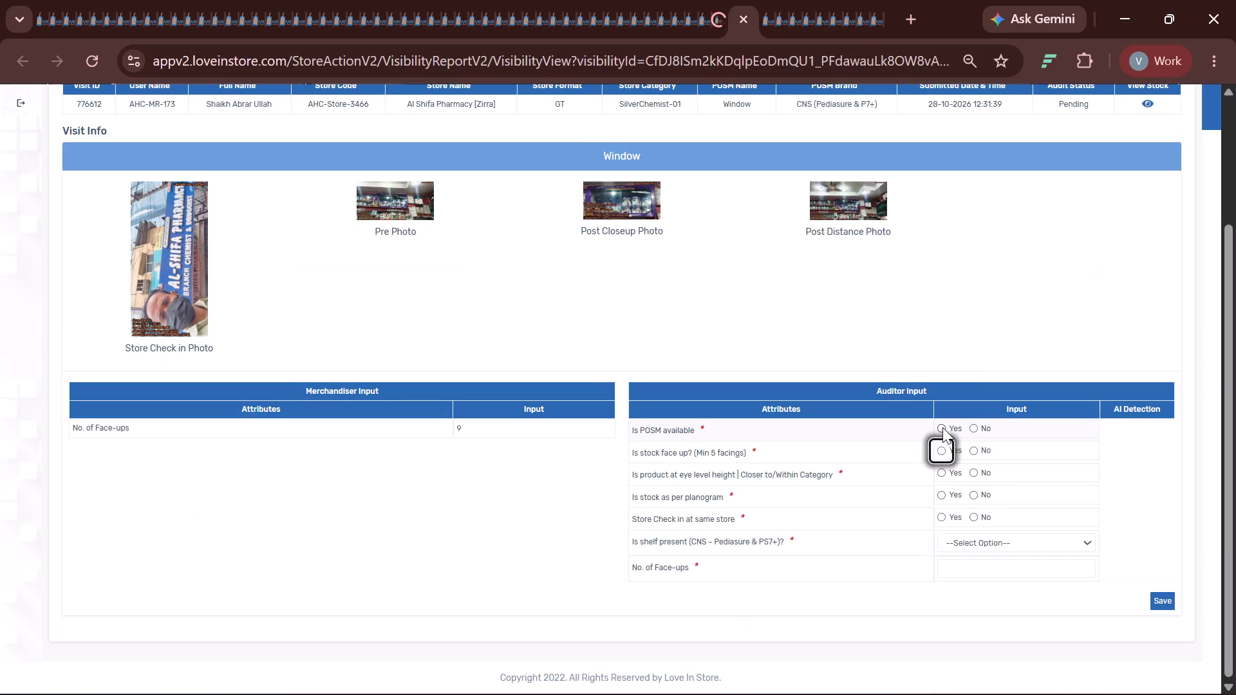
pyautogui.press('Tab')
pyautogui.press('Right')
pyautogui.press('Tab')
pyautogui.press('space')
pyautogui.press('Tab')
pyautogui.press('space')
pyautogui.press('Tab')
pyautogui.press('Right')
pyautogui.press('Tab')
pyautogui.press('6')
pyautogui.press('Tab')
pyautogui.press('space')
# Audit visit 776611: POSM, stock face-up, planogram and same-store check-in Yes, eye level No, shelf Yes (Silver & Gold), face-ups 5, and save.
pyautogui.hotkey('ctrl', 'Tab')
pyautogui.scroll(-3, 942, 427)
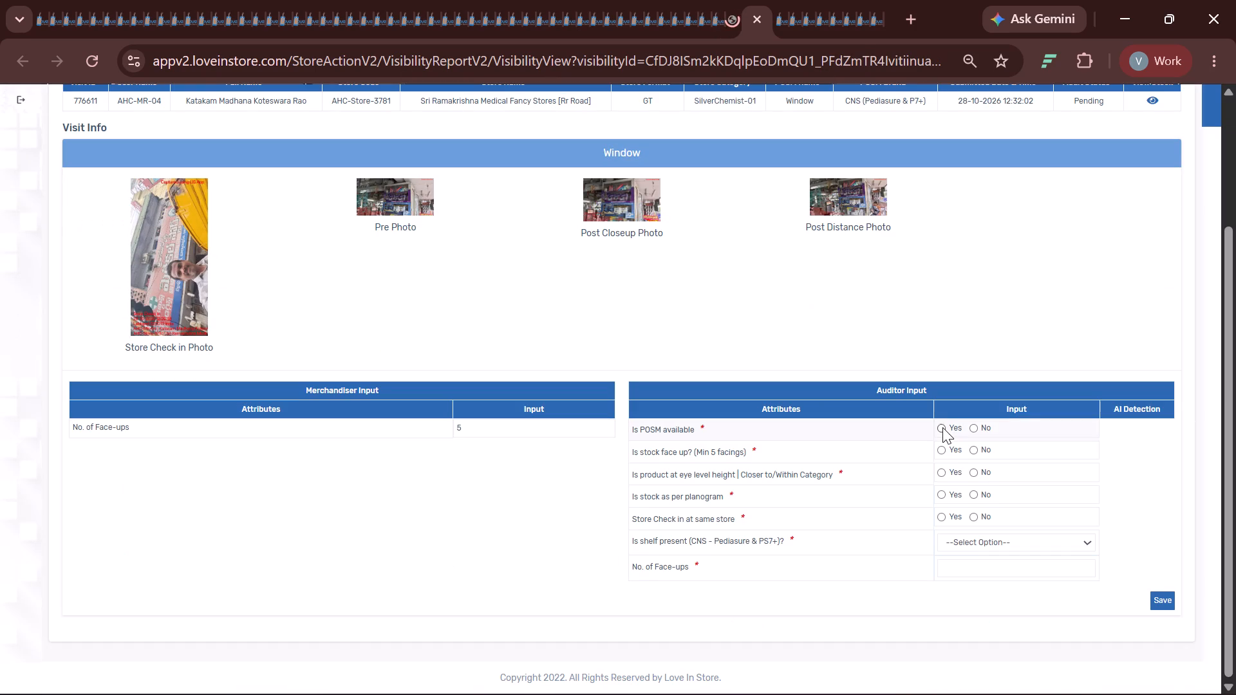
pyautogui.click(942, 427)
pyautogui.press('Tab')
pyautogui.press('space')
pyautogui.press('Tab')
pyautogui.press('Right')
pyautogui.hotkey('shift', 'Tab')
pyautogui.press('Tab')
pyautogui.press('space')
pyautogui.press('Tab')
pyautogui.press('space')
pyautogui.press('Tab')
pyautogui.press('space')
pyautogui.press('Tab')
pyautogui.press('Right')
pyautogui.press('Tab')
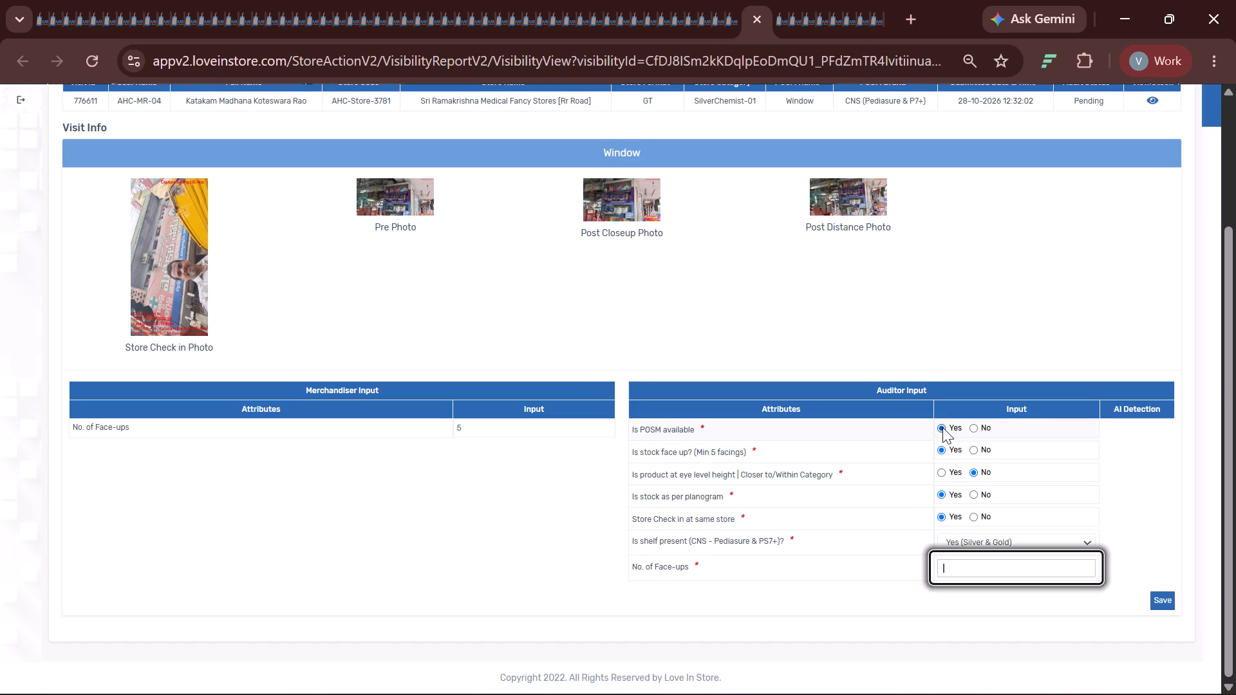
pyautogui.press('5')
pyautogui.press('Tab')
pyautogui.press('space')
# Audit the first Das Medical visit: POSM and same-store check-in Yes, stock face-up, eye level and planogram No, shelf Yes (Silver & Gold), face-ups 0, and save.
pyautogui.hotkey('ctrl', 'Tab')
pyautogui.scroll(-2, 942, 427)
pyautogui.click(942, 427)
pyautogui.press('Tab')
pyautogui.press('Right')
pyautogui.press('Tab')
pyautogui.press('Right')
pyautogui.press('Tab')
pyautogui.press('Right')
pyautogui.press('Tab')
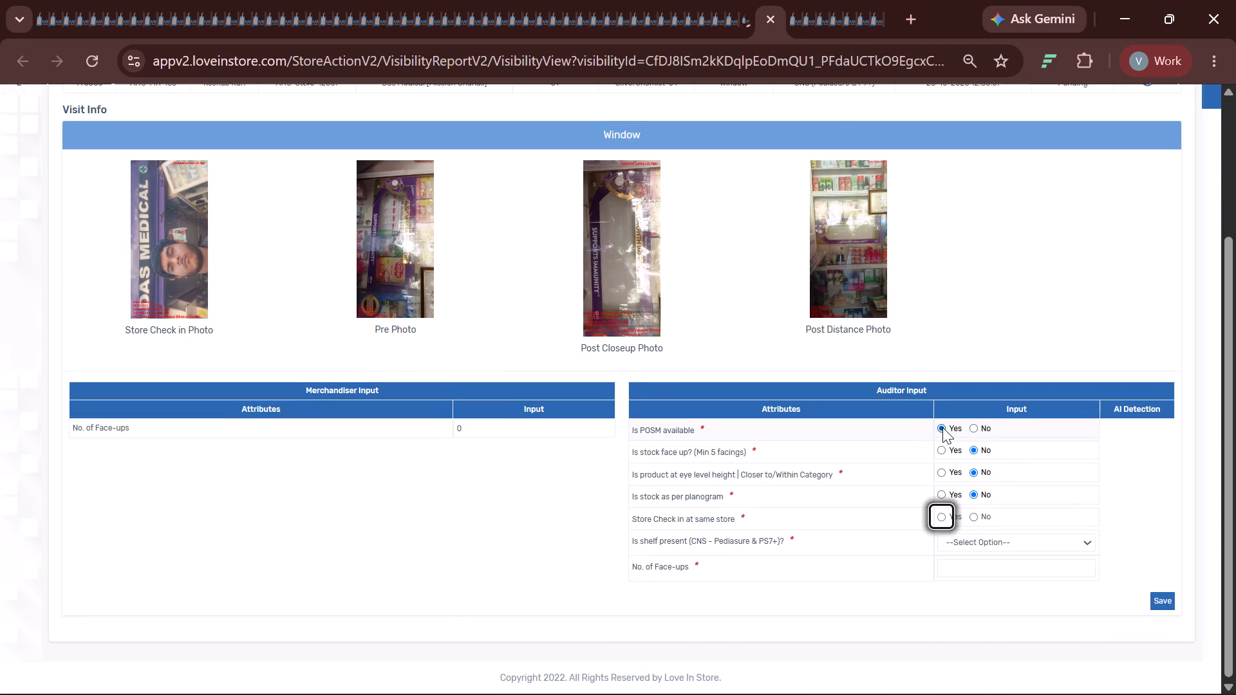
pyautogui.press('space')
pyautogui.press('Tab')
pyautogui.press('Right')
pyautogui.press('Tab')
pyautogui.press('0')
pyautogui.press('Tab')
pyautogui.press('space')
# Audit the second Das Medical visit: POSM and same-store check-in Yes, stock face-up, eye level and planogram No, shelf Yes (Silver & Gold), face-ups 0, and save.
pyautogui.hotkey('ctrl', 'Tab')
pyautogui.scroll(-3, 942, 427)
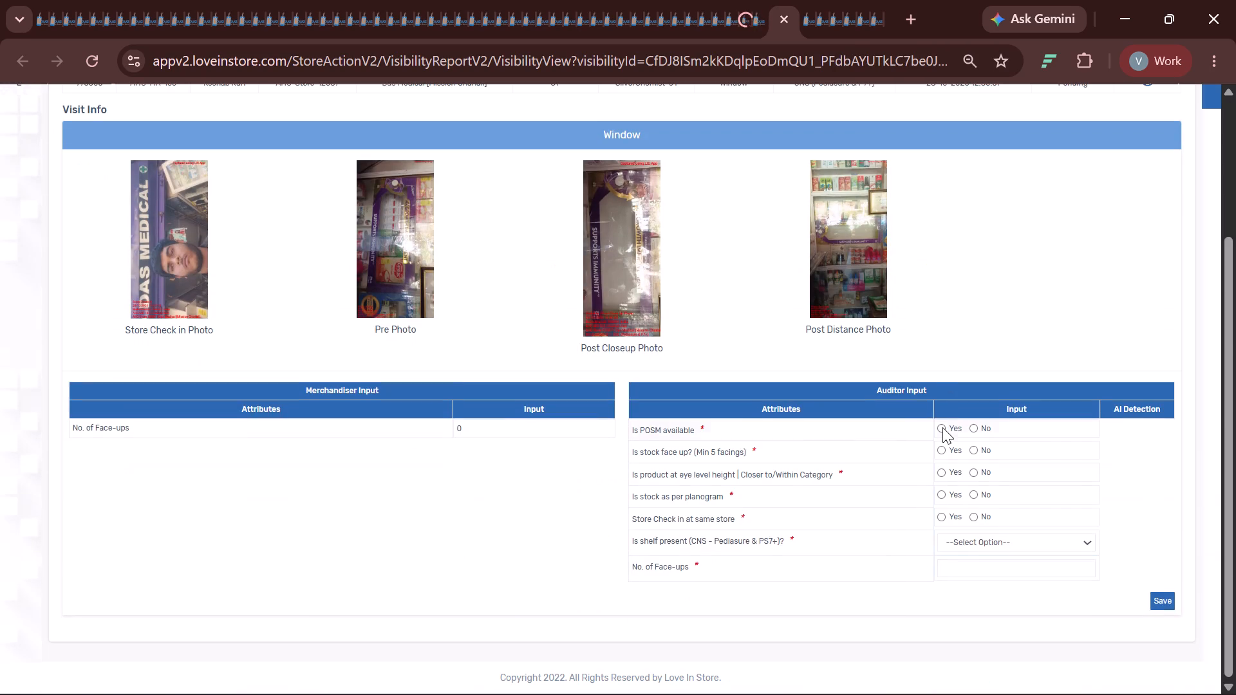
pyautogui.click(942, 427)
pyautogui.press('Tab')
pyautogui.press('Tab')
pyautogui.hotkey('shift', 'Tab')
pyautogui.press('Right')
pyautogui.press('Tab')
pyautogui.press('Right')
pyautogui.press('Tab')
pyautogui.press('Right')
pyautogui.press('Tab')
pyautogui.press('space')
pyautogui.press('Tab')
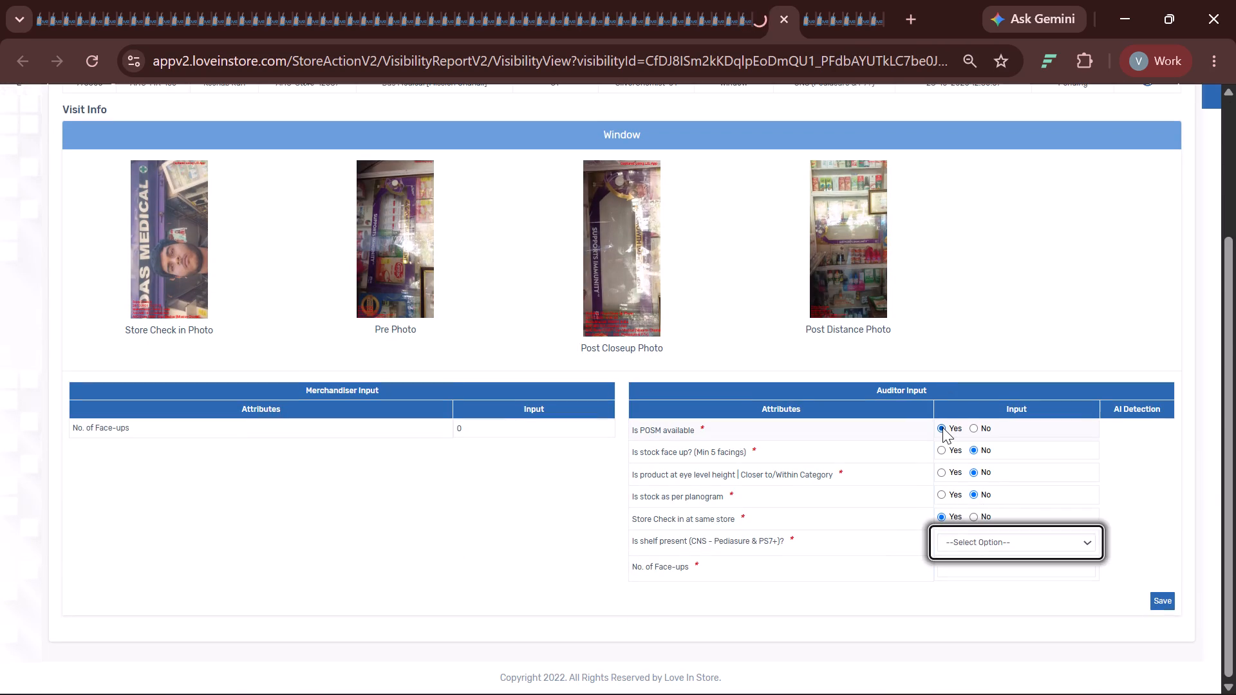
pyautogui.press('Right')
pyautogui.press('Tab')
pyautogui.press('0')
pyautogui.press('Tab')
pyautogui.press('space')
# Audit visit 776602: POSM, stock face-up, eye level, planogram and same-store check-in Yes, shelf Yes (Silver & Gold), face-ups 7, and save.
pyautogui.hotkey('ctrl', 'Tab')
pyautogui.scroll(-3, 942, 427)
pyautogui.click(942, 427)
pyautogui.press('Tab')
pyautogui.press('space')
pyautogui.press('Tab')
pyautogui.press('space')
pyautogui.press('Tab')
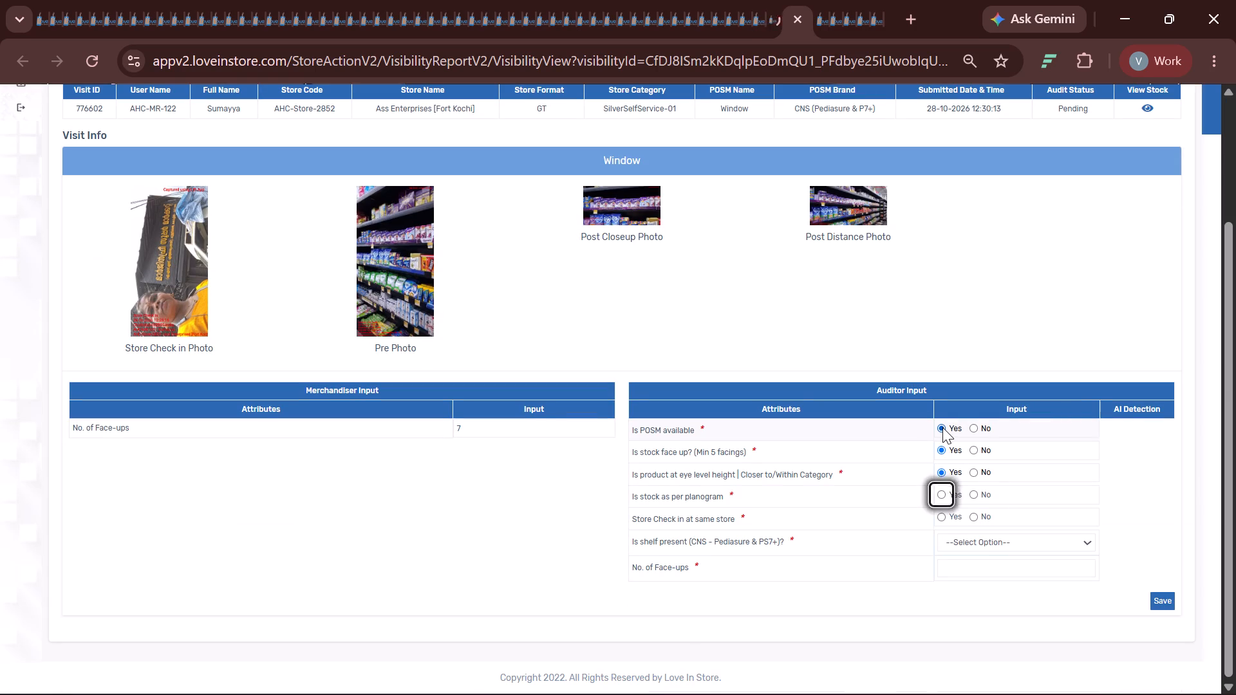
pyautogui.press('Tab')
pyautogui.hotkey('shift', 'Tab')
pyautogui.press('space')
pyautogui.press('Tab')
pyautogui.press('space')
pyautogui.press('Tab')
pyautogui.press('Right')
pyautogui.press('Tab')
pyautogui.press('7')
pyautogui.press('Tab')
pyautogui.press('space')
# Audit visit 776601: POSM, planogram and same-store check-in Yes, stock face-up and eye level No, shelf Yes (Silver & Gold), face-ups 3, and save.
pyautogui.hotkey('ctrl', 'Tab')
pyautogui.scroll(-2, 942, 427)
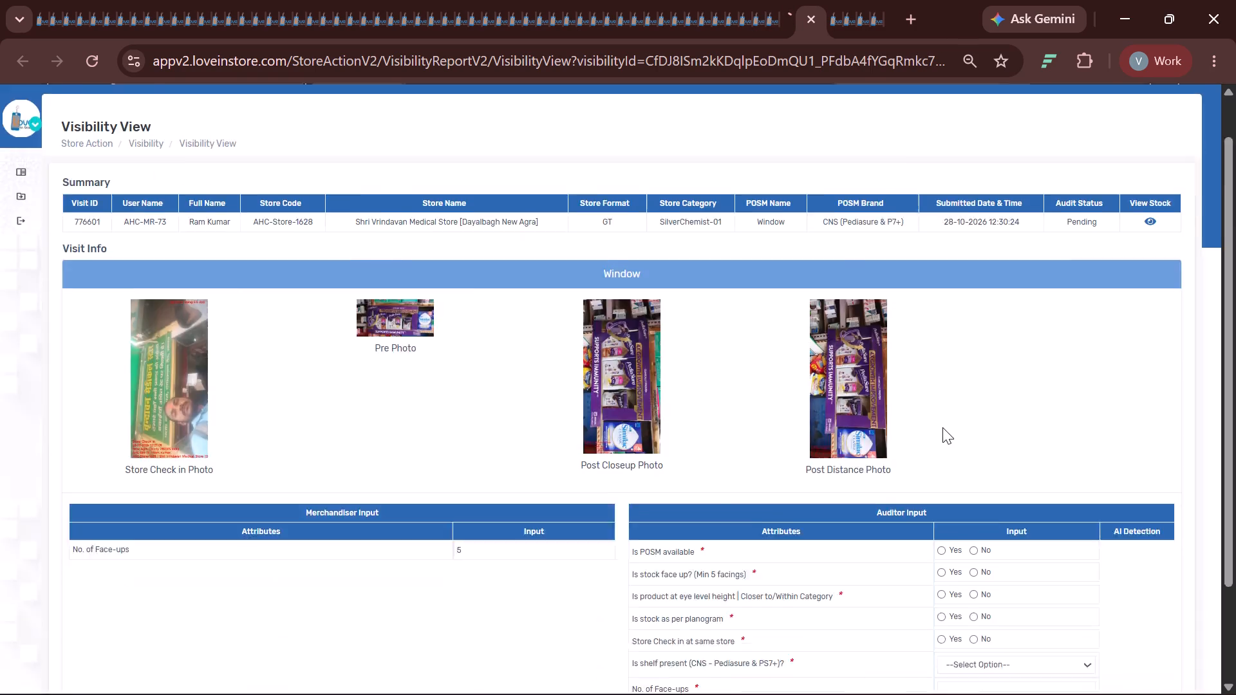
pyautogui.click(942, 427)
pyautogui.press('Tab')
pyautogui.press('space')
pyautogui.press('Tab')
pyautogui.press('Right')
pyautogui.hotkey('shift', 'Tab')
pyautogui.press('Right')
pyautogui.press('Tab')
pyautogui.press('space')
pyautogui.press('Tab')
pyautogui.press('space')
pyautogui.press('space')
pyautogui.press('Tab')
pyautogui.press('Right')
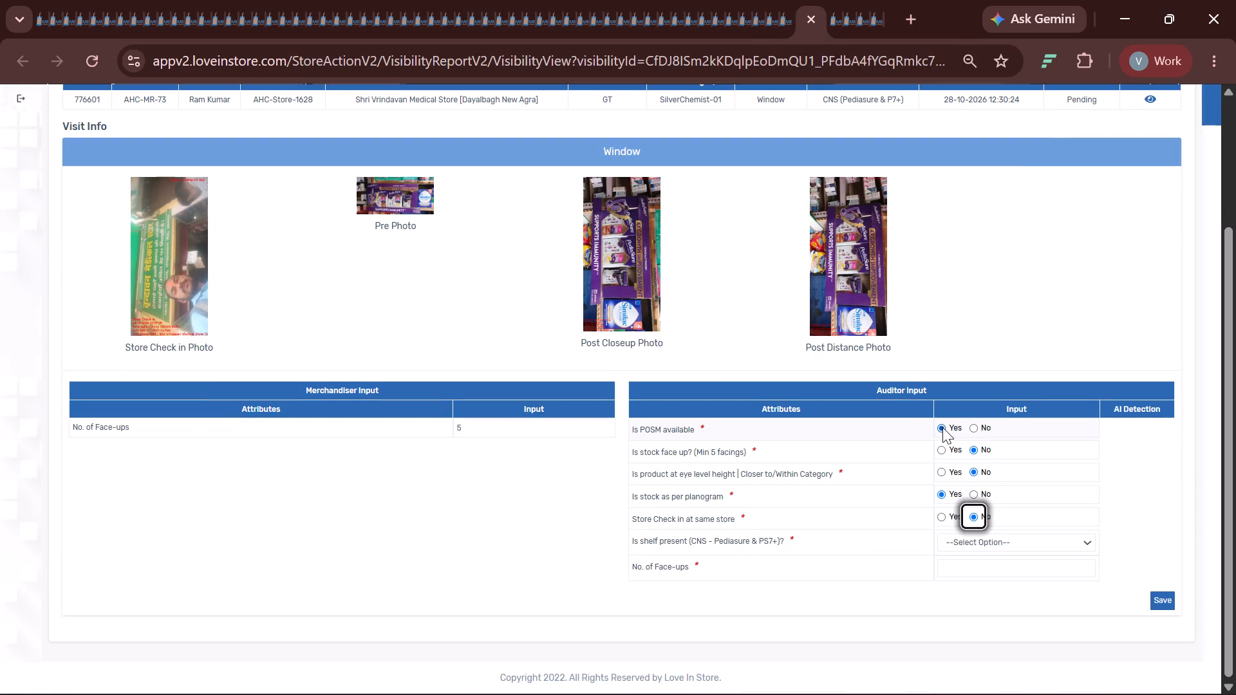
pyautogui.press('Right')
pyautogui.press('Tab')
pyautogui.press('Right')
pyautogui.press('Tab')
pyautogui.press('3')
pyautogui.press('Tab')
pyautogui.press('space')
# Audit visit 776599: POSM, planogram and same-store check-in Yes, stock face-up and eye level No, shelf Yes (Silver & Gold), face-ups 4, and save.
pyautogui.hotkey('ctrl', 'Tab')
pyautogui.scroll(-2, 942, 427)
pyautogui.click(942, 427)
pyautogui.press('Tab')
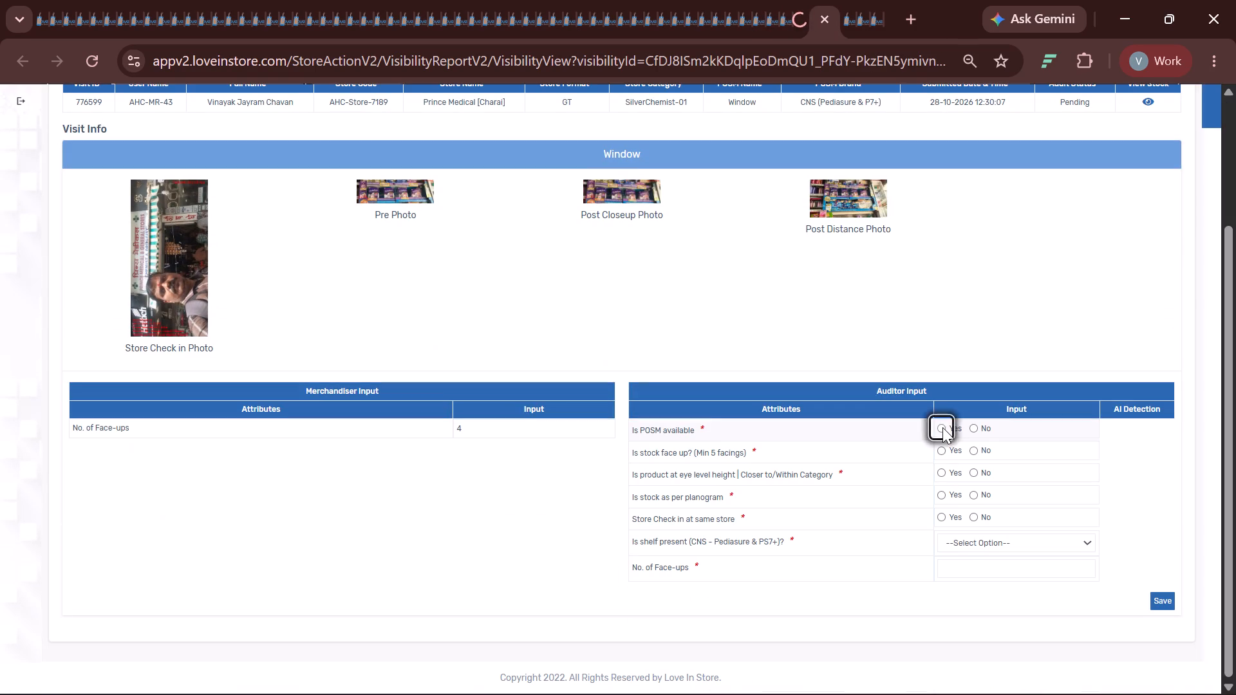
pyautogui.press('Right')
pyautogui.press('Tab')
pyautogui.press('Right')
pyautogui.press('Tab')
pyautogui.press('space')
pyautogui.press('Tab')
pyautogui.press('space')
pyautogui.press('Tab')
pyautogui.press('Right')
pyautogui.press('Tab')
pyautogui.press('4')
pyautogui.press('Tab')
pyautogui.press('space')
# Audit visit 776595: POSM and eye level No, stock face-up, planogram and same-store check-in Yes, shelf Yes (Samrat Supreme), face-ups 6, and save.
pyautogui.hotkey('ctrl', 'Tab')
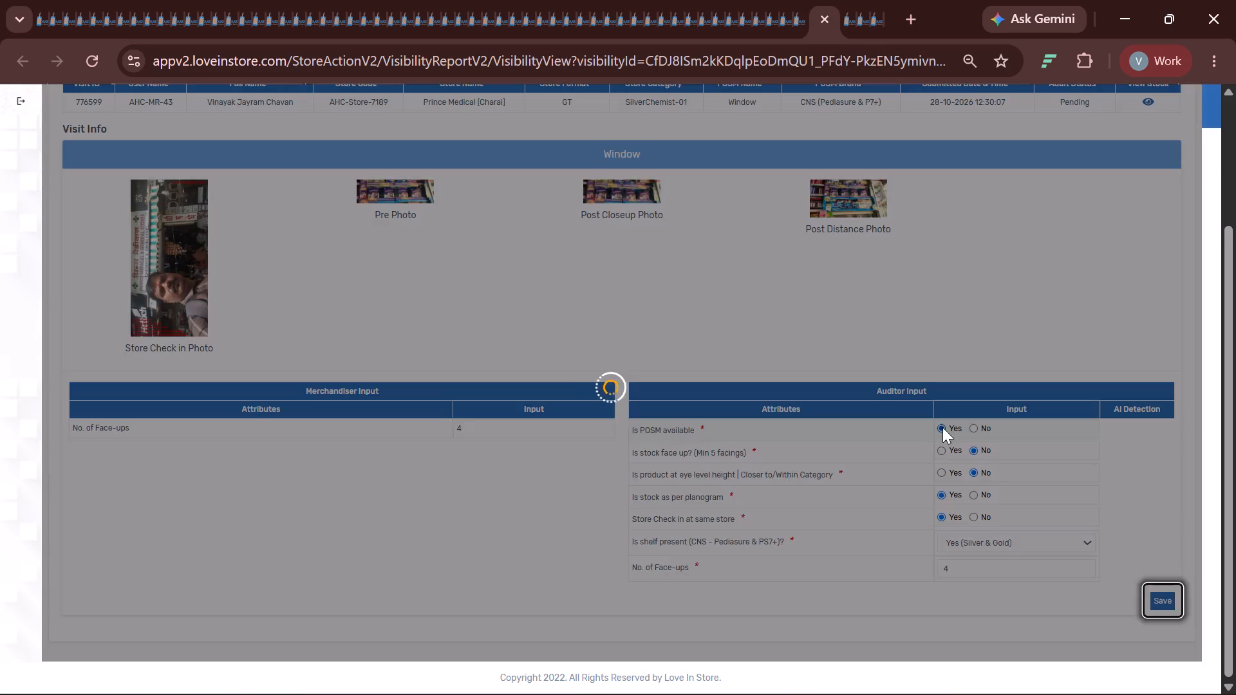
pyautogui.scroll(-3, 942, 427)
pyautogui.press('Tab')
pyautogui.scroll(-5, 942, 422)
pyautogui.click(942, 422)
pyautogui.press('Right')
pyautogui.press('Tab')
pyautogui.press('space')
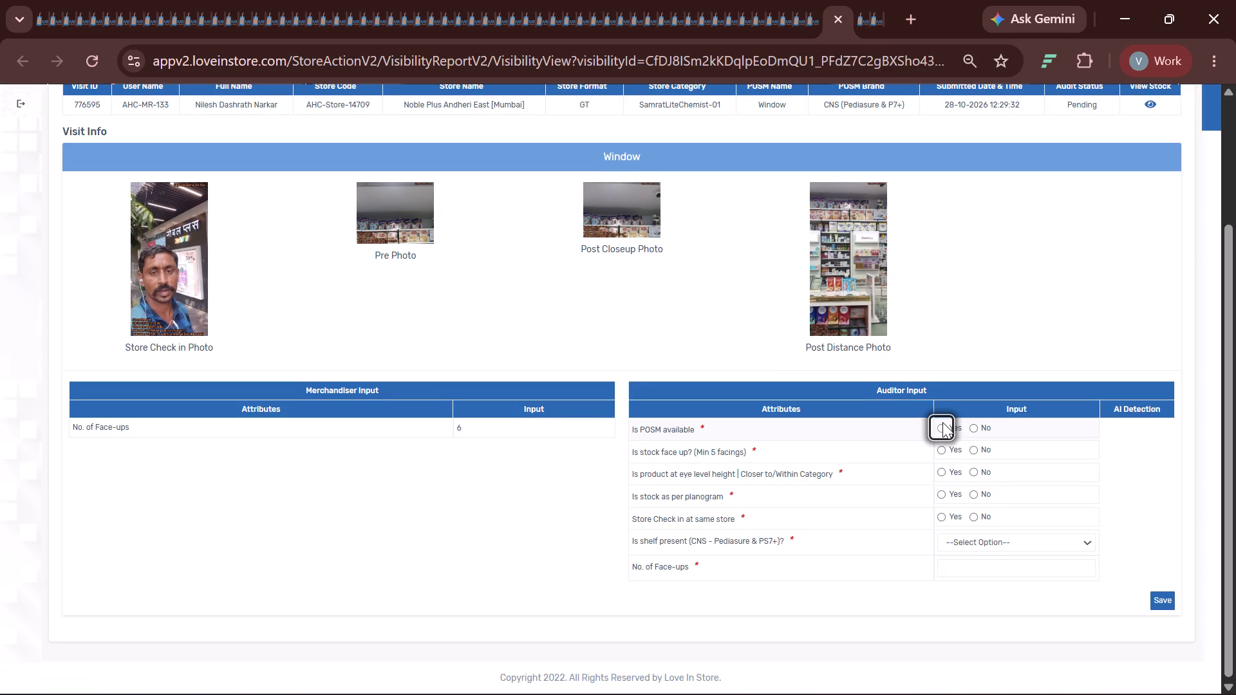
pyautogui.press('Right')
pyautogui.press('Tab')
pyautogui.press('space')
pyautogui.press('Tab')
pyautogui.press('Right')
pyautogui.press('Tab')
pyautogui.press('space')
pyautogui.press('Tab')
pyautogui.press('space')
pyautogui.press('Tab')
pyautogui.press('Right')
pyautogui.press('Right')
pyautogui.press('Right')
pyautogui.press('Right')
pyautogui.press('Tab')
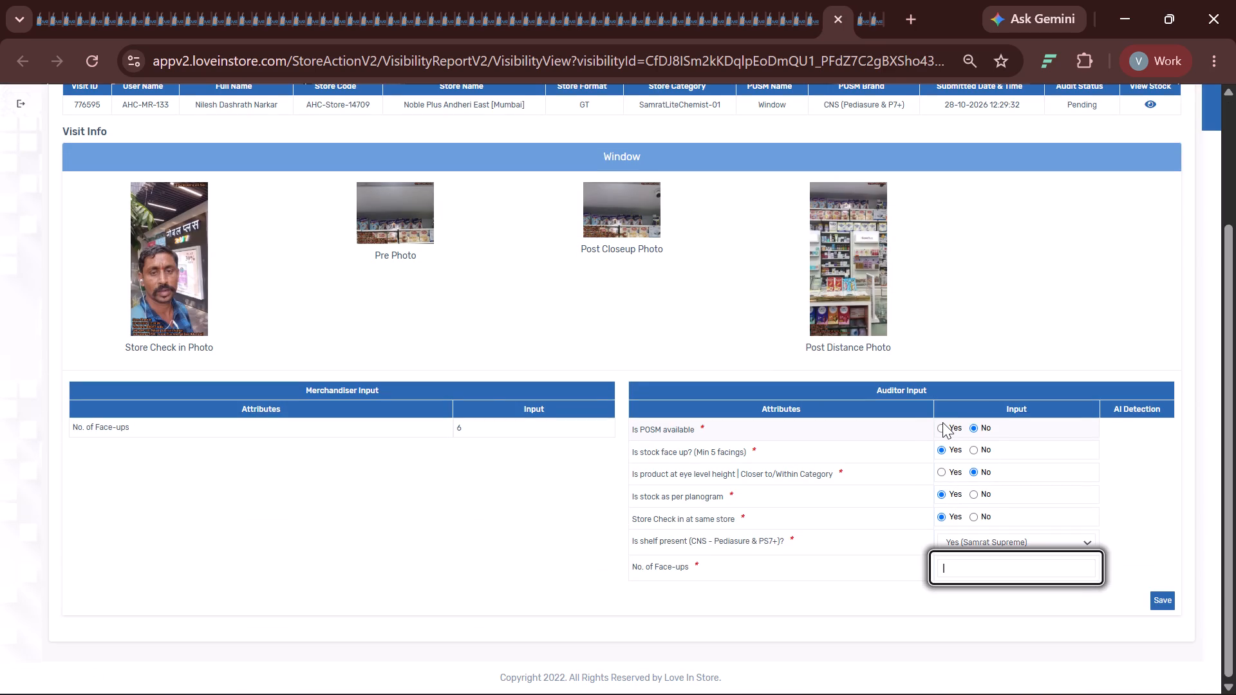
pyautogui.press('6')
pyautogui.press('Tab')
pyautogui.press('space')
# Audit visit 776594: POSM, planogram and same-store check-in Yes, stock face-up and eye level No, shelf Yes (Silver & Gold), face-ups 3, and save.
pyautogui.hotkey('ctrl', 'Tab')
pyautogui.scroll(-3, 942, 422)
pyautogui.doubleClick(942, 429)
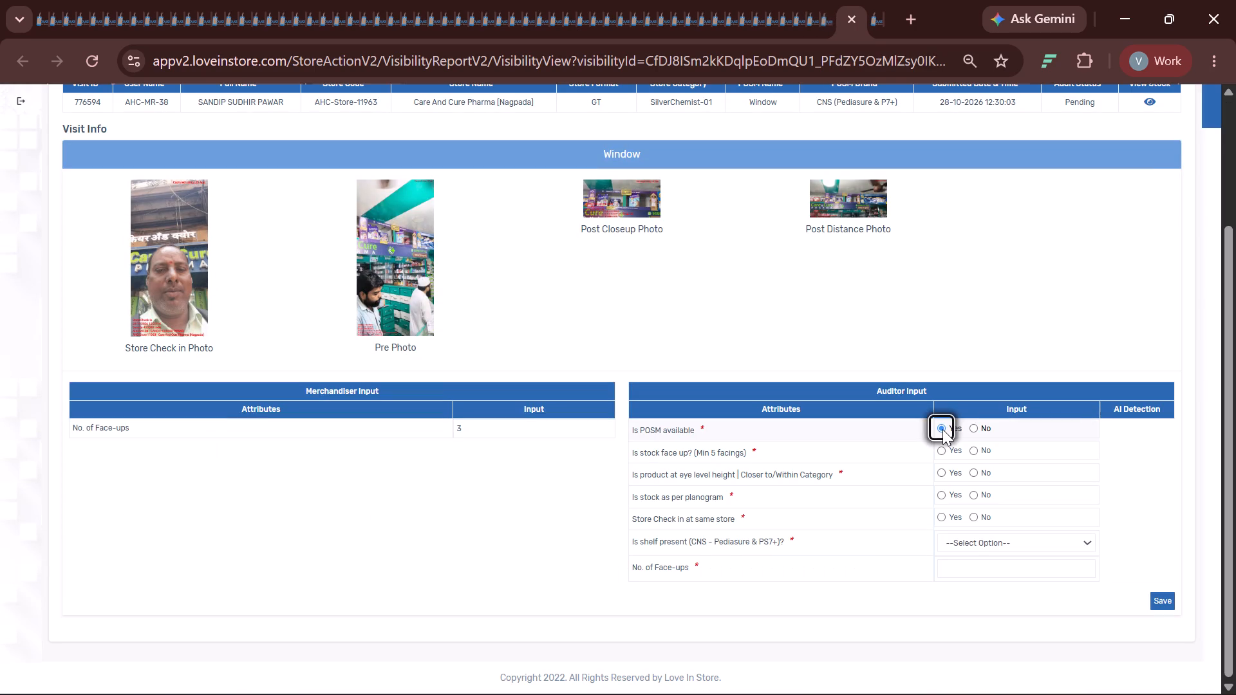
pyautogui.press('Tab')
pyautogui.press('Right')
pyautogui.press('Tab')
pyautogui.press('Right')
pyautogui.press('Tab')
pyautogui.press('space')
pyautogui.press('space')
pyautogui.press('Tab')
pyautogui.press('Tab')
pyautogui.press('Right')
pyautogui.press('Tab')
pyautogui.press('3')
pyautogui.hotkey('shift', 'Tab')
pyautogui.hotkey('shift', 'Tab')
pyautogui.press('space')
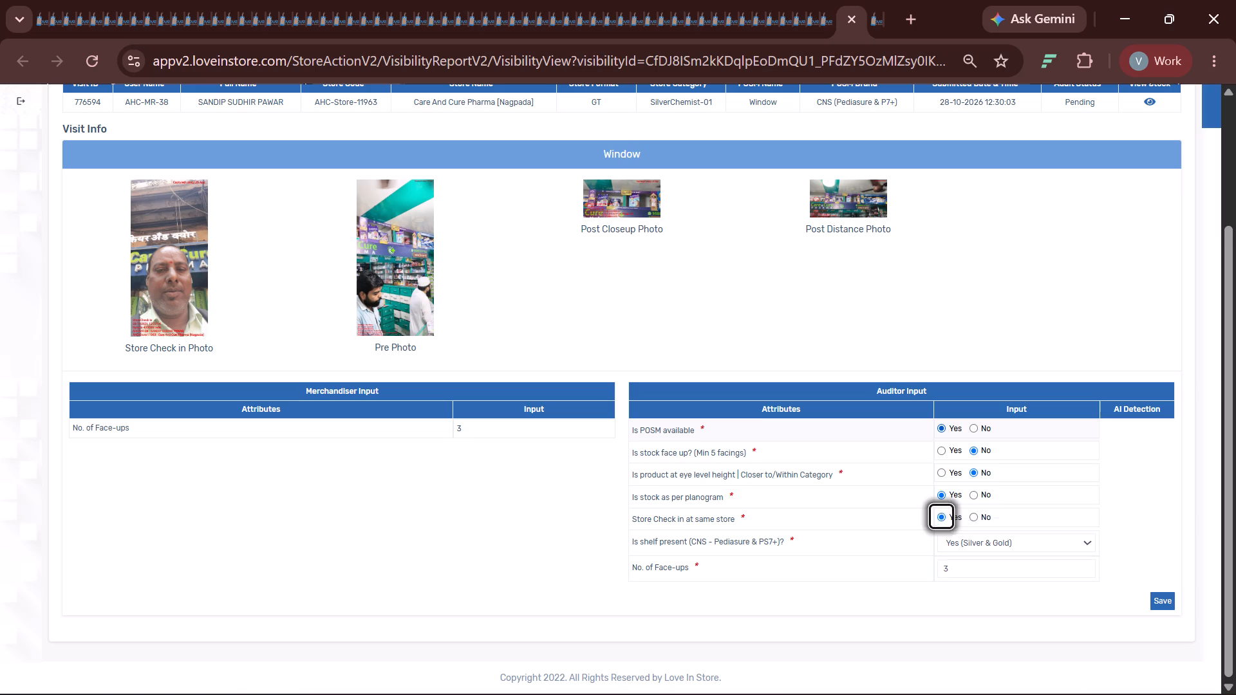
pyautogui.press('Tab')
pyautogui.press('Tab')
pyautogui.press('Tab')
pyautogui.press('space')
# Audit visit 776591: POSM, eye level, planogram and same-store check-in Yes, stock face-up No, shelf Yes (Silver & Gold), face-ups 4, and save.
pyautogui.hotkey('ctrl', 'Tab')
pyautogui.scroll(-4, 942, 429)
pyautogui.click(942, 429)
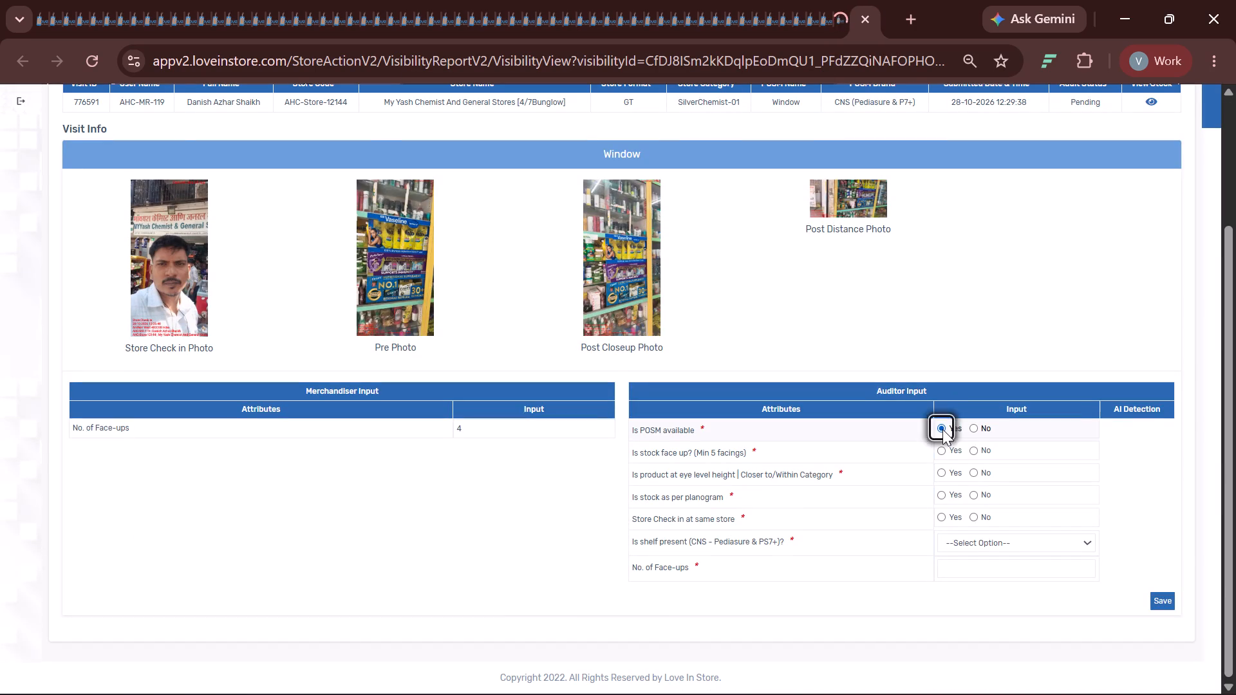
pyautogui.press('Tab')
pyautogui.press('Right')
pyautogui.press('Tab')
pyautogui.press('space')
pyautogui.press('Tab')
pyautogui.press('space')
pyautogui.press('Tab')
pyautogui.press('space')
pyautogui.press('Tab')
pyautogui.press('Right')
pyautogui.press('Tab')
pyautogui.press('4')
pyautogui.press('Tab')
pyautogui.press('space')
# Audit visit 776589: POSM, stock face-up, planogram and same-store check-in Yes, eye level No, shelf Yes (Silver & Gold), face-ups 5, and save.
pyautogui.hotkey('ctrl', 'Tab')
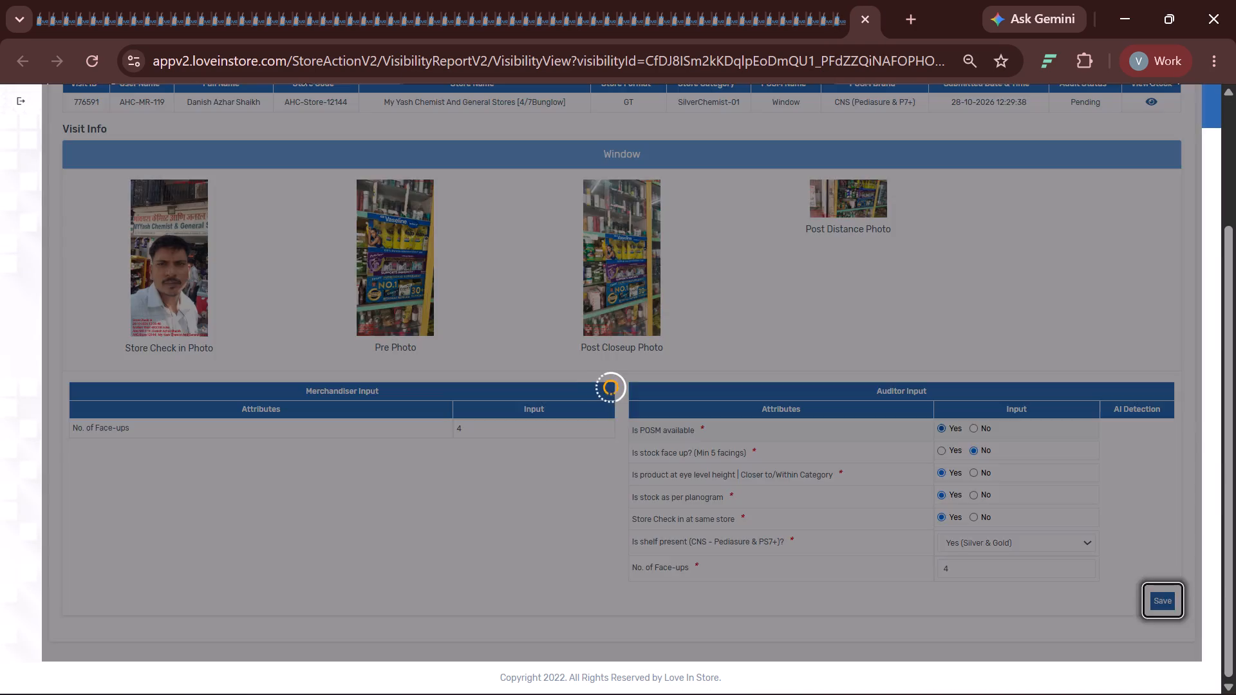
pyautogui.scroll(-2, 942, 429)
pyautogui.click(942, 429)
pyautogui.press('Tab')
pyautogui.press('space')
pyautogui.press('Tab')
pyautogui.press('Right')
pyautogui.press('Tab')
pyautogui.press('space')
pyautogui.press('Tab')
pyautogui.press('space')
pyautogui.press('Tab')
pyautogui.press('Right')
pyautogui.press('Tab')
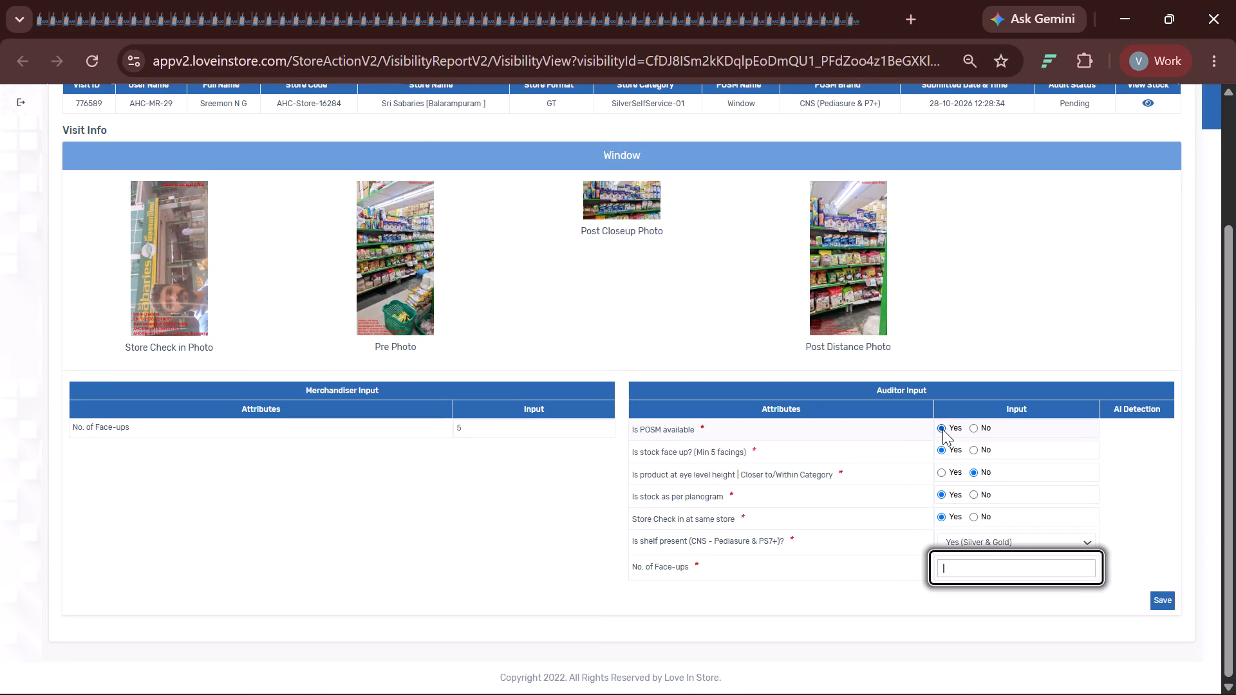
pyautogui.press('5')
pyautogui.press('Tab')
pyautogui.press('space')
# Audit visit 776587: POSM, stock face-up, planogram and same-store check-in Yes, eye level No, shelf Yes (Silver & Gold), face-ups 5, and save.
pyautogui.hotkey('ctrl', 'Tab')
pyautogui.scroll(-2, 942, 429)
pyautogui.doubleClick(942, 429)
pyautogui.press('Tab')
pyautogui.press('space')
pyautogui.press('Tab')
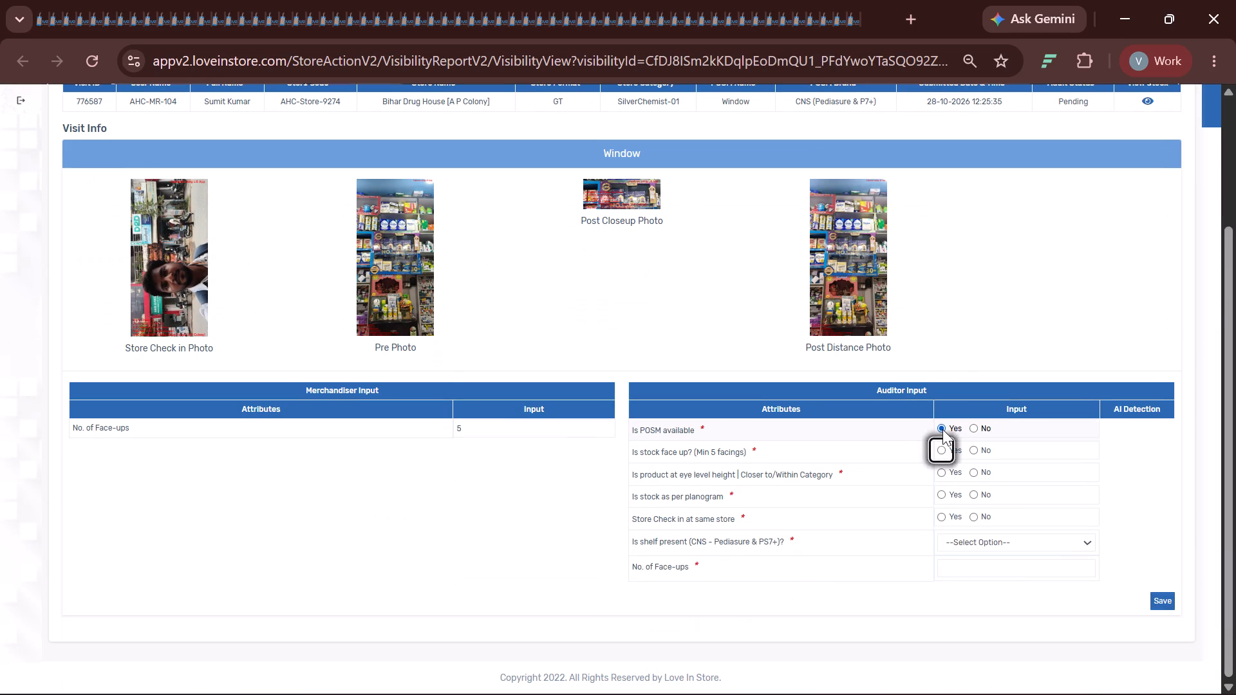
pyautogui.press('Right')
pyautogui.press('Tab')
pyautogui.press('space')
pyautogui.press('Tab')
pyautogui.press('space')
pyautogui.press('Tab')
pyautogui.press('Right')
pyautogui.press('Tab')
pyautogui.press('5')
pyautogui.press('Tab')
pyautogui.press('space')
# Audit visit 776584: POSM, planogram and same-store check-in Yes, stock face-up and eye level No, shelf Yes (Silver & Gold), face-ups 4, and save.
pyautogui.hotkey('ctrl', 'Tab')
pyautogui.scroll(-2, 942, 429)
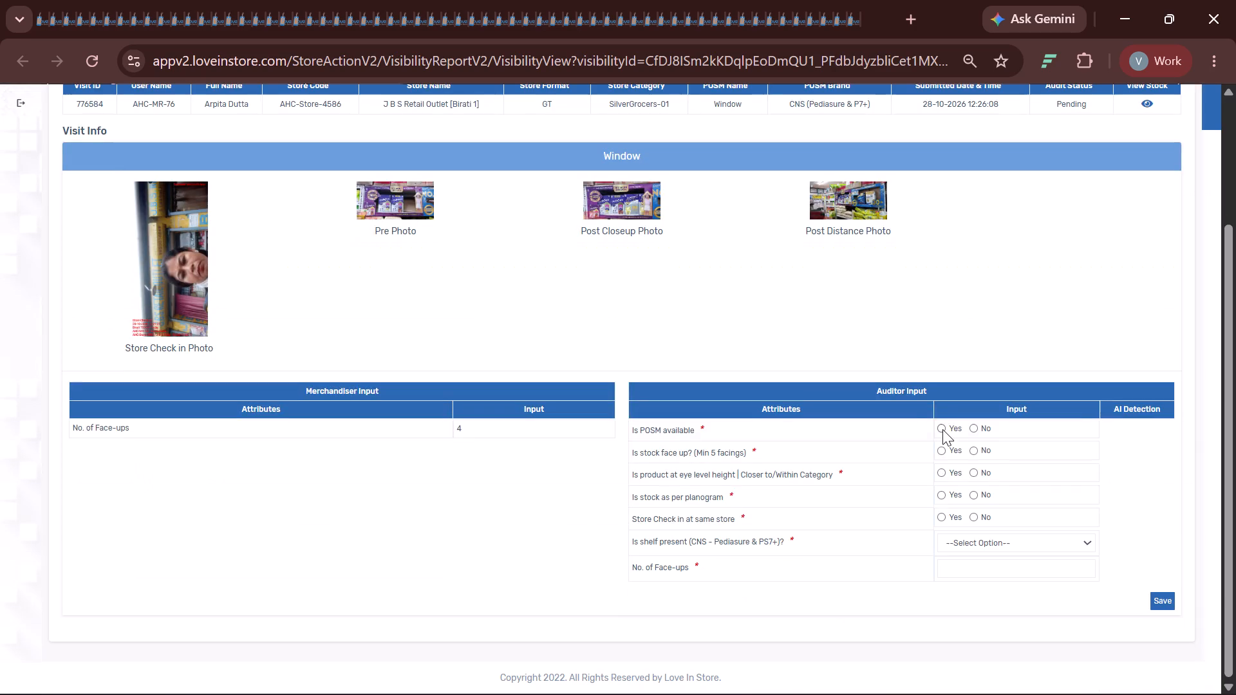
pyautogui.click(942, 429)
pyautogui.press('Tab')
pyautogui.press('Right')
pyautogui.press('Tab')
pyautogui.press('Tab')
pyautogui.hotkey('shift', 'Tab')
pyautogui.press('Right')
pyautogui.press('Tab')
pyautogui.press('space')
pyautogui.press('Tab')
pyautogui.press('space')
pyautogui.press('Tab')
pyautogui.press('Right')
pyautogui.press('Tab')
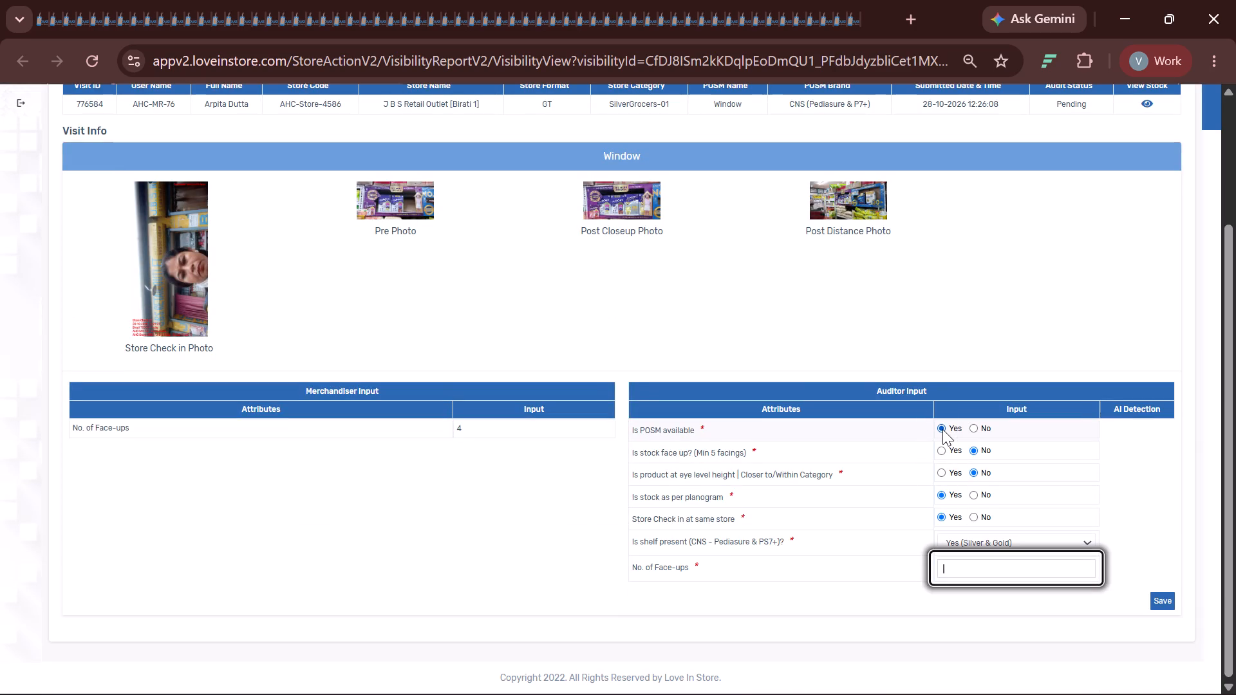
pyautogui.press('4')
pyautogui.press('Tab')
pyautogui.press('space')
# Audit visit 776582: POSM, stock face-up, planogram and same-store check-in Yes, eye level No, shelf Yes (Silver & Gold), face-ups 5, and save.
pyautogui.hotkey('ctrl', 'Tab')
pyautogui.scroll(-3, 942, 429)
pyautogui.click(942, 429)
pyautogui.press('Tab')
pyautogui.press('space')
pyautogui.press('Tab')
pyautogui.press('Right')
pyautogui.press('Tab')
pyautogui.press('space')
pyautogui.press('Tab')
pyautogui.press('space')
pyautogui.press('Tab')
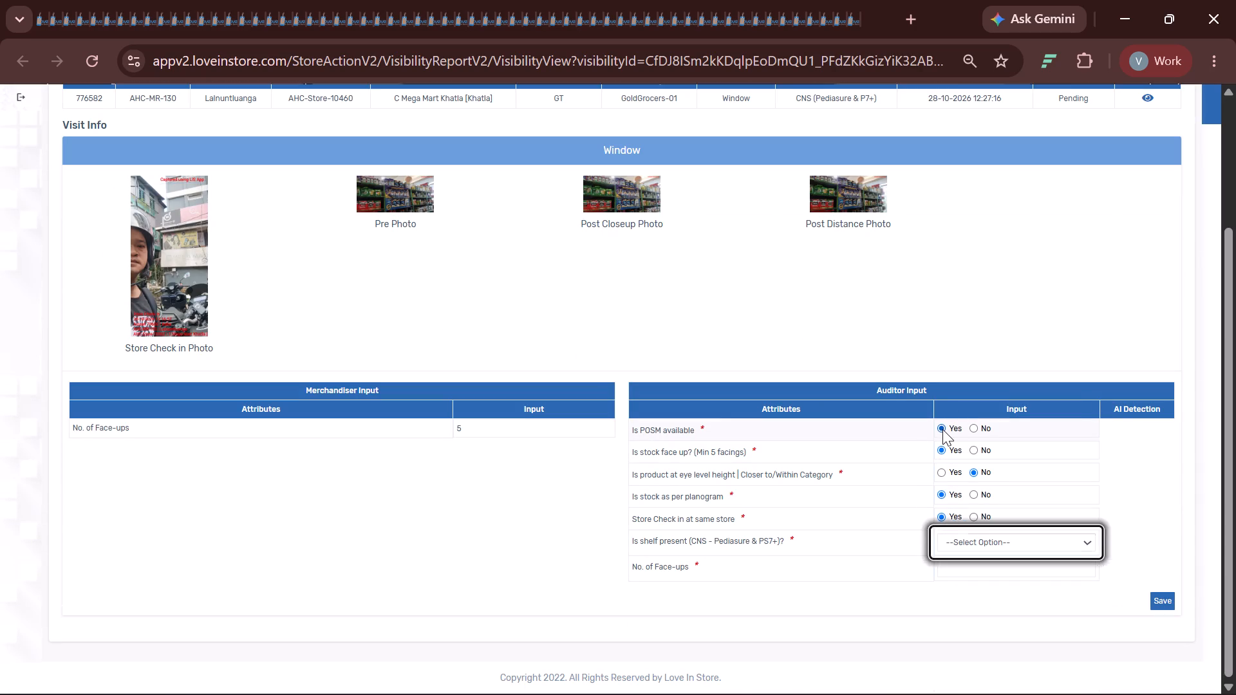
pyautogui.press('Right')
pyautogui.press('Tab')
pyautogui.press('5')
pyautogui.press('Tab')
pyautogui.press('space')
# Audit visit 776581: POSM, planogram and same-store check-in Yes, stock face-up and eye level No, shelf Yes (Silver & Gold), face-ups 2, and save.
pyautogui.hotkey('ctrl', 'Tab')
pyautogui.scroll(-3, 942, 429)
pyautogui.click(942, 429)
pyautogui.press('Tab')
pyautogui.press('Right')
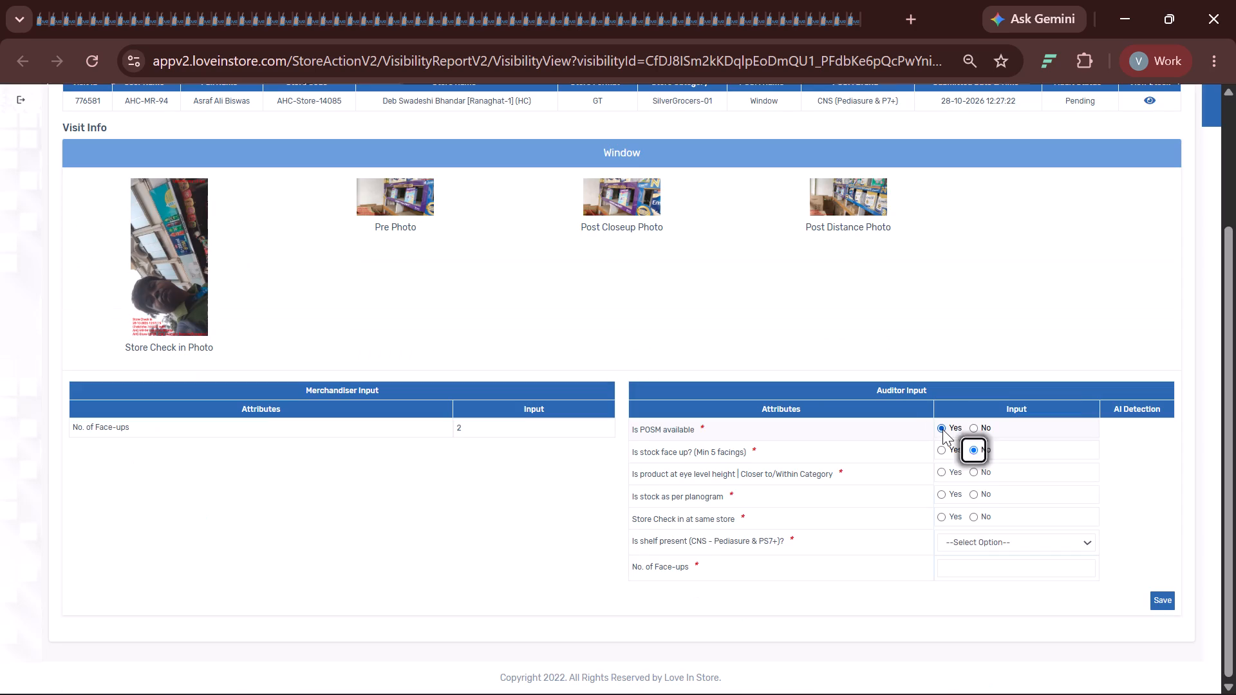
pyautogui.press('Tab')
pyautogui.press('Right')
pyautogui.press('Tab')
pyautogui.press('space')
pyautogui.press('Tab')
pyautogui.press('space')
pyautogui.press('Tab')
pyautogui.press('Right')
pyautogui.press('Tab')
pyautogui.press('2')
pyautogui.press('Tab')
pyautogui.press('space')
# Answer visit 776578's audit: POSM, planogram and same-store check-in Yes, stock face-up and eye level No, shelf Yes (Silver & Gold).
pyautogui.hotkey('ctrl', 'Tab')
pyautogui.scroll(-1, 942, 429)
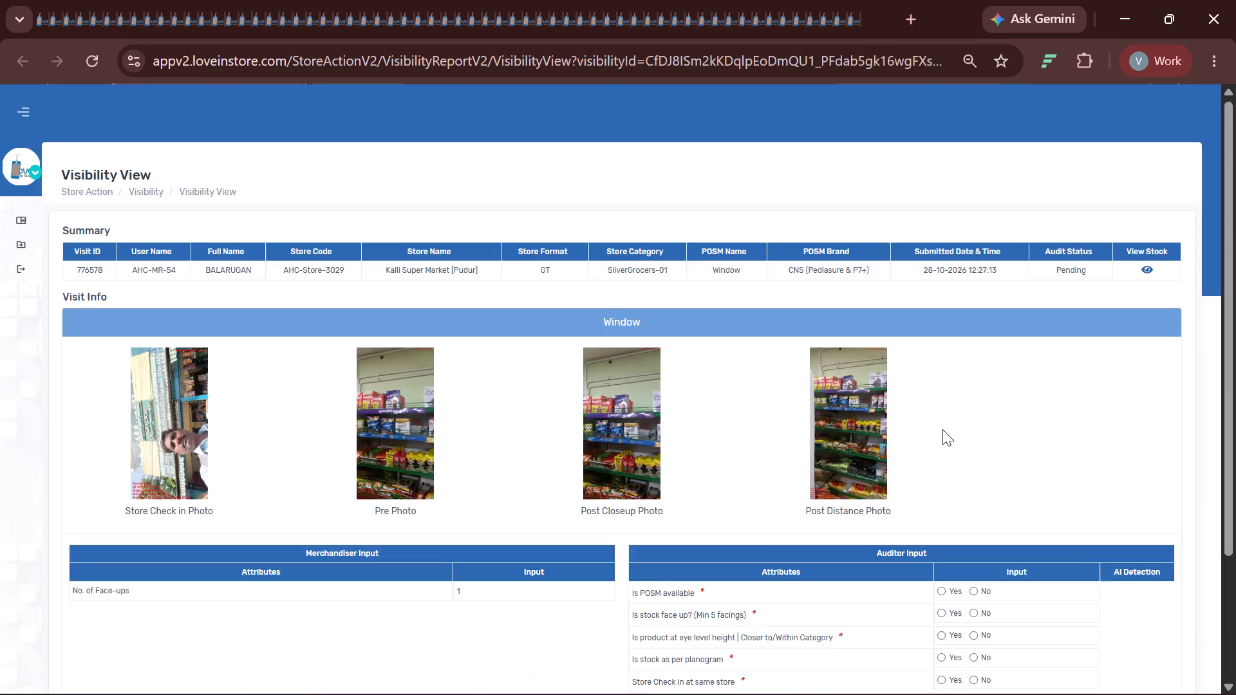
pyautogui.scroll(-1, 942, 429)
pyautogui.click(942, 429)
pyautogui.press('Tab')
pyautogui.press('space')
pyautogui.press('Tab')
pyautogui.press('Right')
pyautogui.hotkey('shift', 'Tab')
pyautogui.press('Right')
pyautogui.press('Tab')
pyautogui.press('space')
pyautogui.press('Tab')
pyautogui.press('space')
pyautogui.press('Tab')
pyautogui.press('space')
pyautogui.press('Tab')
pyautogui.press('Right')
pyautogui.press('Tab')
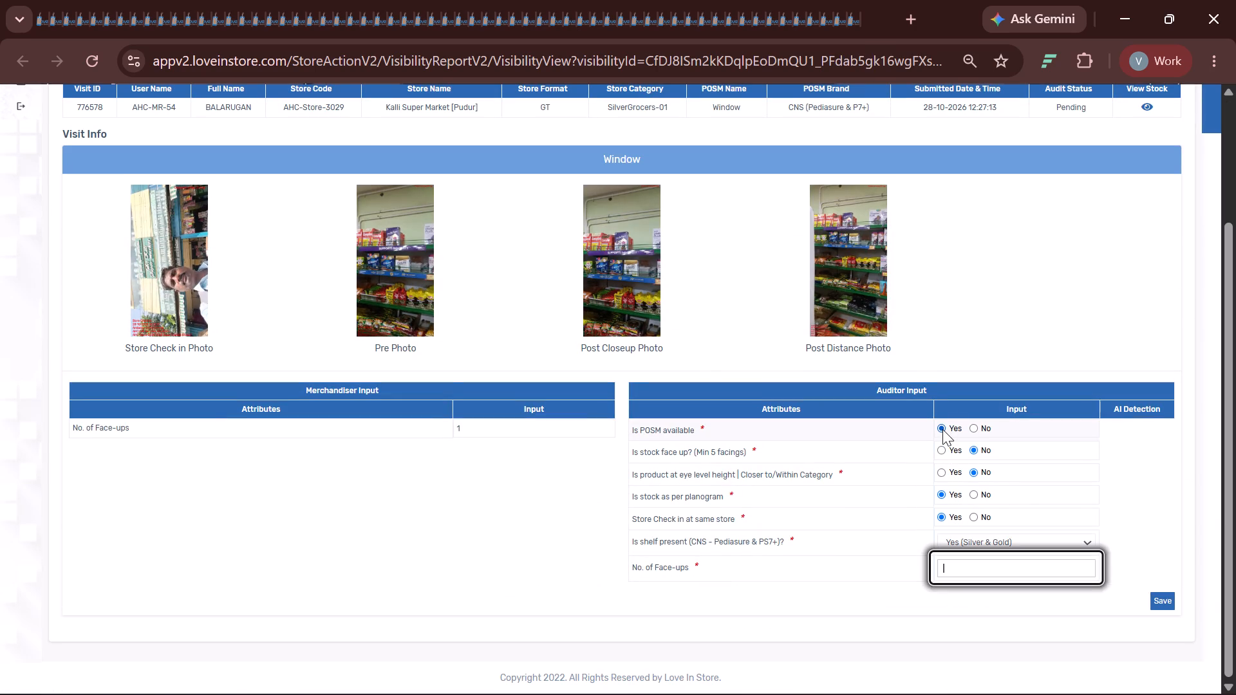
# Change visit 776578's POSM availability to No, enter 1 face-up, and save the audit.
pyautogui.hotkey('shift', 'Tab')
pyautogui.hotkey('shift', 'Tab')
pyautogui.hotkey('shift', 'Tab')
pyautogui.hotkey('shift', 'Tab')
pyautogui.hotkey('shift', 'Tab')
pyautogui.hotkey('shift', 'Tab')
pyautogui.press('Right')
pyautogui.press('Tab')
pyautogui.press('Tab')
pyautogui.press('Tab')
pyautogui.press('Tab')
pyautogui.press('Tab')
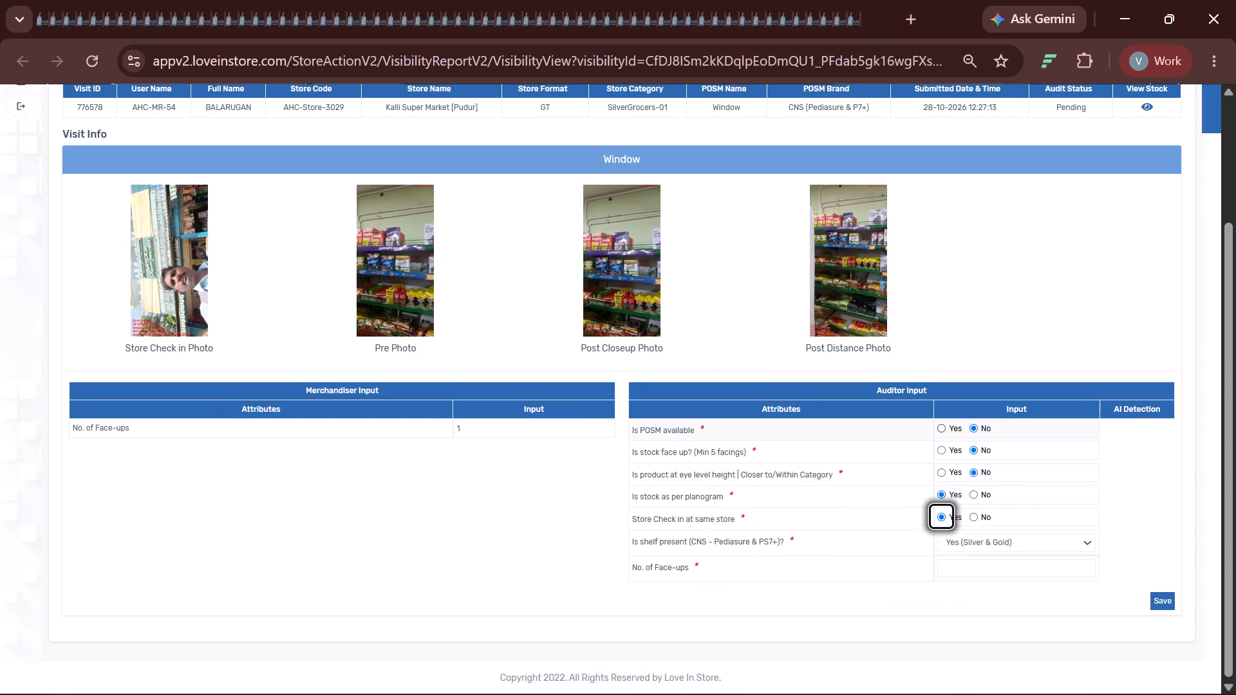
pyautogui.press('Tab')
pyautogui.press('1')
pyautogui.press('Tab')
pyautogui.press('space')
# Audit visit 776576: POSM, stock face-up and eye level No, planogram and same-store check-in Yes, shelf Yes (Silver & Gold), face-ups 4, and save.
pyautogui.hotkey('ctrl', 'Tab')
pyautogui.scroll(-3, 942, 429)
pyautogui.click(942, 429)
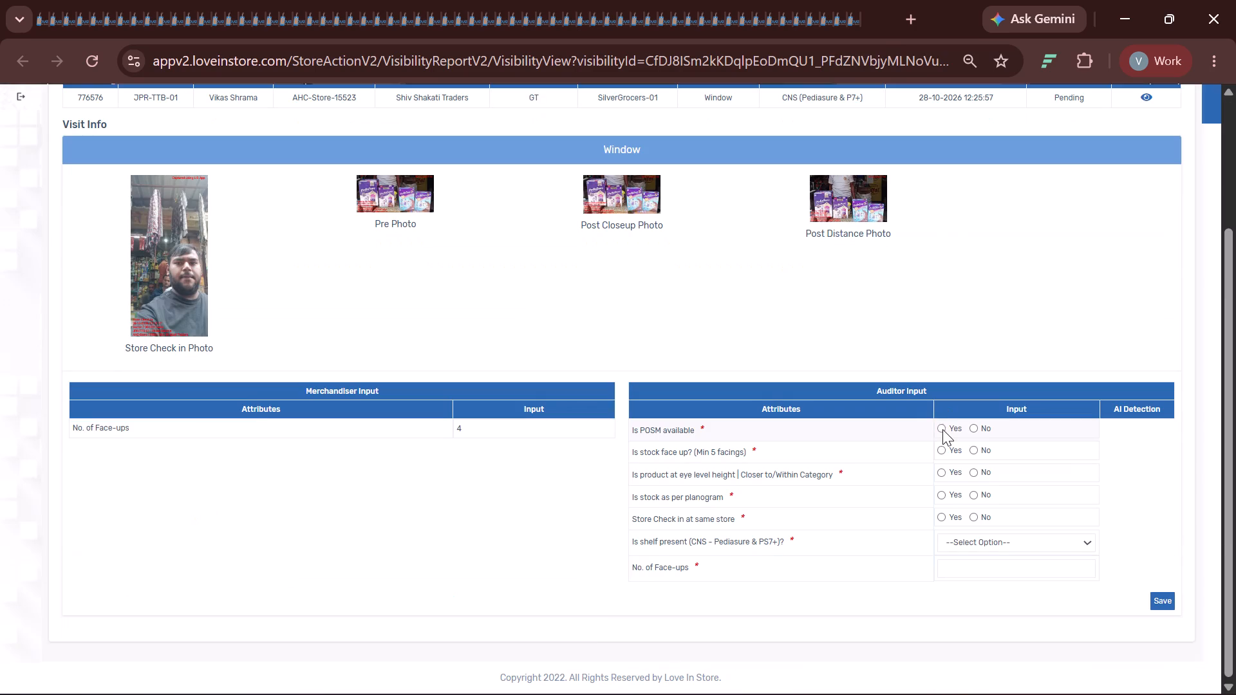
pyautogui.press('Tab')
pyautogui.press('space')
pyautogui.press('Right')
pyautogui.press('Tab')
pyautogui.hotkey('shift', 'Tab')
pyautogui.hotkey('shift', 'Tab')
pyautogui.press('Right')
pyautogui.press('Tab')
pyautogui.press('Tab')
pyautogui.press('Right')
pyautogui.press('Tab')
pyautogui.press('space')
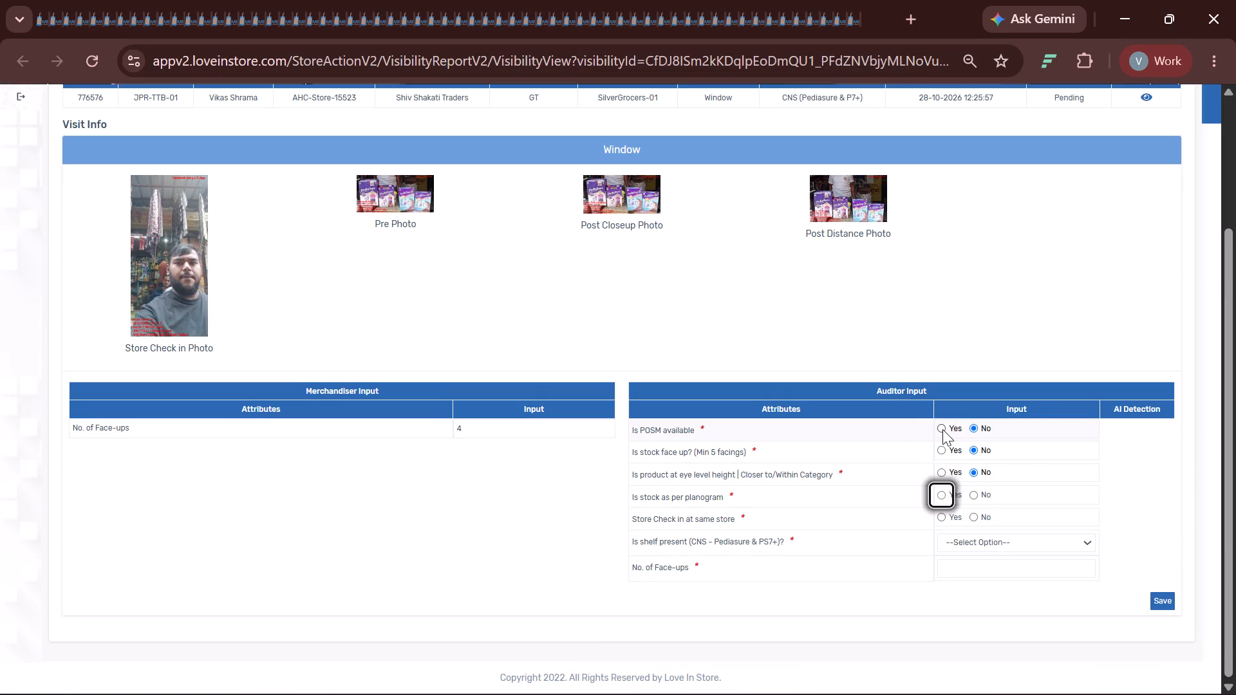
pyautogui.press('Tab')
pyautogui.press('space')
pyautogui.press('Tab')
pyautogui.press('Right')
pyautogui.press('Tab')
pyautogui.press('4')
pyautogui.press('Tab')
pyautogui.press('space')
# Audit visit 776575: POSM, stock face-up and eye level No, planogram and same-store check-in Yes, shelf Yes (Silver & Gold), face-ups 3, and save.
pyautogui.hotkey('ctrl', 'Tab')
pyautogui.scroll(-4, 942, 429)
pyautogui.click(942, 429)
pyautogui.press('Tab')
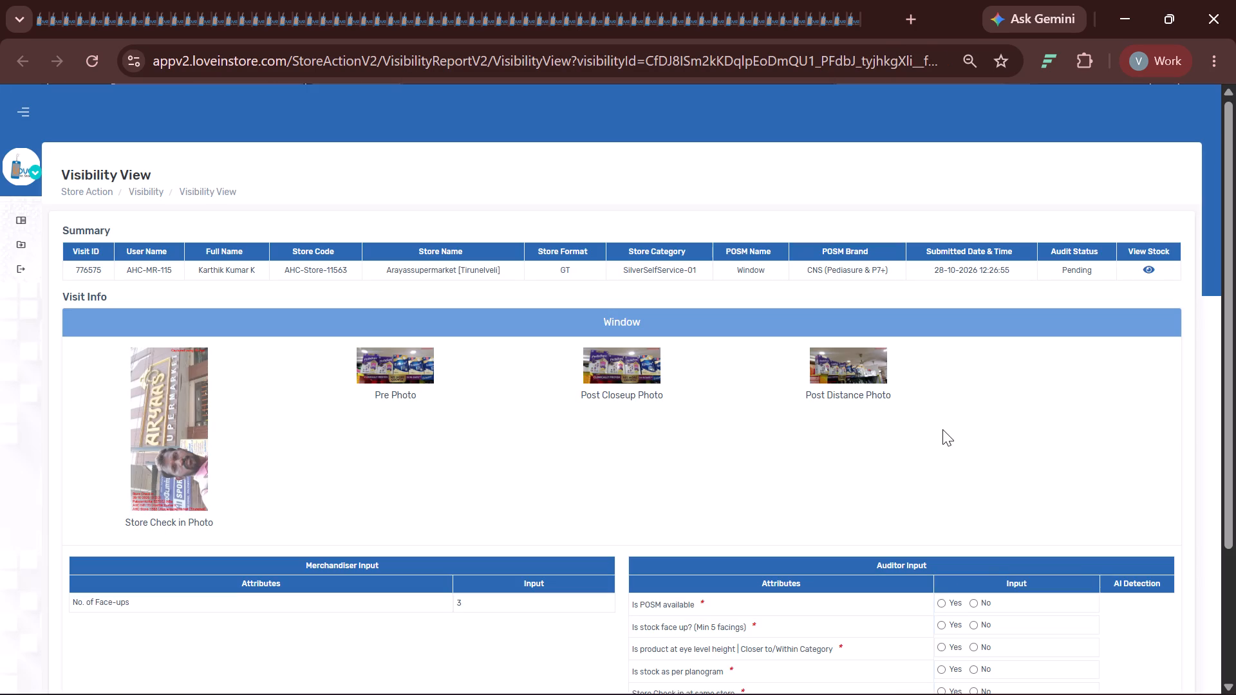
pyautogui.press('space')
pyautogui.press('Tab')
pyautogui.press('space')
pyautogui.press('Tab')
pyautogui.hotkey('shift', 'Tab')
pyautogui.hotkey('shift', 'Tab')
pyautogui.press('Right')
pyautogui.press('Tab')
pyautogui.press('Right')
pyautogui.press('Tab')
pyautogui.press('Right')
pyautogui.press('Tab')
pyautogui.press('space')
pyautogui.press('Tab')
pyautogui.press('space')
pyautogui.press('Tab')
pyautogui.press('Right')
pyautogui.press('Tab')
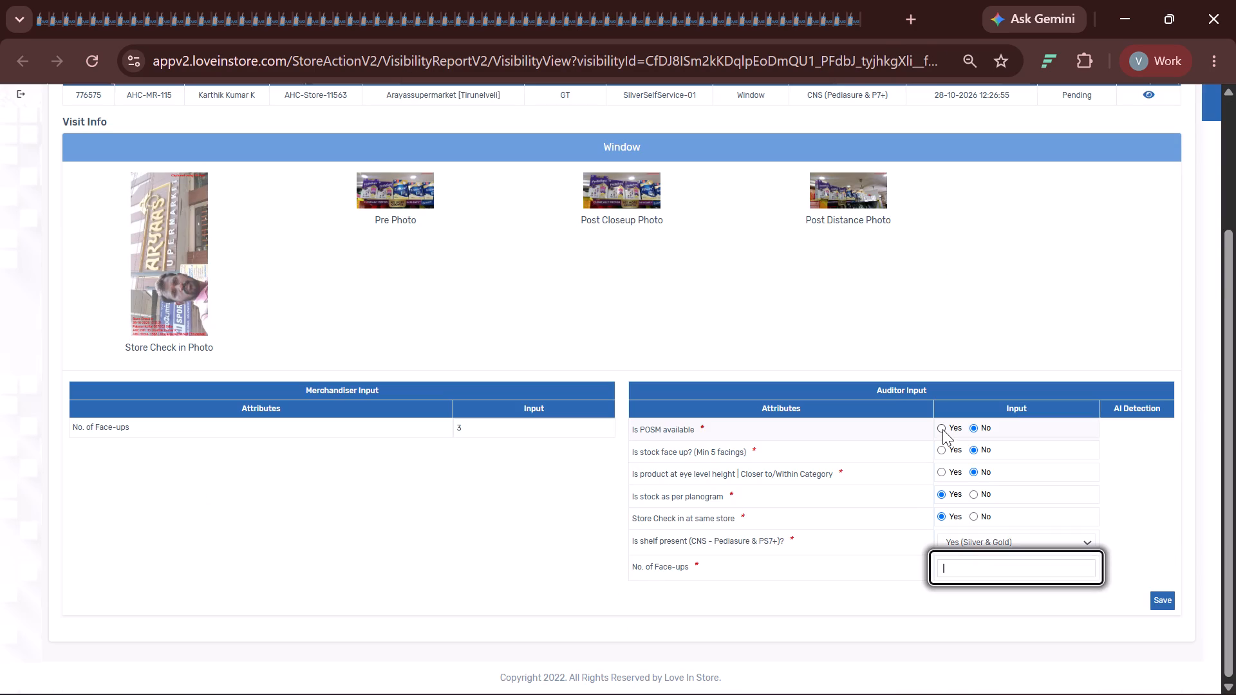
pyautogui.write('j3')
pyautogui.press('Tab')
pyautogui.press('space')
# Audit visit 776571: POSM, stock face-up, planogram and same-store check-in Yes, eye level No, shelf Yes (Silver & Gold), face-ups 5, and save.
pyautogui.hotkey('ctrl', 'Tab')
pyautogui.scroll(-3, 942, 429)
pyautogui.click(942, 429)
pyautogui.press('Tab')
pyautogui.press('space')
pyautogui.press('Tab')
pyautogui.press('Right')
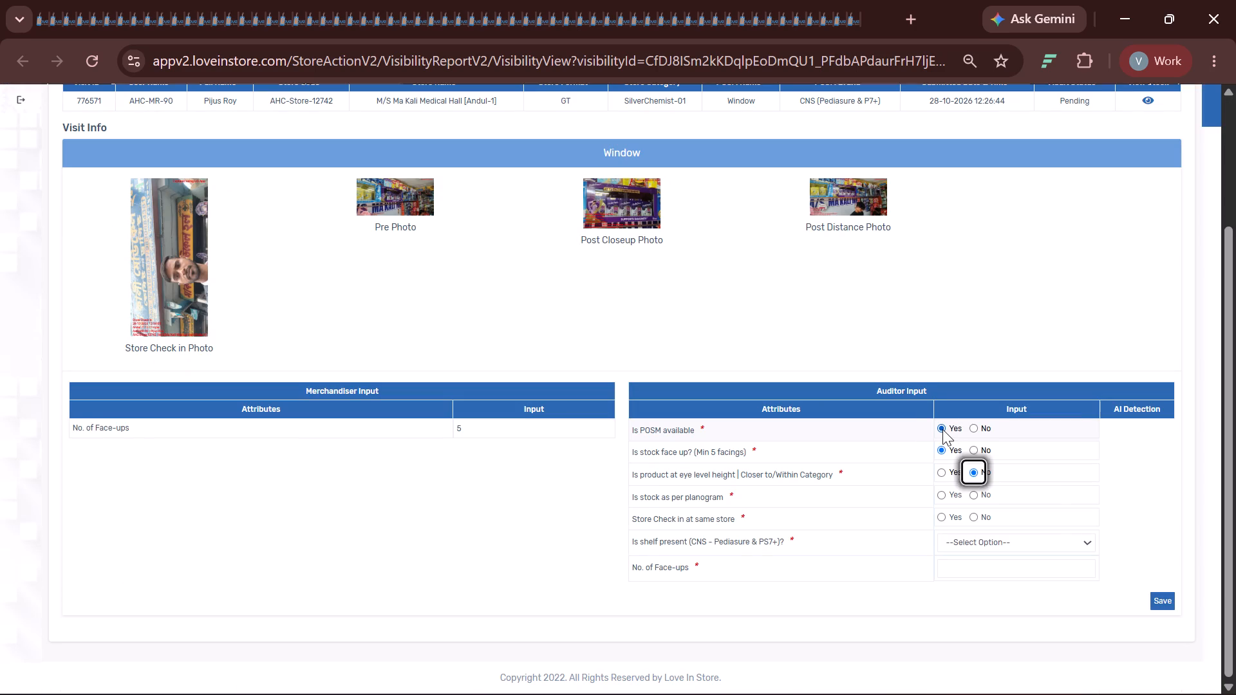
pyautogui.press('Tab')
pyautogui.press('space')
pyautogui.press('Tab')
pyautogui.press('space')
pyautogui.press('Tab')
pyautogui.press('Right')
pyautogui.press('Tab')
pyautogui.press('5')
pyautogui.press('Tab')
pyautogui.press('space')
# Audit visit 776569: POSM, planogram and same-store check-in Yes, stock face-up and eye level No, shelf Yes (Silver & Gold), face-ups 4, and save.
pyautogui.hotkey('ctrl', 'Tab')
pyautogui.scroll(-2, 942, 429)
pyautogui.click(942, 429)
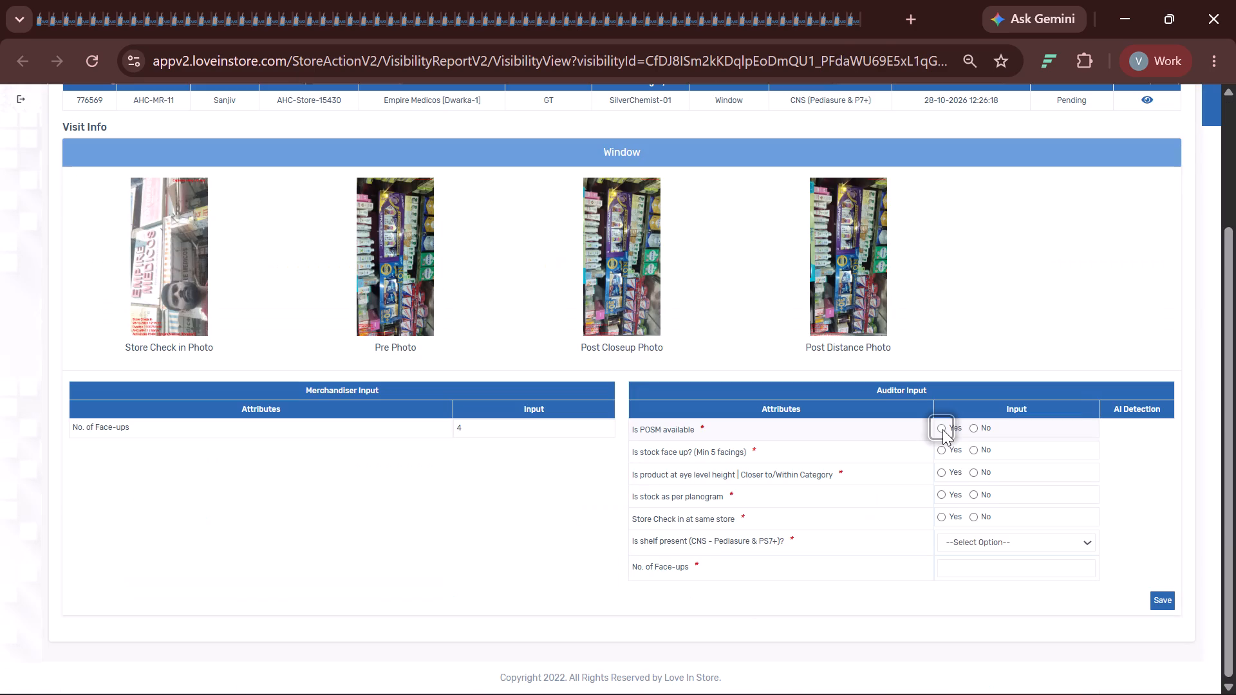
pyautogui.press('Tab')
pyautogui.press('Tab')
pyautogui.press('Right')
pyautogui.hotkey('shift', 'Tab')
pyautogui.press('Right')
pyautogui.press('Tab')
pyautogui.press('space')
pyautogui.press('Tab')
pyautogui.press('space')
pyautogui.press('Tab')
pyautogui.press('space')
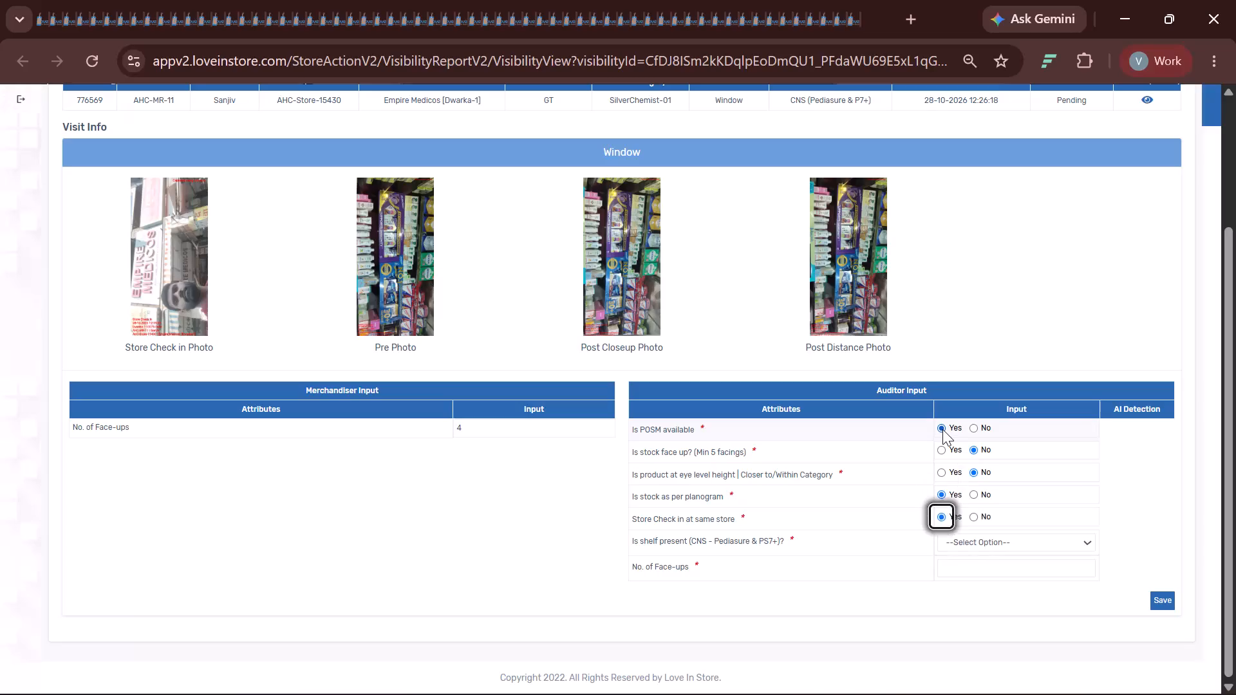
pyautogui.press('Tab')
pyautogui.press('Right')
pyautogui.press('Tab')
pyautogui.press('4')
pyautogui.press('Tab')
pyautogui.hotkey('ctrl', 'Tab')
pyautogui.hotkey('ctrl', 'shift', 'Tab')
pyautogui.press('space')
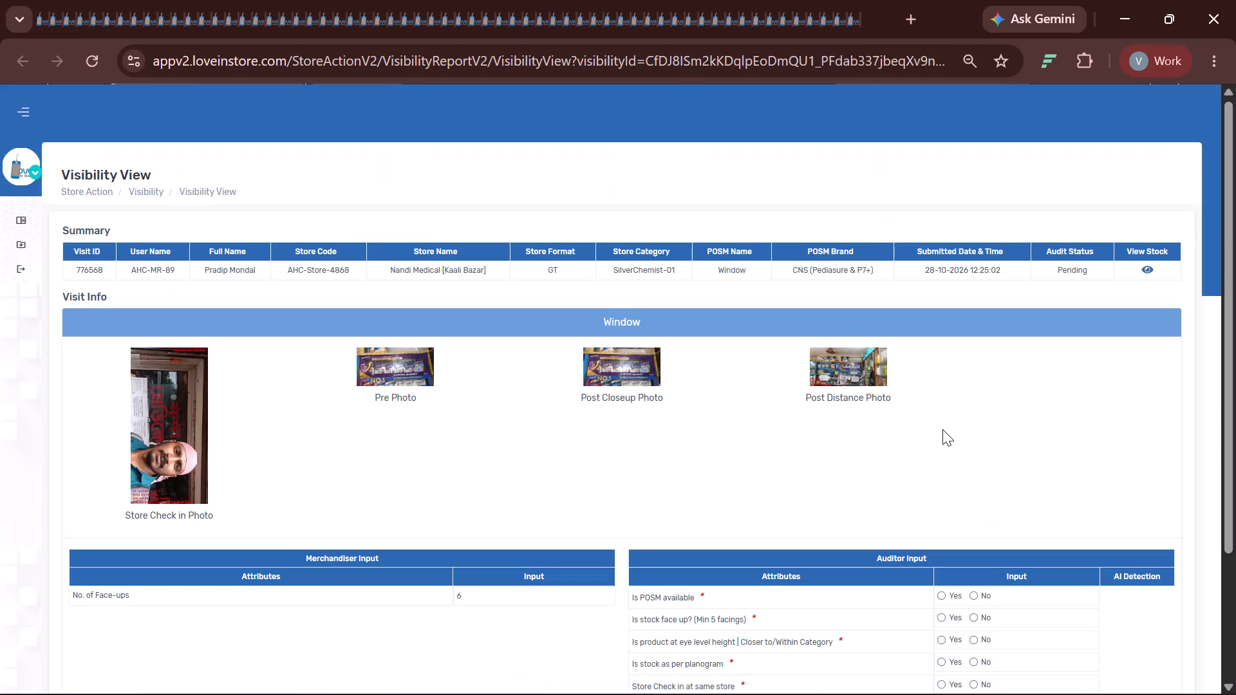
# Audit visit 776568: POSM, stock face-up, planogram and same-store check-in Yes, eye level No, shelf Yes (Silver & Gold), face-ups 5, and save.
pyautogui.hotkey('ctrl', 'Tab')
pyautogui.scroll(-2, 942, 429)
pyautogui.click(942, 429)
pyautogui.press('Tab')
pyautogui.press('space')
pyautogui.press('Tab')
pyautogui.press('Right')
pyautogui.press('Tab')
pyautogui.press('space')
pyautogui.press('Tab')
pyautogui.press('space')
pyautogui.press('Tab')
pyautogui.press('Right')
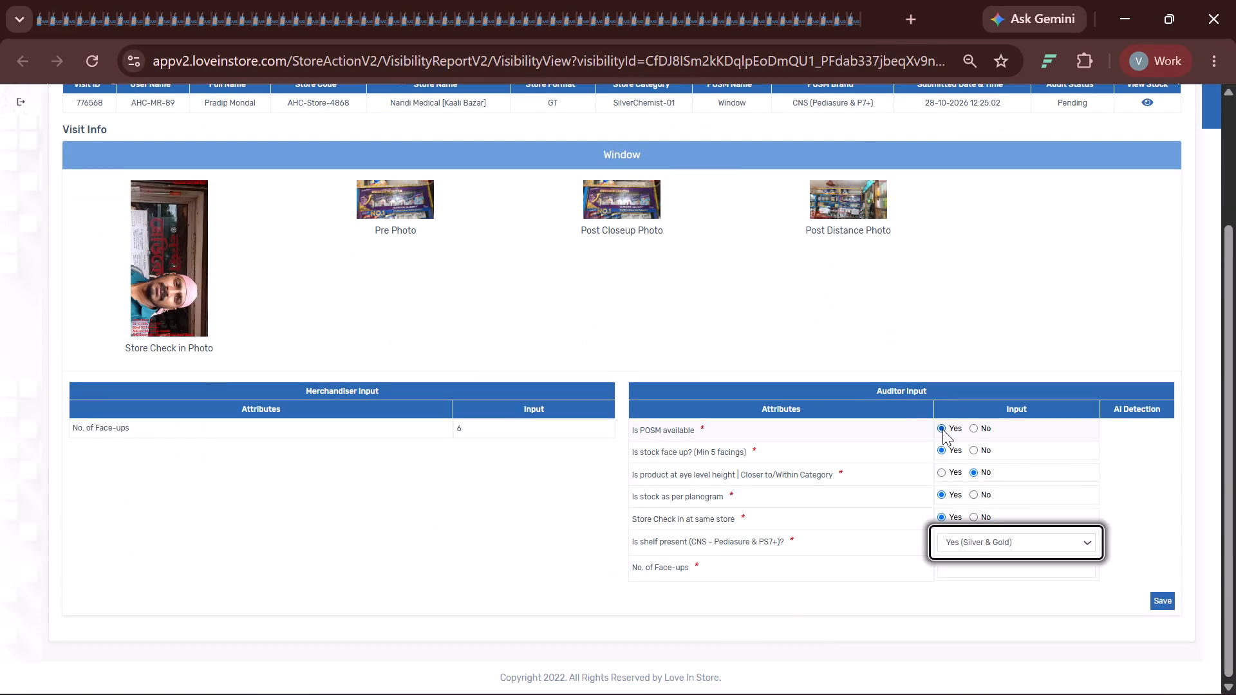
pyautogui.press('Tab')
pyautogui.press('5')
pyautogui.press('Tab')
pyautogui.press('space')
# Audit visit 776565: POSM, stock face-up, planogram and same-store check-in Yes, eye level No, shelf Yes (Silver & Gold), face-ups 5, and save.
pyautogui.hotkey('ctrl', 'Tab')
pyautogui.scroll(-2, 942, 429)
pyautogui.click(942, 429)
pyautogui.press('Tab')
pyautogui.press('space')
pyautogui.press('Tab')
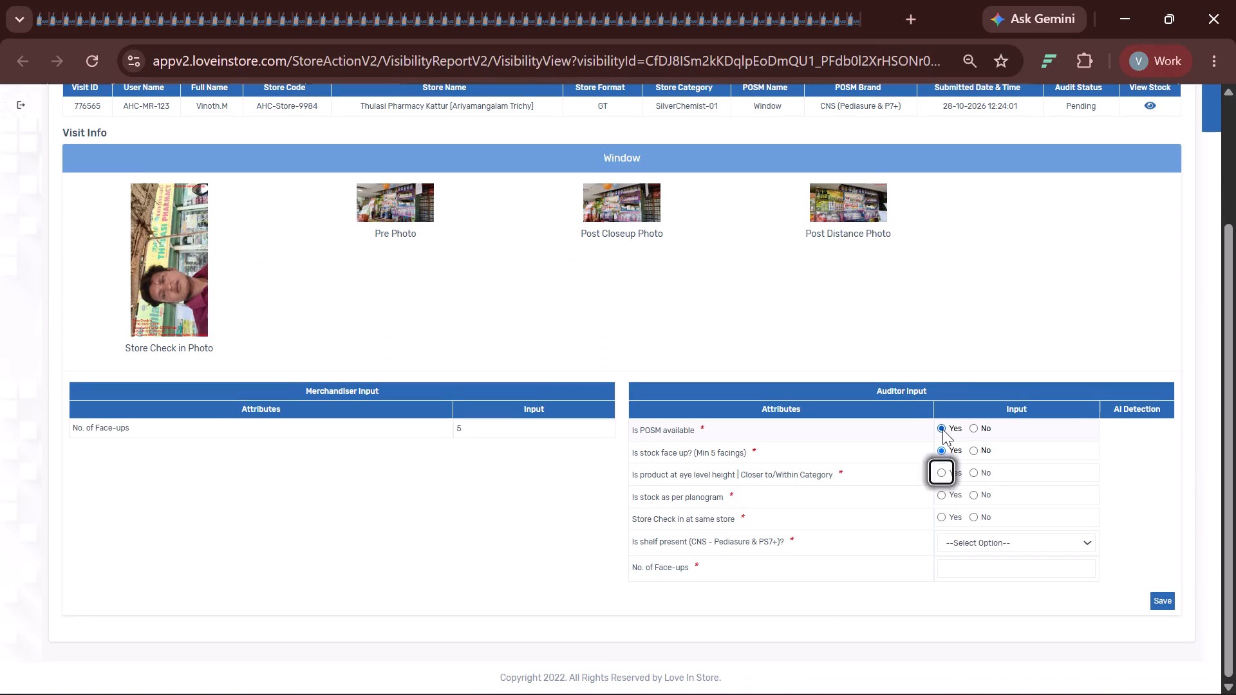
pyautogui.press('Right')
pyautogui.press('Tab')
pyautogui.press('space')
pyautogui.press('Tab')
pyautogui.press('space')
pyautogui.press('Tab')
pyautogui.press('Right')
pyautogui.press('Tab')
pyautogui.press('5')
pyautogui.press('Tab')
pyautogui.press('space')
# Audit visit 776562: POSM, stock face-up, eye level, planogram and same-store check-in Yes, shelf Yes (Silver & Gold), face-ups 7, and save.
pyautogui.hotkey('ctrl', 'Tab')
pyautogui.scroll(-3, 942, 429)
pyautogui.click(942, 429)
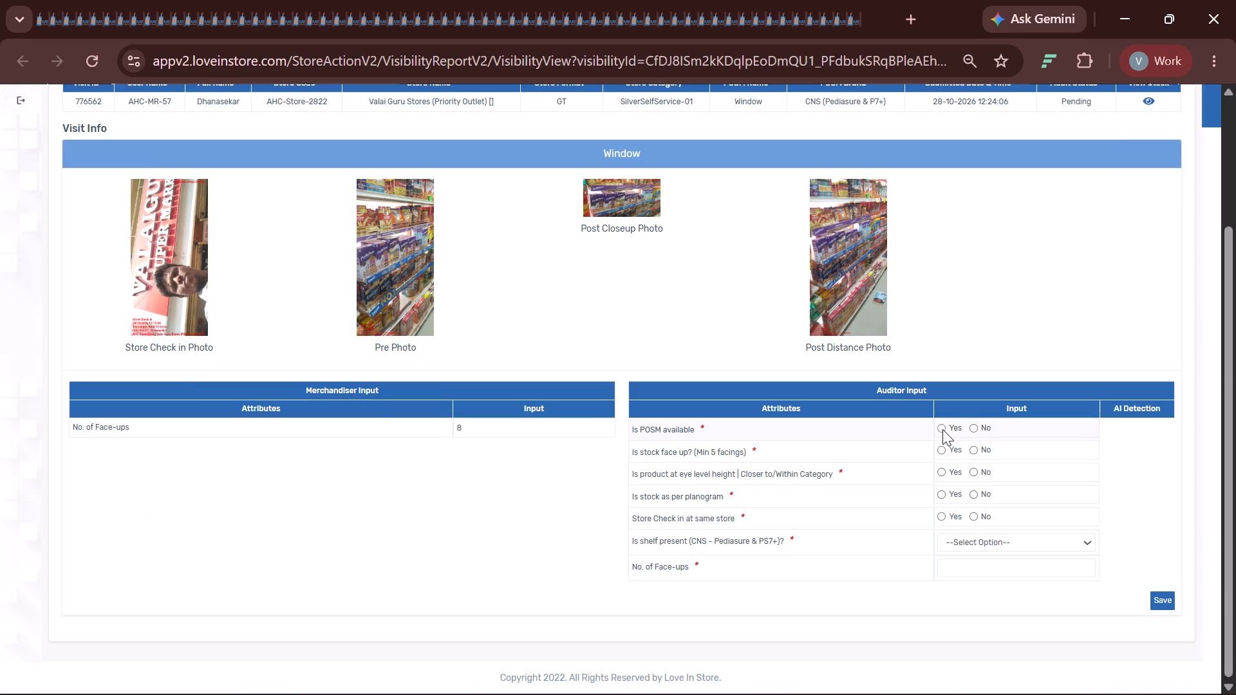
pyautogui.press('Tab')
pyautogui.press('space')
pyautogui.press('Tab')
pyautogui.press('space')
pyautogui.press('Tab')
pyautogui.press('space')
pyautogui.press('space')
pyautogui.press('Tab')
pyautogui.press('space')
pyautogui.press('Tab')
pyautogui.press('Right')
pyautogui.press('Tab')
pyautogui.press('7')
pyautogui.press('Tab')
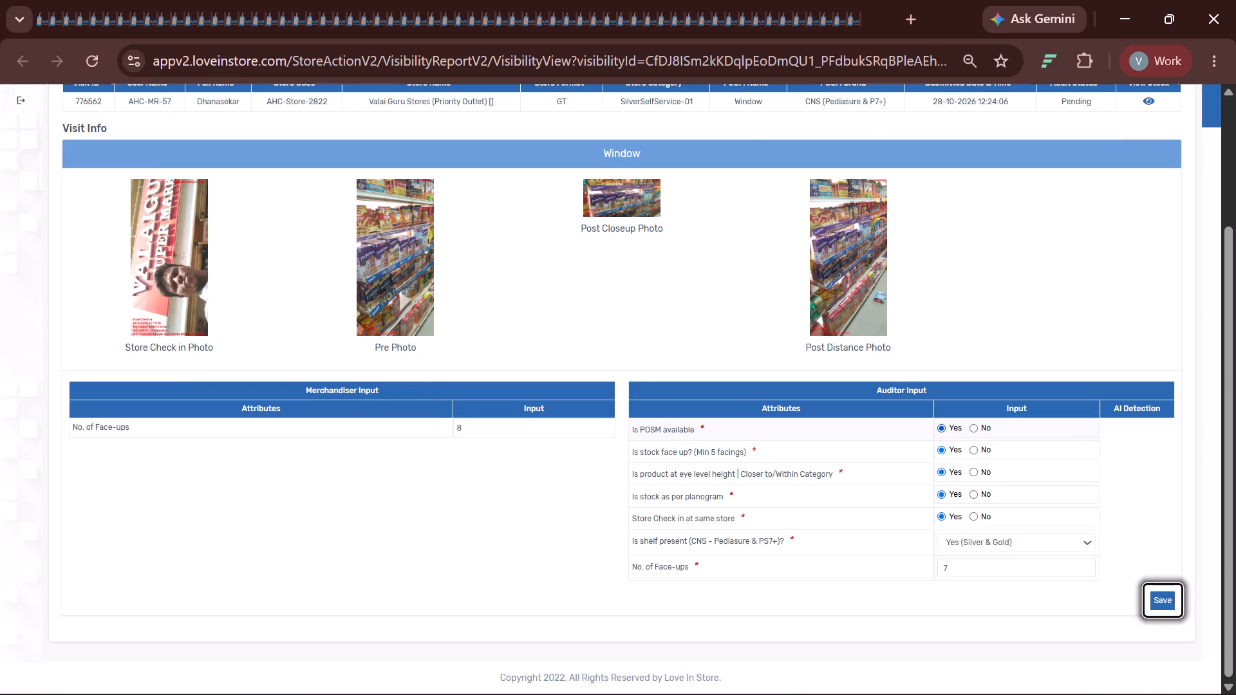
pyautogui.press('space')
# Audit visit 776561: POSM, planogram and same-store check-in Yes, stock face-up and eye level No, shelf Yes (Silver & Gold), face-ups 1, and save.
pyautogui.hotkey('ctrl', 'Tab')
pyautogui.scroll(-3, 942, 429)
pyautogui.press('Tab')
pyautogui.press('Right')
pyautogui.press('Tab')
pyautogui.press('Right')
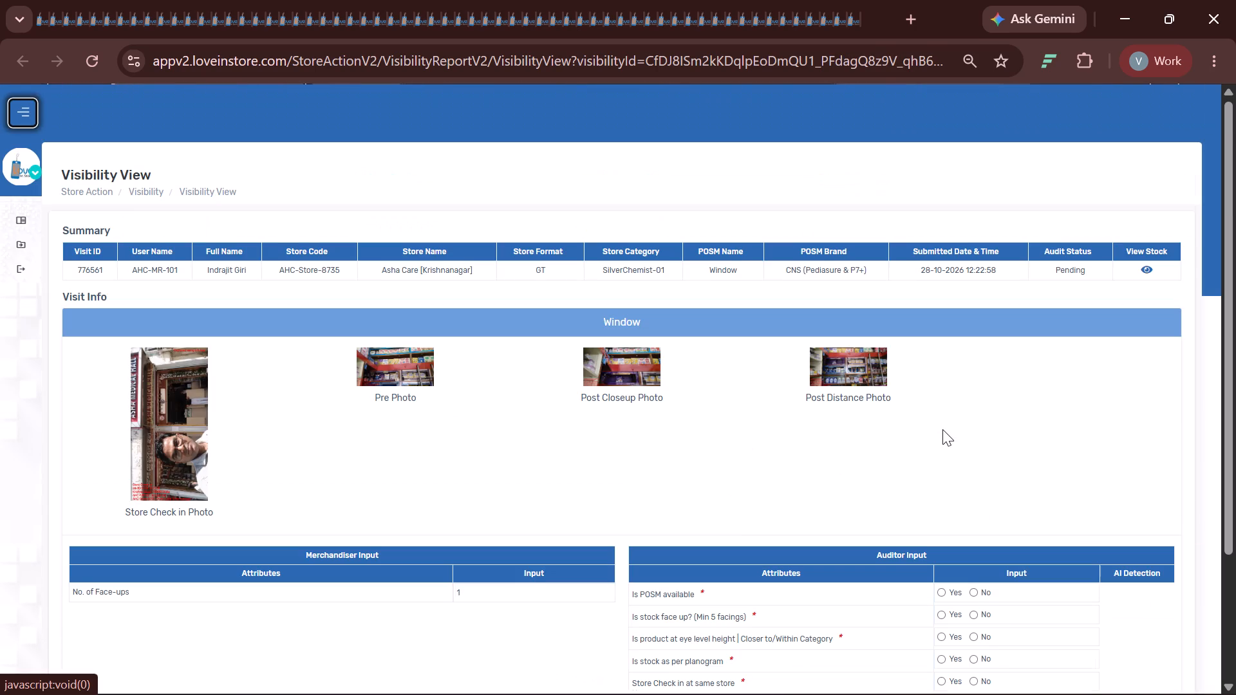
pyautogui.scroll(-4, 942, 429)
pyautogui.click(942, 429)
pyautogui.press('Tab')
pyautogui.press('Right')
pyautogui.press('Tab')
pyautogui.press('Right')
pyautogui.press('Tab')
pyautogui.press('space')
pyautogui.press('Tab')
pyautogui.press('space')
pyautogui.press('Tab')
pyautogui.press('Tab')
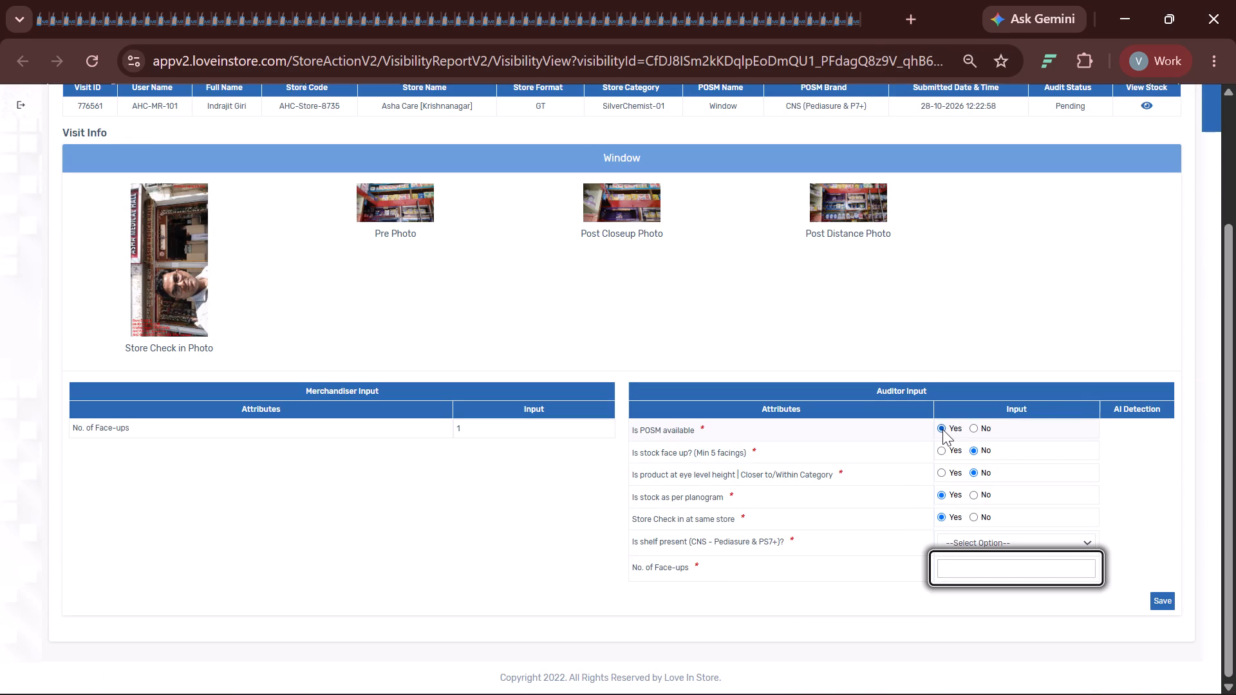
pyautogui.hotkey('shift', 'Tab')
pyautogui.press('Right')
pyautogui.press('Tab')
pyautogui.press('1')
pyautogui.press('Tab')
pyautogui.press('space')
# Audit visit 776559: POSM, planogram and same-store check-in Yes, stock face-up and eye level No, shelf Yes (Silver & Gold), face-ups 2, and save.
pyautogui.hotkey('ctrl', 'Tab')
pyautogui.scroll(-3, 942, 429)
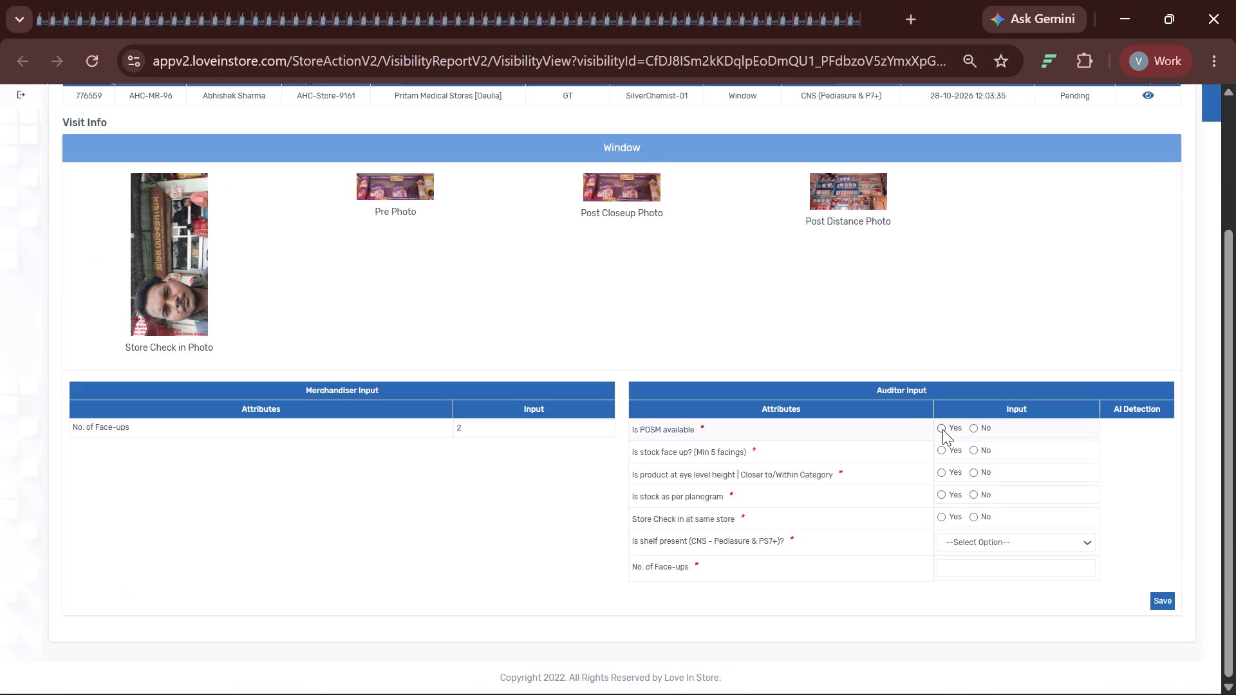
pyautogui.click(942, 429)
pyautogui.press('Tab')
pyautogui.press('Right')
pyautogui.press('Tab')
pyautogui.press('Right')
pyautogui.press('Tab')
pyautogui.press('space')
pyautogui.press('Tab')
pyautogui.press('space')
pyautogui.press('Tab')
pyautogui.press('Right')
pyautogui.press('Tab')
pyautogui.press('2')
pyautogui.press('Tab')
pyautogui.press('space')
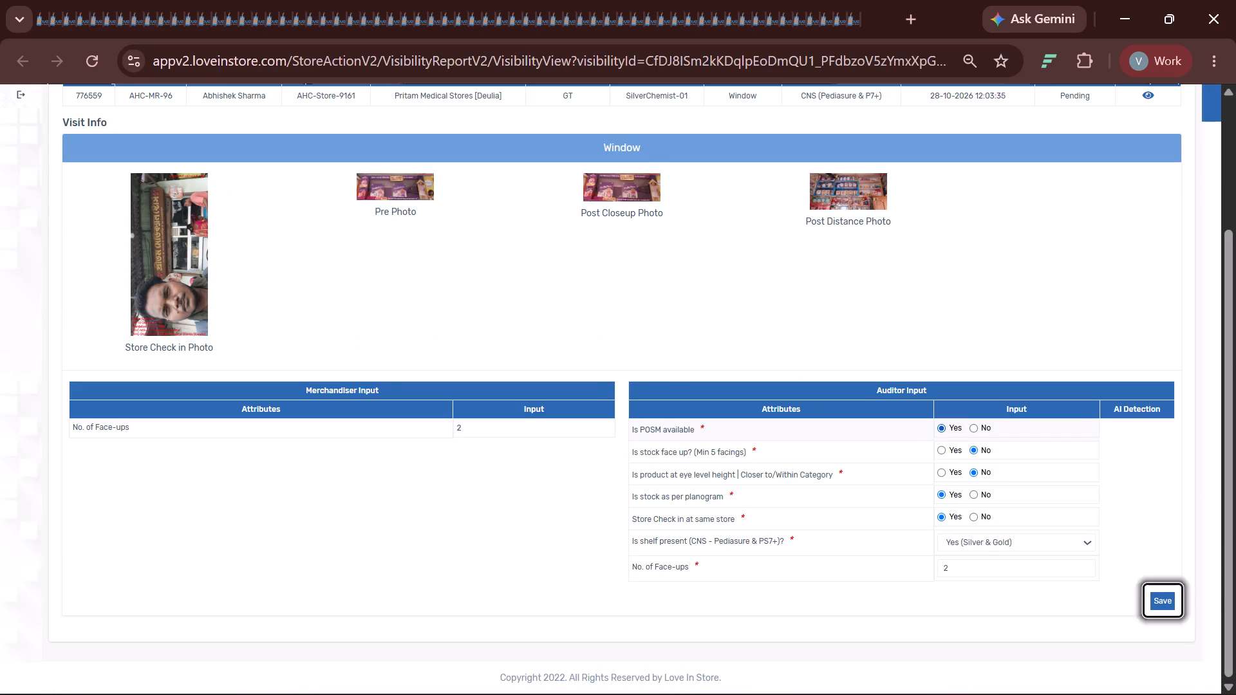
# Audit visit 776558: POSM, stock face-up, planogram and same-store check-in Yes, eye level No, shelf Yes (Silver & Gold), face-ups 5, and save.
pyautogui.hotkey('ctrl', 'Tab')
pyautogui.scroll(-1, 942, 429)
pyautogui.click(942, 429)
pyautogui.press('Tab')
pyautogui.press('space')
pyautogui.press('Tab')
pyautogui.press('Right')
pyautogui.press('Tab')
pyautogui.press('space')
pyautogui.press('Tab')
pyautogui.press('space')
pyautogui.press('Tab')
pyautogui.press('Right')
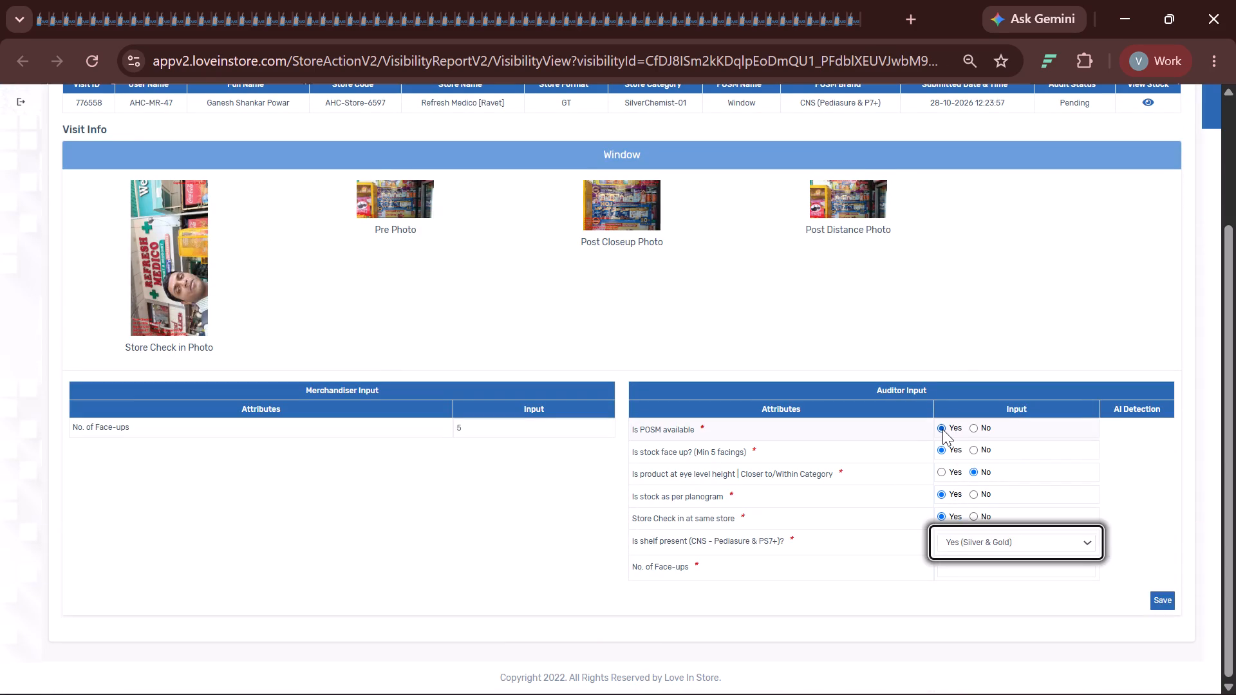
pyautogui.press('Tab')
pyautogui.press('5')
pyautogui.press('Tab')
pyautogui.press('space')
# Audit visit 776554: POSM, planogram and same-store check-in Yes, stock face-up and eye level No, shelf Yes (Silver & Gold), face-ups 4, and save.
pyautogui.hotkey('ctrl', 'Tab')
pyautogui.scroll(-2, 942, 429)
pyautogui.doubleClick(942, 429)
pyautogui.press('Tab')
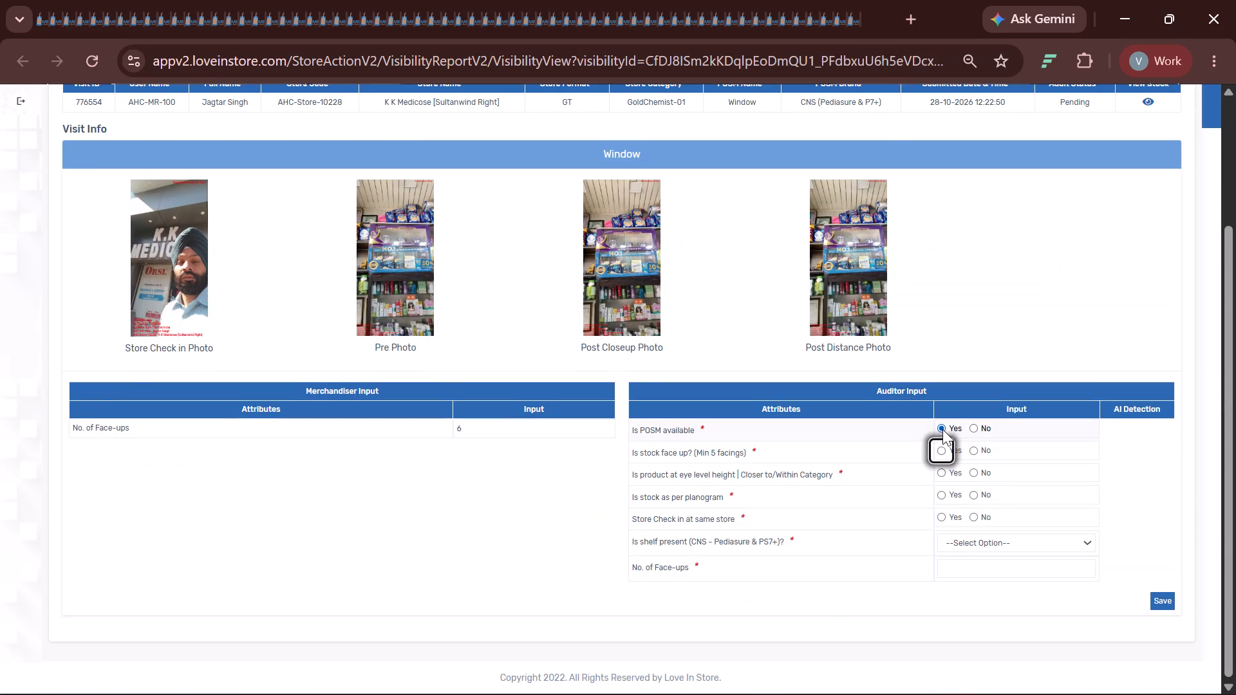
pyautogui.press('Right')
pyautogui.press('Tab')
pyautogui.press('Right')
pyautogui.press('Tab')
pyautogui.press('space')
pyautogui.press('Tab')
pyautogui.press('space')
pyautogui.press('Tab')
pyautogui.press('Right')
pyautogui.press('Tab')
pyautogui.press('4')
pyautogui.press('Tab')
pyautogui.press('space')
# Audit visit 776552: POSM, planogram and same-store check-in Yes, stock face-up and eye level No, shelf Yes (Silver & Gold), face-ups 3, and save.
pyautogui.hotkey('ctrl', 'Tab')
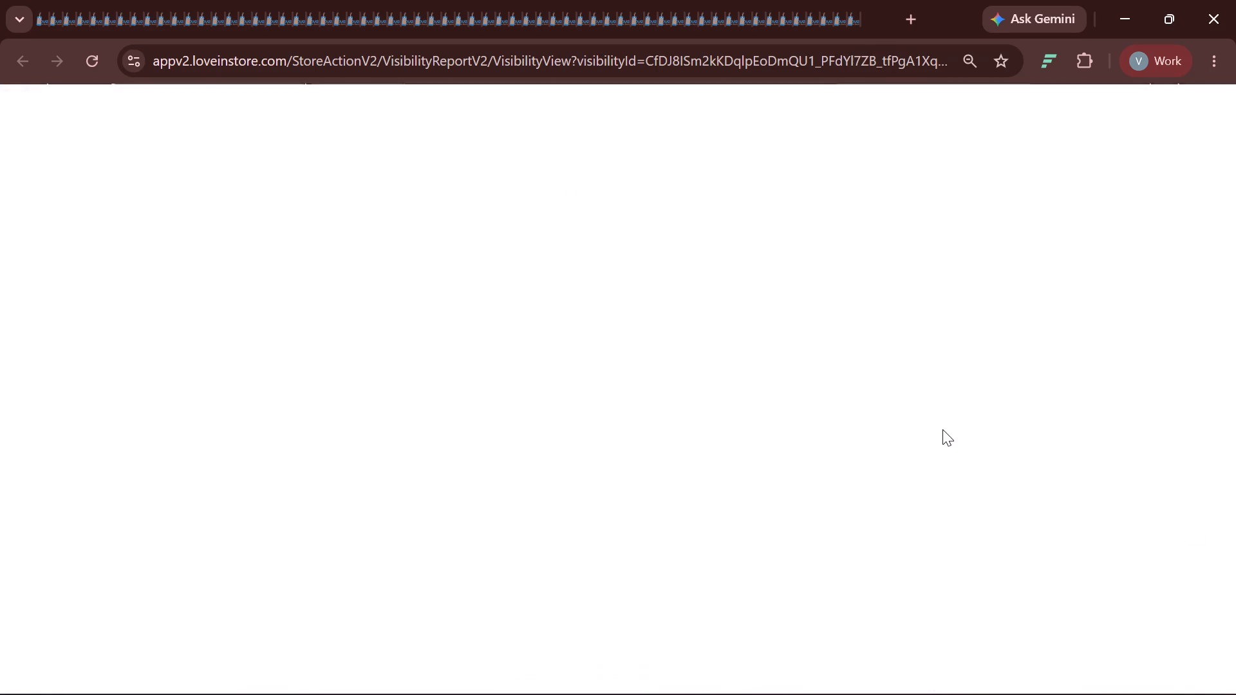
pyautogui.scroll(-2, 942, 429)
pyautogui.click(942, 429)
pyautogui.press('Tab')
pyautogui.press('space')
pyautogui.press('Tab')
pyautogui.press('Right')
pyautogui.hotkey('shift', 'Tab')
pyautogui.press('Right')
pyautogui.press('Tab')
pyautogui.press('space')
pyautogui.press('Tab')
pyautogui.press('space')
pyautogui.press('Tab')
pyautogui.hotkey('shift', 'Tab')
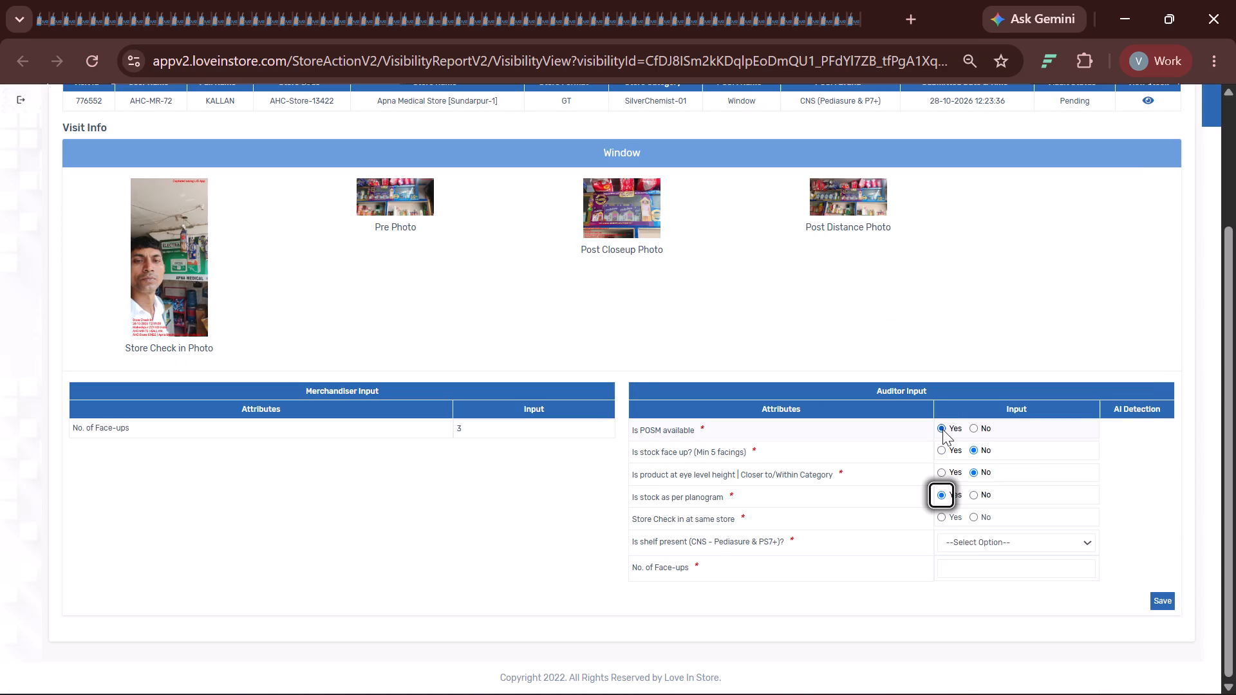
pyautogui.press('Tab')
pyautogui.press('space')
pyautogui.press('Tab')
pyautogui.press('Right')
pyautogui.press('Tab')
pyautogui.press('3')
pyautogui.press('Tab')
pyautogui.press('space')
# Audit visit 776549: POSM, stock face-up, planogram and same-store check-in Yes, eye level No, shelf Yes (Silver & Gold), face-ups 5, and save.
pyautogui.hotkey('ctrl', 'Tab')
pyautogui.scroll(-3, 942, 429)
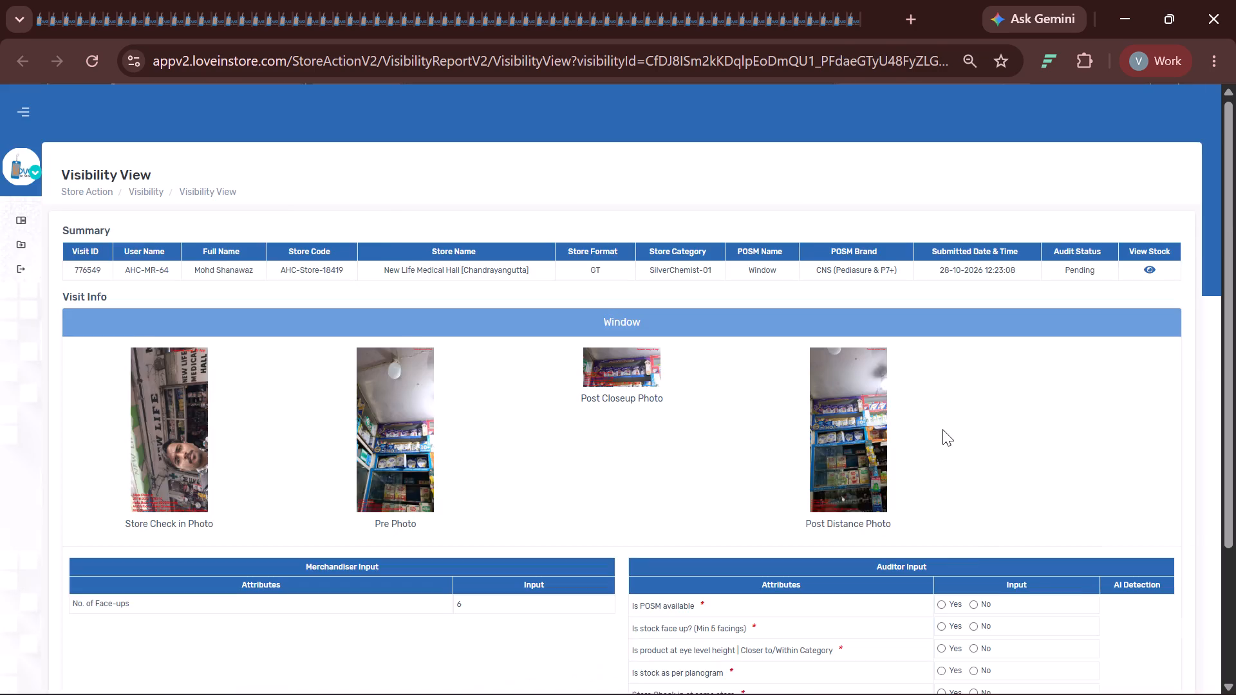
pyautogui.click(942, 429)
pyautogui.press('Tab')
pyautogui.press('space')
pyautogui.press('Tab')
pyautogui.press('Right')
pyautogui.press('Tab')
pyautogui.press('space')
pyautogui.press('Tab')
pyautogui.press('space')
pyautogui.press('Tab')
pyautogui.press('Right')
pyautogui.press('Tab')
pyautogui.press('5')
pyautogui.press('Tab')
pyautogui.press('space')
# Audit visit 776546: POSM, stock face-up, planogram and same-store check-in Yes, eye level No, shelf Yes (Silver & Gold), face-ups 5, and save.
pyautogui.hotkey('ctrl', 'Tab')
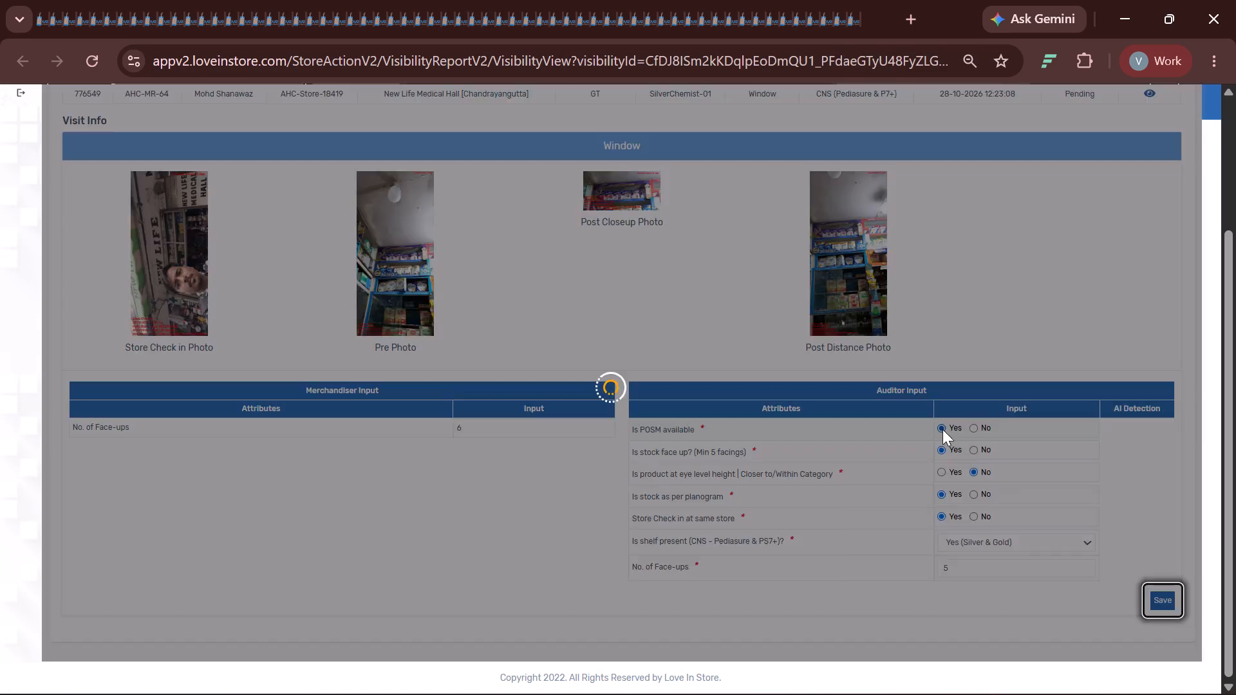
pyautogui.scroll(-1, 942, 429)
pyautogui.click(942, 429)
pyautogui.press('Tab')
pyautogui.press('space')
pyautogui.press('Tab')
pyautogui.press('Right')
pyautogui.press('Tab')
pyautogui.press('space')
pyautogui.press('Tab')
pyautogui.press('space')
pyautogui.press('Tab')
pyautogui.press('Right')
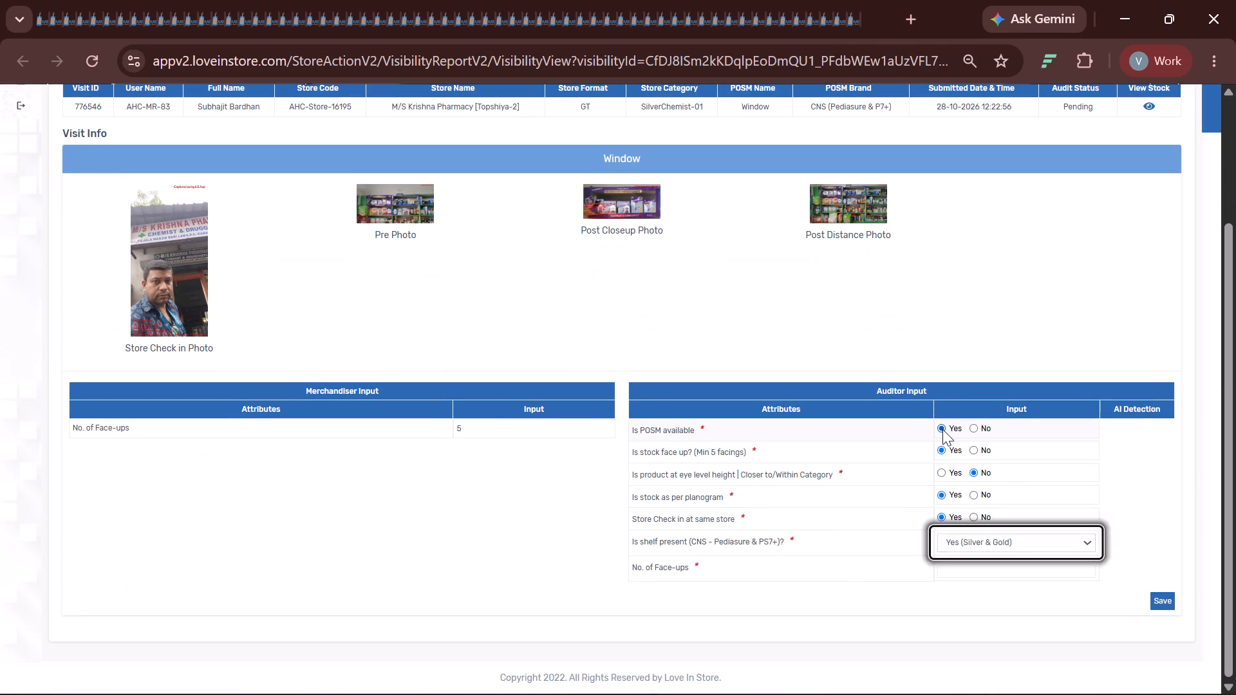
pyautogui.press('Tab')
pyautogui.press('5')
pyautogui.press('Tab')
pyautogui.press('space')
# Audit visit 776544: POSM, stock face-up, planogram and same-store check-in Yes, eye level No, shelf Yes (Silver & Gold), face-ups 5, and save.
pyautogui.hotkey('ctrl', 'Tab')
pyautogui.scroll(-3, 942, 429)
pyautogui.click(942, 429)
pyautogui.press('Tab')
pyautogui.press('space')
pyautogui.press('Tab')
pyautogui.press('Right')
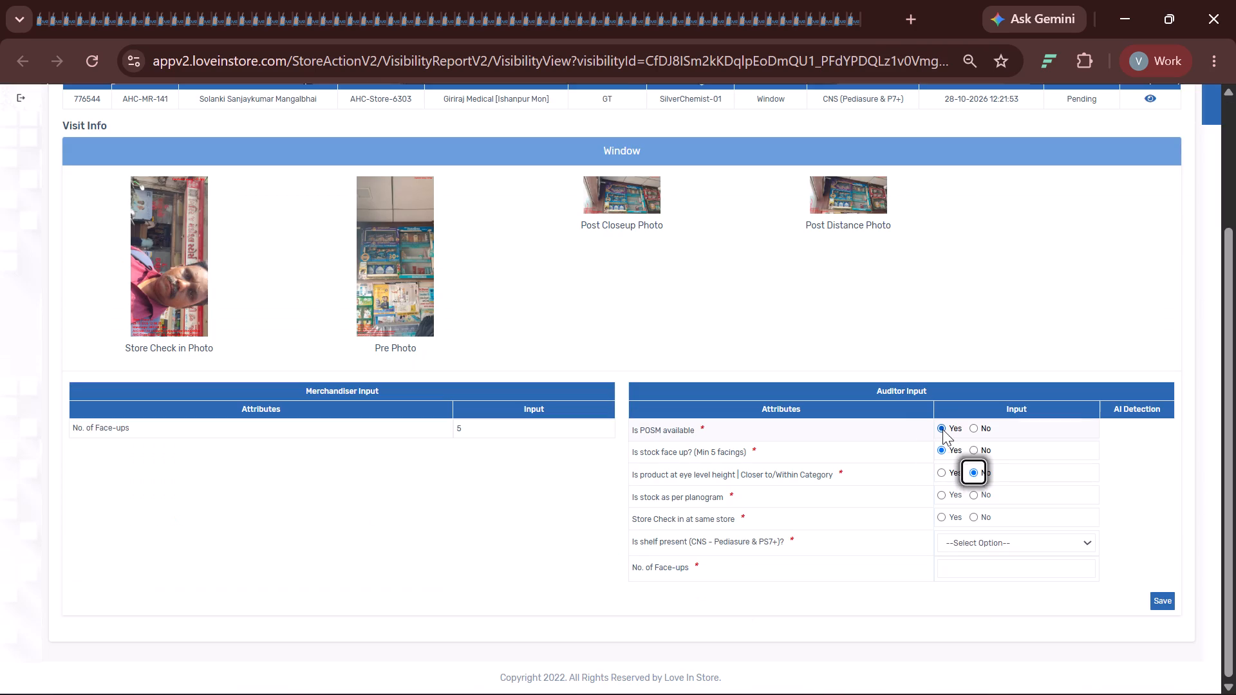
pyautogui.hotkey('shift', 'Tab')
pyautogui.press('Tab')
pyautogui.press('space')
pyautogui.press('Tab')
pyautogui.press('space')
pyautogui.press('Tab')
pyautogui.press('space')
pyautogui.press('Tab')
pyautogui.press('Right')
pyautogui.press('Tab')
pyautogui.press('5')
pyautogui.press('Tab')
pyautogui.press('space')
# Audit visit 776540: POSM, stock face-up, planogram and same-store check-in Yes, eye level No, shelf Yes (Silver & Gold), face-ups 5, and save.
pyautogui.hotkey('ctrl', 'Tab')
pyautogui.scroll(-2, 942, 429)
pyautogui.click(942, 429)
pyautogui.press('Tab')
pyautogui.press('space')
pyautogui.press('Tab')
pyautogui.press('Right')
pyautogui.hotkey('shift', 'Tab')
pyautogui.press('Right')
pyautogui.press('Tab')
pyautogui.press('space')
pyautogui.press('Tab')
pyautogui.press('space')
pyautogui.press('space')
pyautogui.press('Tab')
pyautogui.press('Tab')
pyautogui.press('Right')
pyautogui.hotkey('shift', 'Tab')
pyautogui.hotkey('shift', 'Tab')
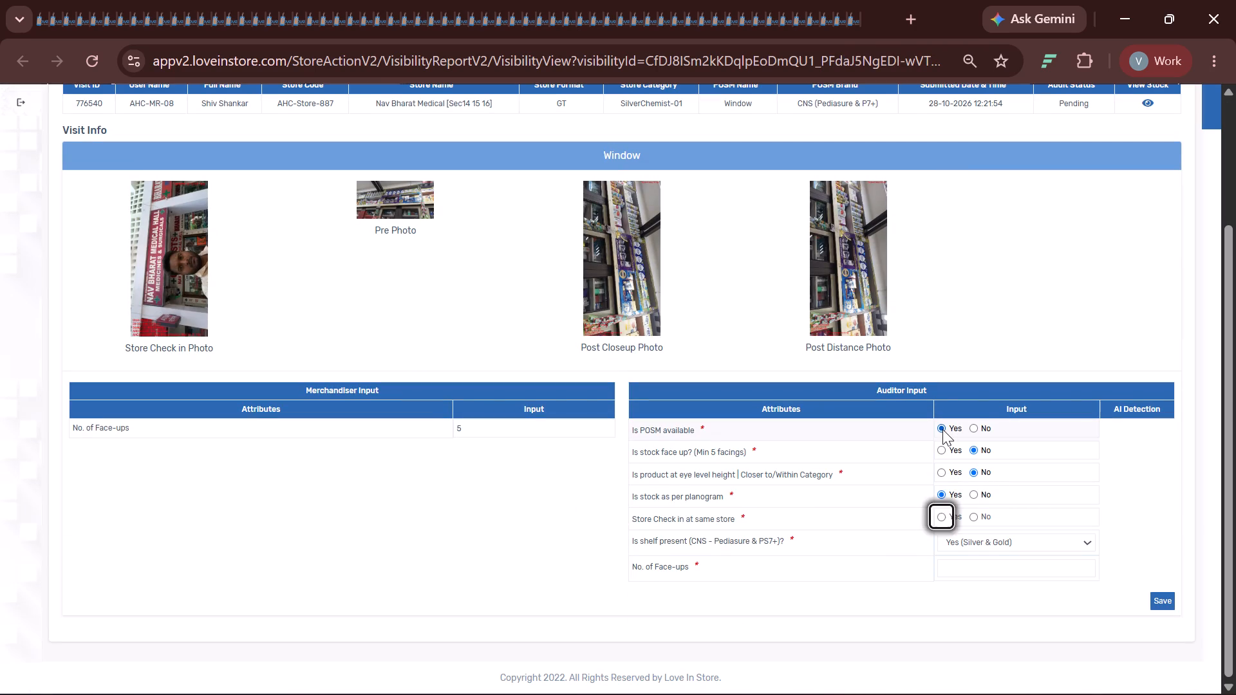
pyautogui.hotkey('shift', 'Tab')
pyautogui.hotkey('shift', 'Tab')
pyautogui.hotkey('shift', 'Tab')
pyautogui.press('Right')
pyautogui.press('Right')
pyautogui.press('Tab')
pyautogui.press('Right')
pyautogui.press('Tab')
pyautogui.press('Tab')
pyautogui.press('Tab')
pyautogui.press('space')
pyautogui.press('Tab')
pyautogui.press('Right')
pyautogui.press('Left')
pyautogui.press('Tab')
pyautogui.press('5')
pyautogui.press('Tab')
pyautogui.press('space')
# Audit visit 776538: POSM, stock face-up, eye level, planogram and same-store check-in Yes, shelf Yes (Silver & Gold), face-ups 6, and save.
pyautogui.hotkey('ctrl', 'Tab')
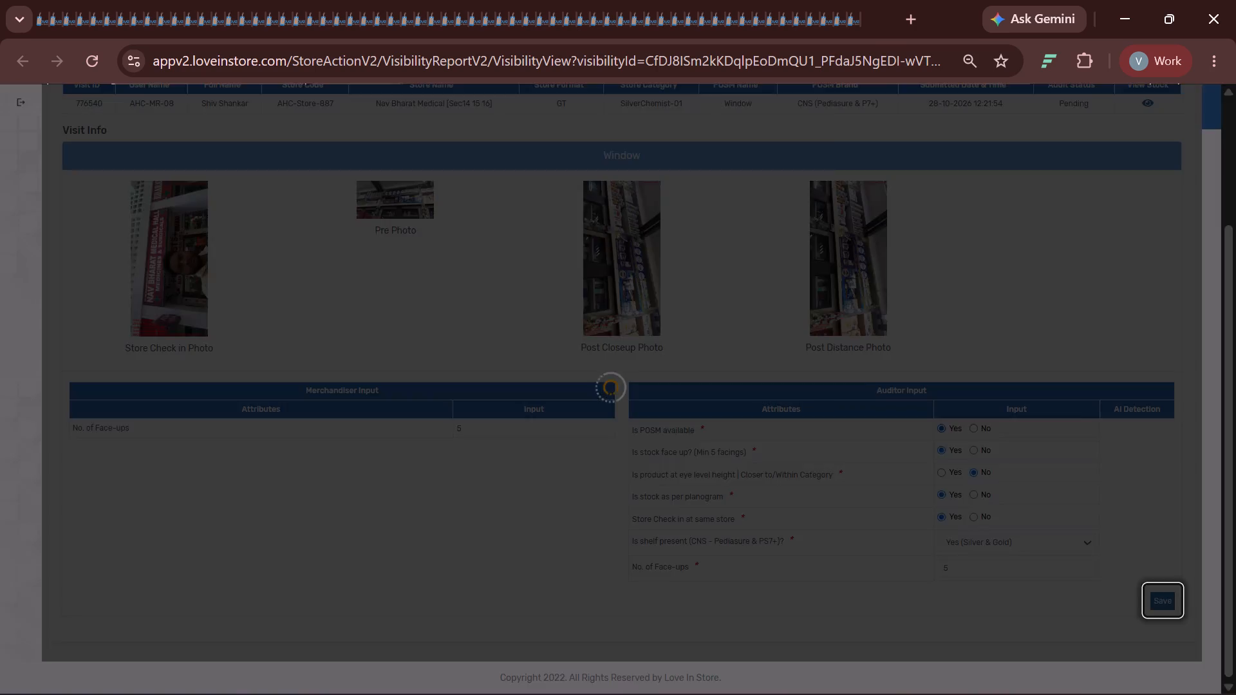
pyautogui.scroll(-3, 942, 429)
pyautogui.click(942, 429)
pyautogui.press('Tab')
pyautogui.press('space')
pyautogui.press('Tab')
pyautogui.press('space')
pyautogui.press('Tab')
pyautogui.press('space')
pyautogui.press('Tab')
pyautogui.press('space')
pyautogui.press('Tab')
pyautogui.press('Right')
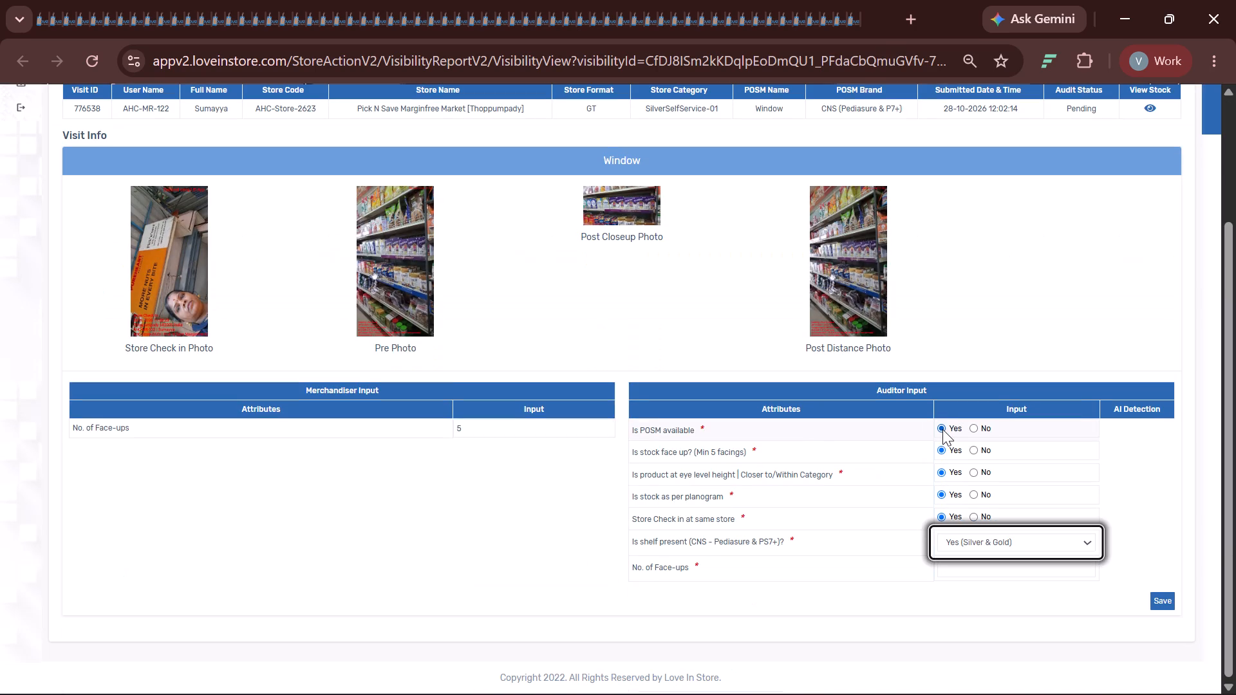
pyautogui.press('Tab')
pyautogui.press('6')
pyautogui.press('Tab')
pyautogui.press('space')
# Audit visit 776537: POSM, stock face-up, planogram and same-store check-in Yes, eye level No, shelf Yes (Silver & Gold), face-ups 5, and save.
pyautogui.hotkey('ctrl', 'Tab')
pyautogui.scroll(-2, 942, 429)
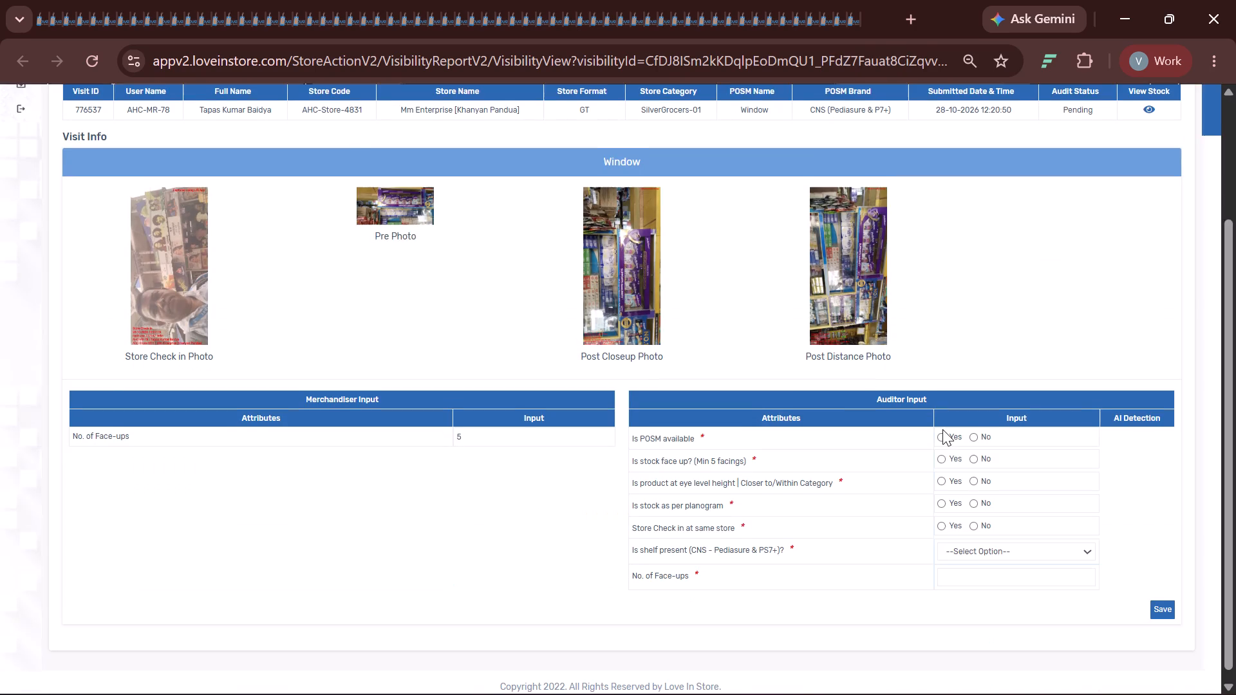
pyautogui.click(942, 429)
pyautogui.press('Tab')
pyautogui.press('space')
pyautogui.press('Tab')
pyautogui.press('Right')
pyautogui.press('Tab')
pyautogui.press('space')
pyautogui.press('Tab')
pyautogui.press('space')
pyautogui.press('Tab')
pyautogui.press('Right')
pyautogui.press('Tab')
pyautogui.write('65')
pyautogui.press('Tab')
pyautogui.hotkey('shift', 'Tab')
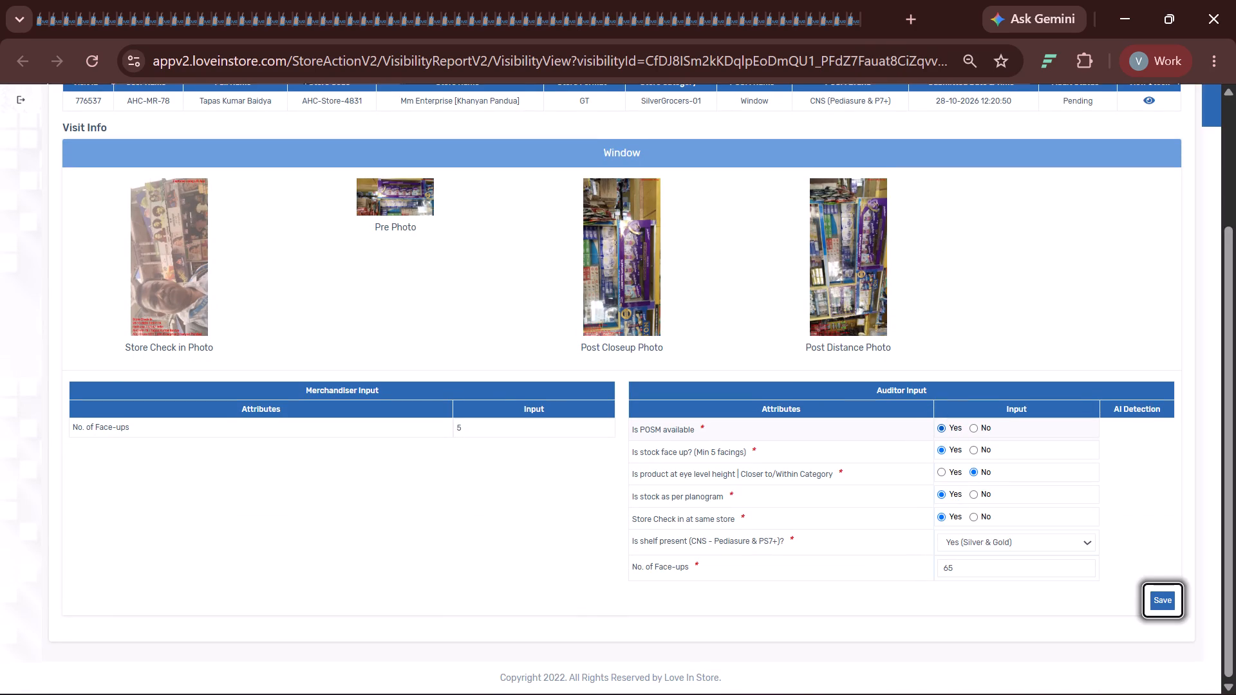
pyautogui.press('5')
pyautogui.press('Tab')
pyautogui.press('space')
# Audit visit 776535: POSM, planogram and same-store check-in Yes, stock face-up and eye level No, shelf Yes (Silver & Gold), face-ups 3, and save.
pyautogui.hotkey('ctrl', 'Tab')
pyautogui.scroll(-3, 942, 429)
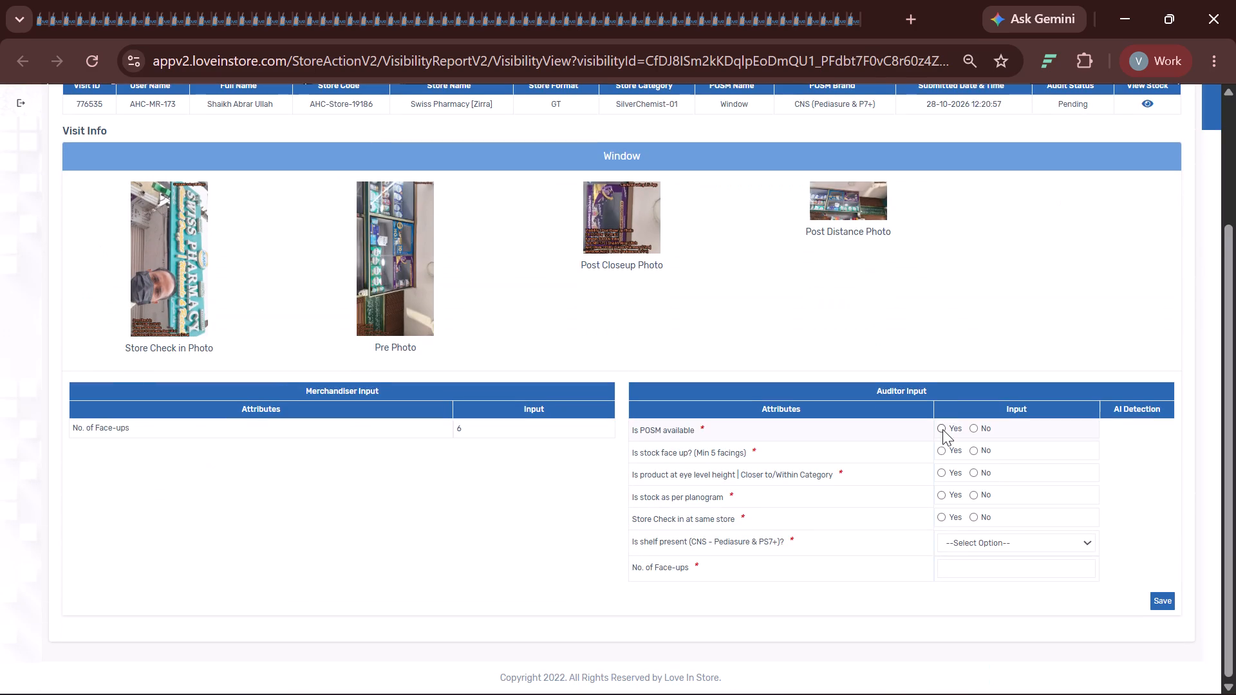
pyautogui.click(942, 429)
pyautogui.press('Tab')
pyautogui.press('Right')
pyautogui.press('Tab')
pyautogui.press('Right')
pyautogui.press('Tab')
pyautogui.press('space')
pyautogui.press('Tab')
pyautogui.press('space')
pyautogui.press('Tab')
pyautogui.press('Right')
pyautogui.press('Tab')
pyautogui.press('3')
pyautogui.press('Tab')
pyautogui.press('space')
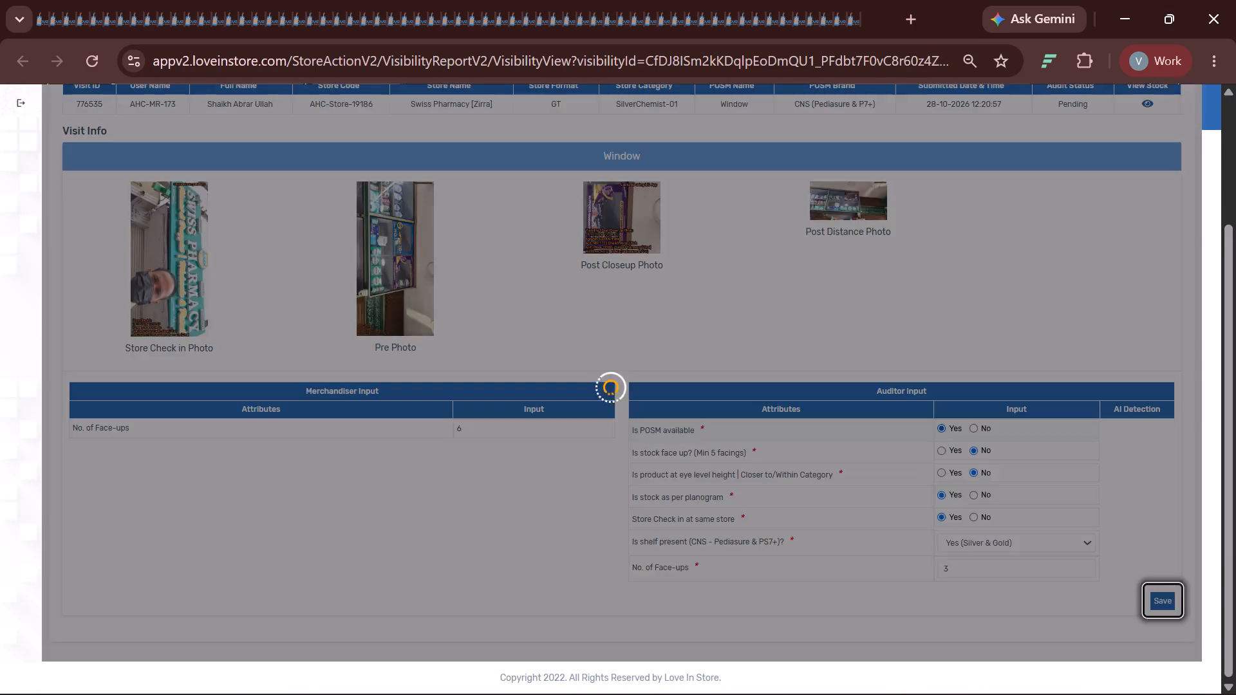
# Audit visit 776532: POSM, stock face-up, planogram and same-store check-in Yes, eye level No, shelf Yes (Silver & Gold), face-ups 6, and save.
pyautogui.hotkey('ctrl', 'Tab')
pyautogui.scroll(-2, 942, 429)
pyautogui.click(942, 429)
pyautogui.press('Tab')
pyautogui.press('space')
pyautogui.press('Tab')
pyautogui.press('space')
pyautogui.press('Tab')
pyautogui.hotkey('shift', 'Tab')
pyautogui.press('Right')
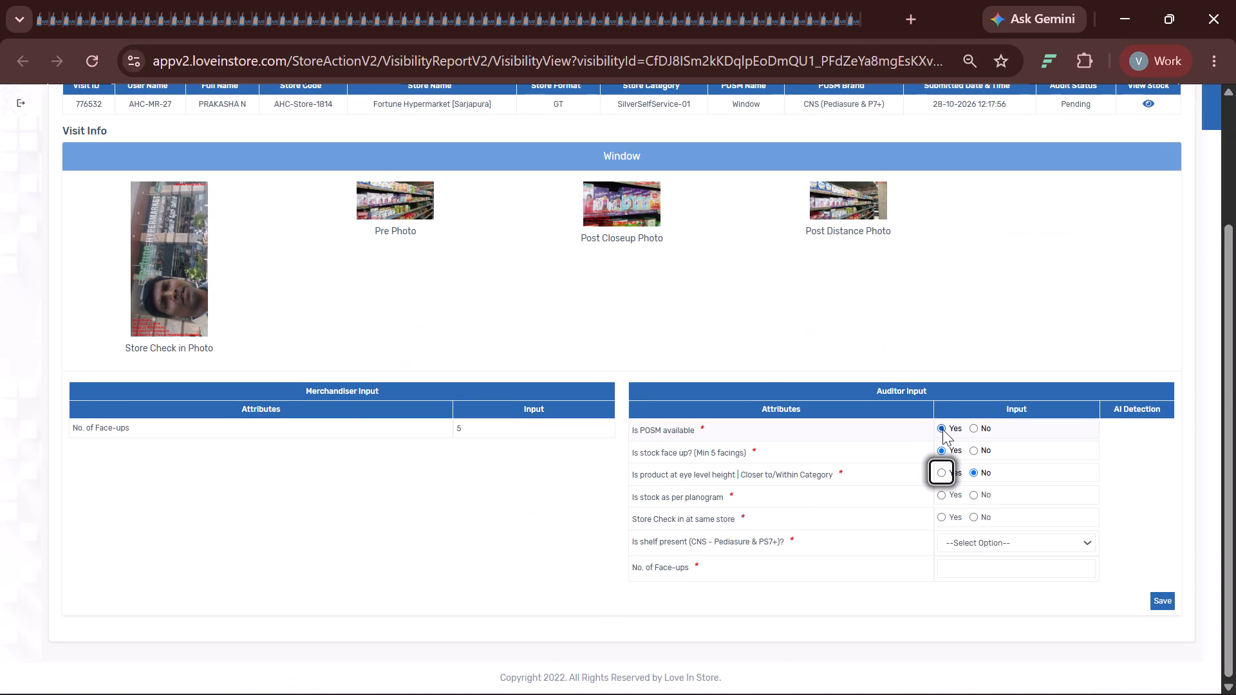
pyautogui.press('Tab')
pyautogui.press('space')
pyautogui.press('Tab')
pyautogui.press('space')
pyautogui.press('Tab')
pyautogui.press('Right')
pyautogui.press('Tab')
pyautogui.press('6')
pyautogui.press('Tab')
pyautogui.press('space')
# Audit visit 776530: POSM, planogram and same-store check-in Yes, stock face-up and eye level No, shelf Yes (Silver & Gold), face-ups 4, and save.
pyautogui.hotkey('ctrl', 'Tab')
pyautogui.scroll(-2, 942, 429)
pyautogui.click(942, 429)
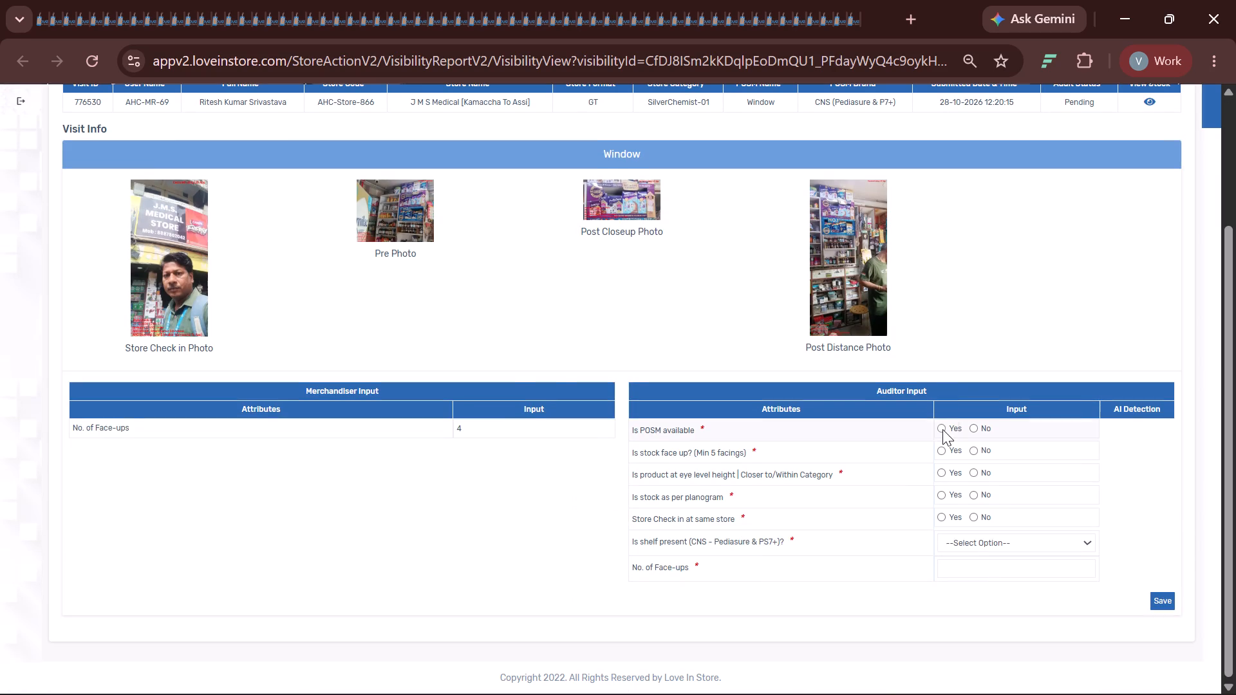
pyautogui.press('Tab')
pyautogui.press('space')
pyautogui.hotkey('shift', 'Tab')
pyautogui.hotkey('shift', 'Right')
pyautogui.press('Right')
pyautogui.press('Tab')
pyautogui.press('Right')
pyautogui.press('Tab')
pyautogui.press('Right')
pyautogui.press('Tab')
pyautogui.press('space')
pyautogui.press('Tab')
pyautogui.press('space')
pyautogui.press('Tab')
pyautogui.press('Right')
pyautogui.press('Tab')
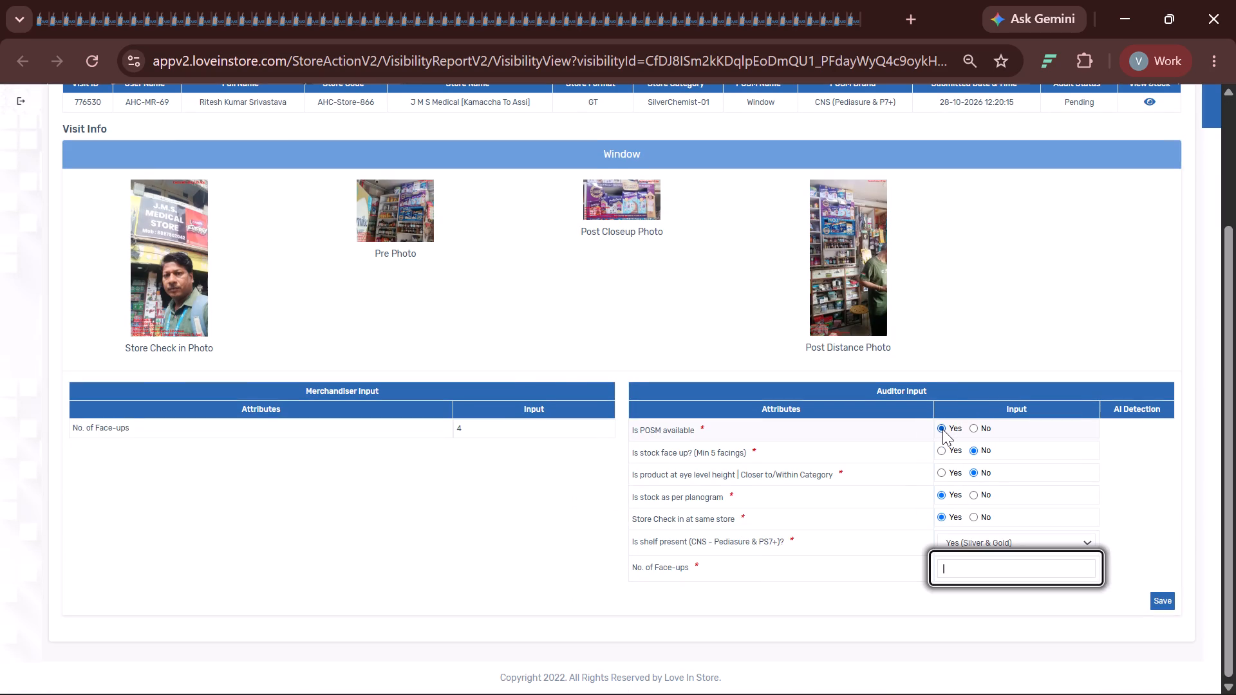
pyautogui.press('4')
pyautogui.press('Tab')
pyautogui.press('space')
# Audit visit 776529: POSM, stock face-up, planogram and same-store check-in Yes, eye level No, shelf Yes (Silver & Gold), face-ups 5, and save.
pyautogui.hotkey('ctrl', 'Tab')
pyautogui.scroll(-2, 942, 429)
pyautogui.click(942, 429)
pyautogui.press('Tab')
pyautogui.press('space')
pyautogui.press('Tab')
pyautogui.press('Right')
pyautogui.press('Tab')
pyautogui.press('space')
pyautogui.press('Tab')
pyautogui.press('space')
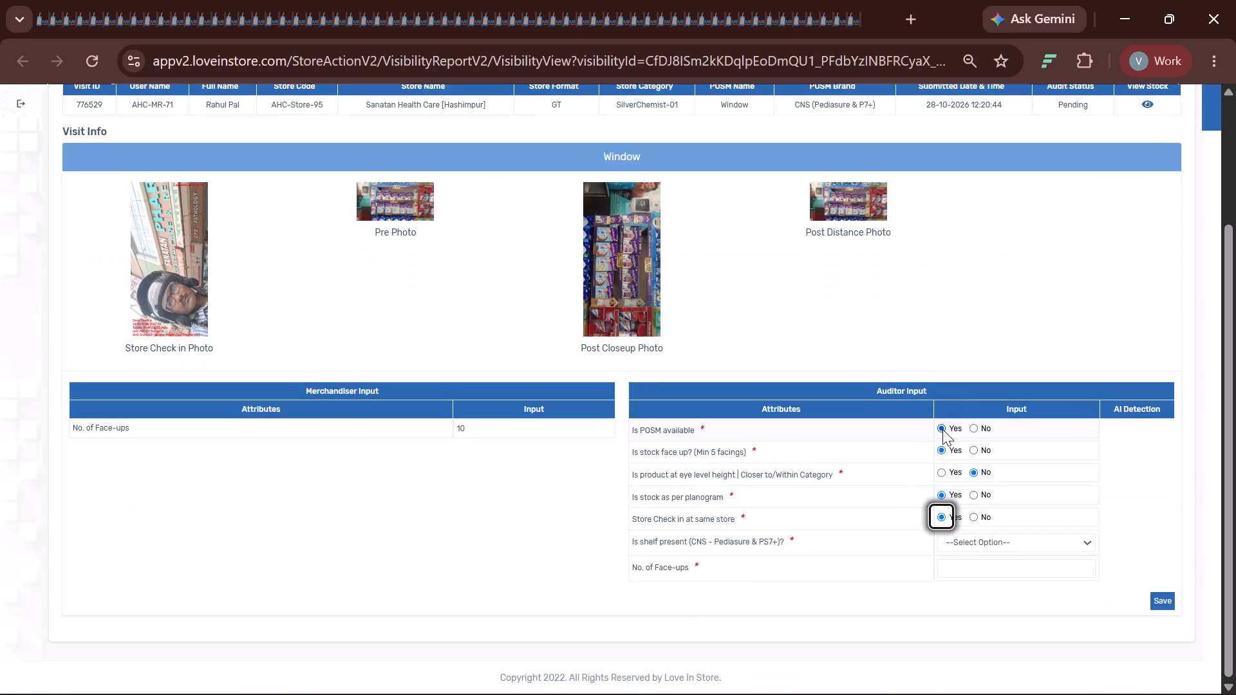
pyautogui.press('Tab')
pyautogui.press('Right')
pyautogui.press('Tab')
pyautogui.press('5')
pyautogui.press('Tab')
pyautogui.press('space')
# Audit visit 776526: POSM, stock face-up, eye level, planogram and same-store check-in Yes, shelf Yes (Silver & Gold), face-ups 8, and save.
pyautogui.hotkey('ctrl', 'Tab')
pyautogui.scroll(-3, 942, 429)
pyautogui.click(942, 429)
pyautogui.press('Tab')
pyautogui.press('space')
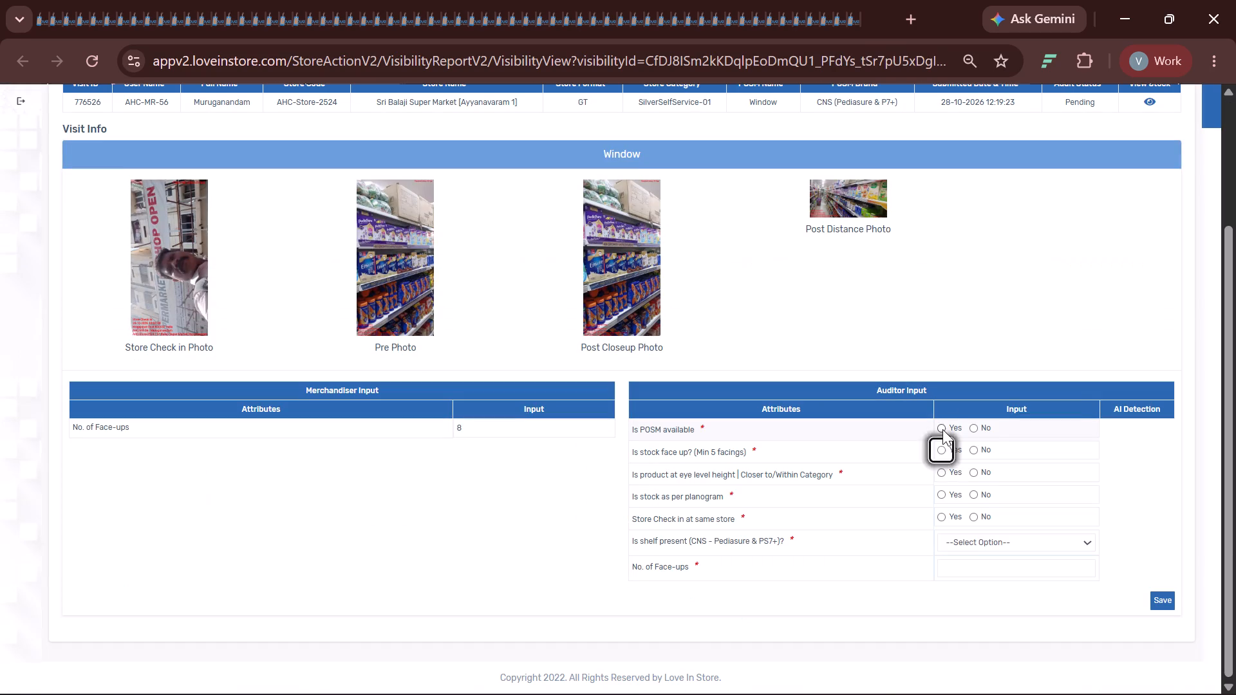
pyautogui.press('Tab')
pyautogui.press('space')
pyautogui.press('Tab')
pyautogui.press('space')
pyautogui.press('Tab')
pyautogui.press('space')
pyautogui.press('Tab')
pyautogui.press('Right')
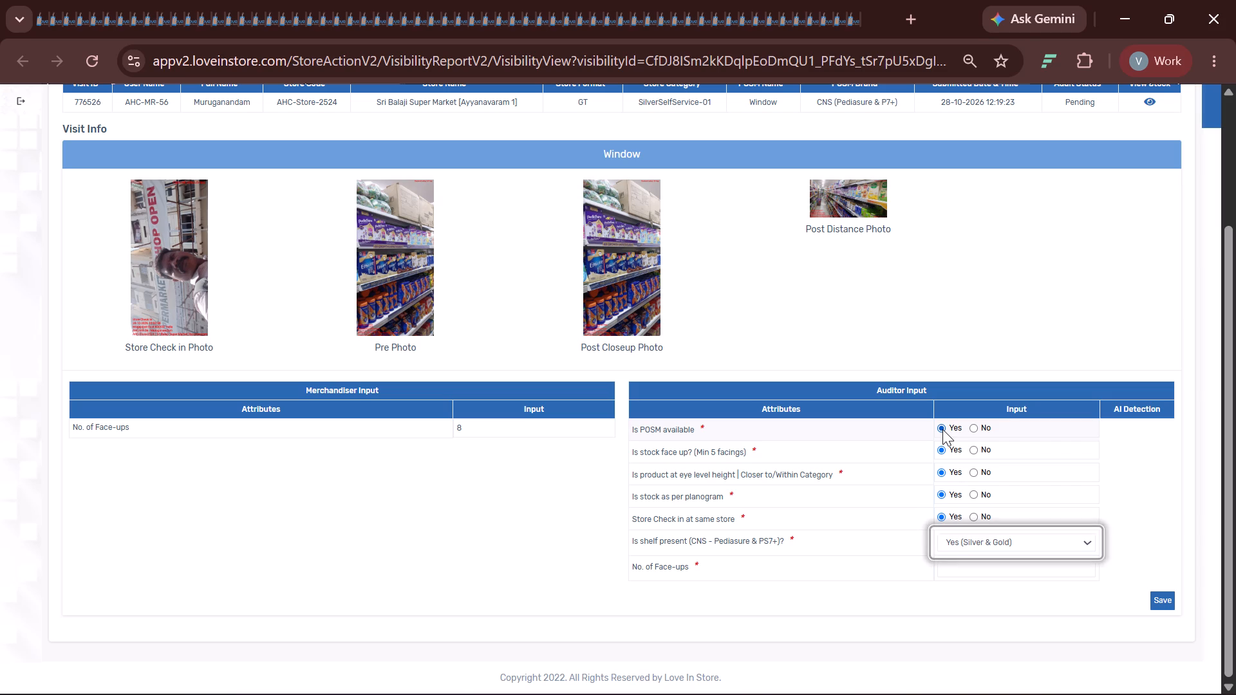
pyautogui.press('8')
pyautogui.press('Tab')
pyautogui.press('space')
# Audit visit 776525: POSM, stock face-up, planogram and same-store check-in Yes, eye level No, choose a shelf option, face-ups 5, and save.
pyautogui.hotkey('ctrl', 'Tab')
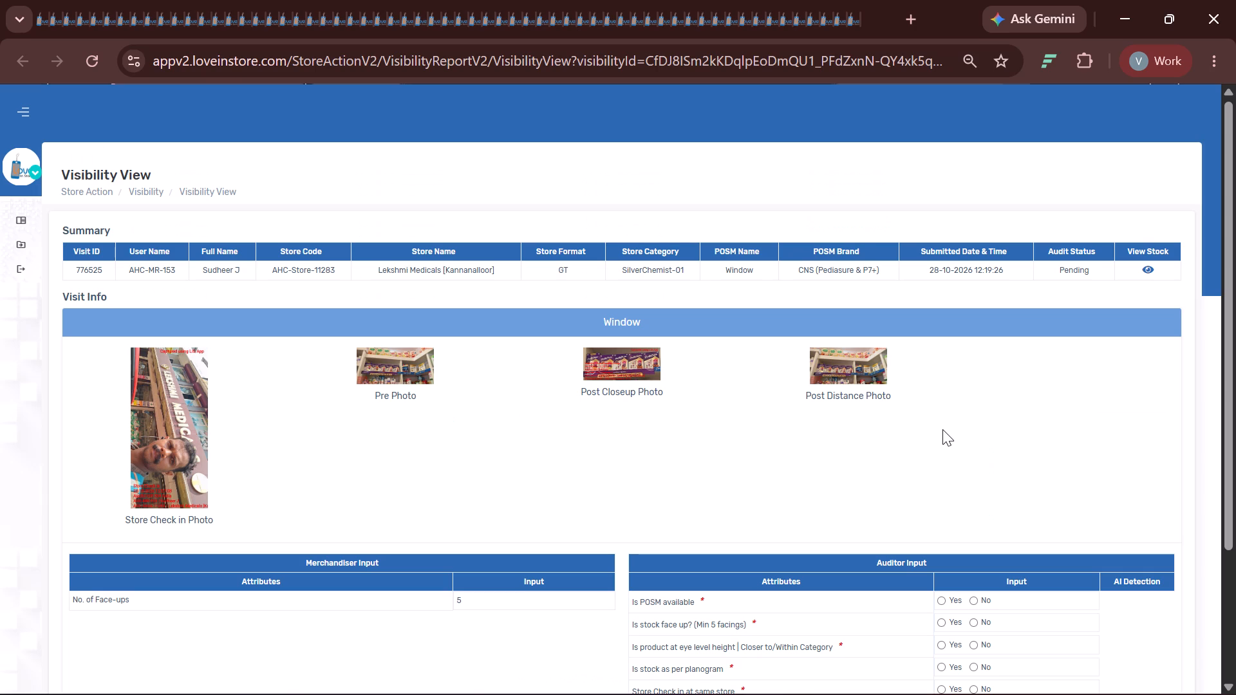
pyautogui.scroll(-3, 942, 429)
pyautogui.click(942, 429)
pyautogui.press('Tab')
pyautogui.press('space')
pyautogui.press('Tab')
pyautogui.press('Right')
pyautogui.press('Tab')
pyautogui.press('space')
pyautogui.press('Tab')
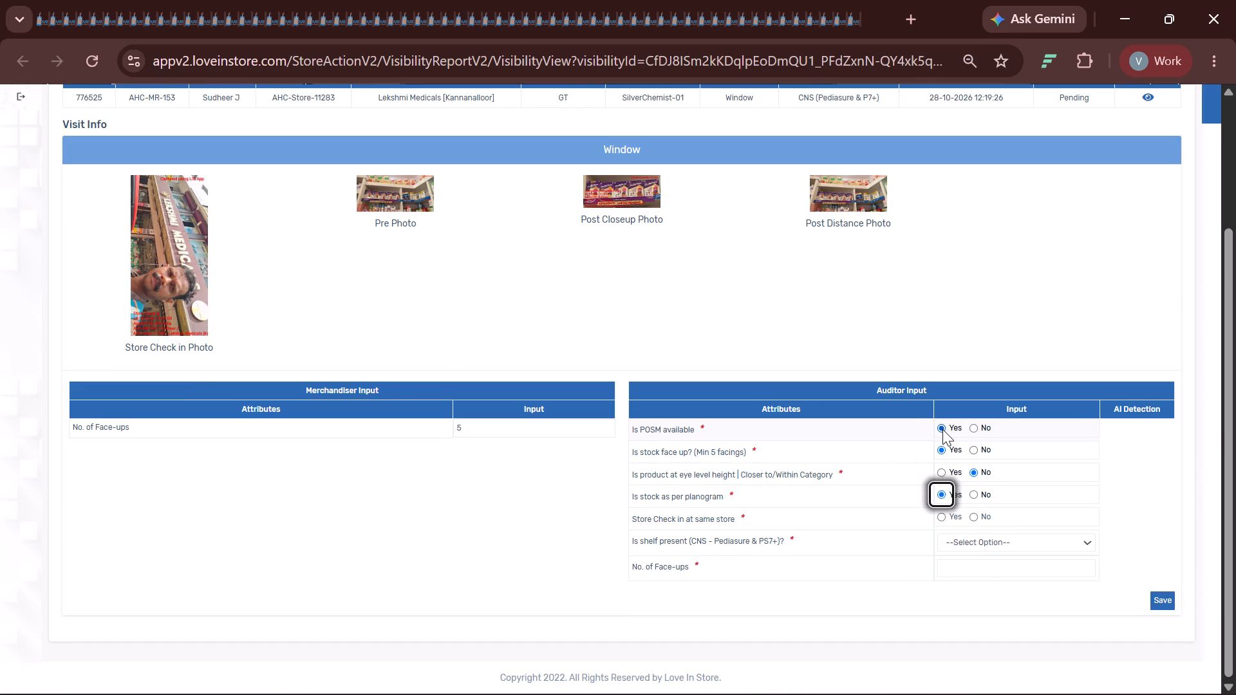
pyautogui.press('space')
pyautogui.press('Tab')
pyautogui.press('Right')
pyautogui.press('Right')
pyautogui.press('Tab')
pyautogui.press('5')
pyautogui.press('Tab')
pyautogui.press('space')
# Audit visit 776521: POSM, stock face-up, planogram and same-store check-in Yes, eye level No, shelf Yes (Silver & Gold), face-ups 5, and save.
pyautogui.hotkey('ctrl', 'Tab')
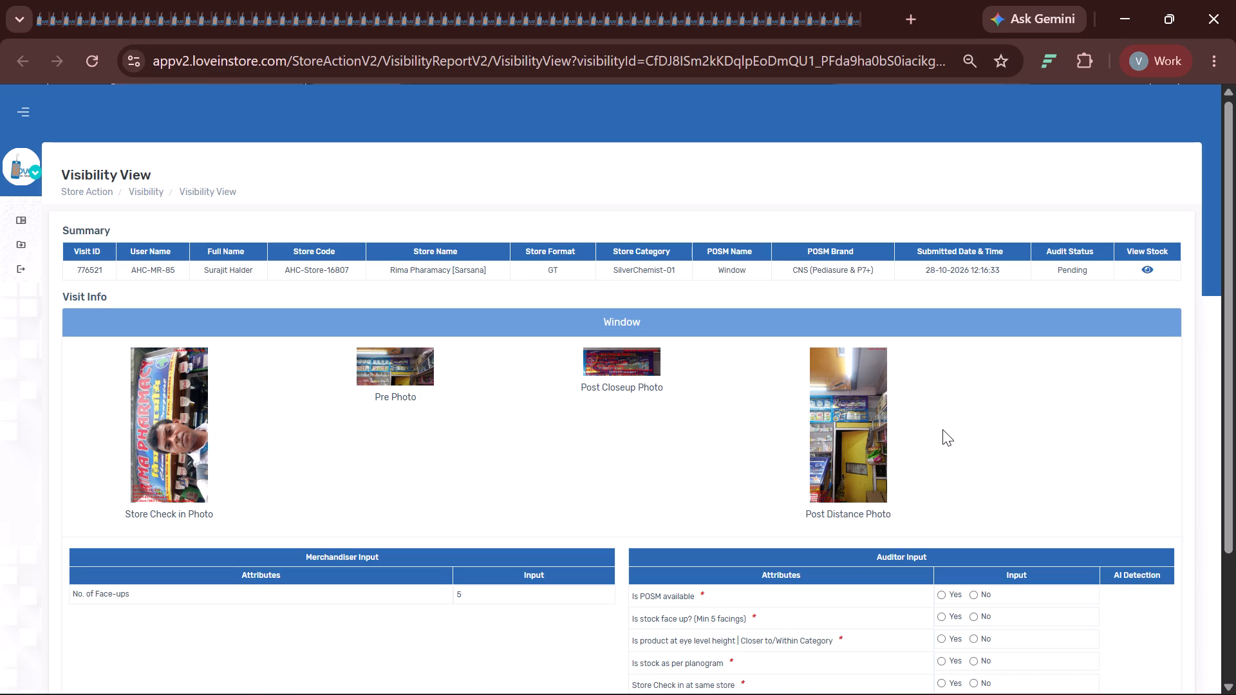
pyautogui.scroll(-2, 942, 429)
pyautogui.click(942, 429)
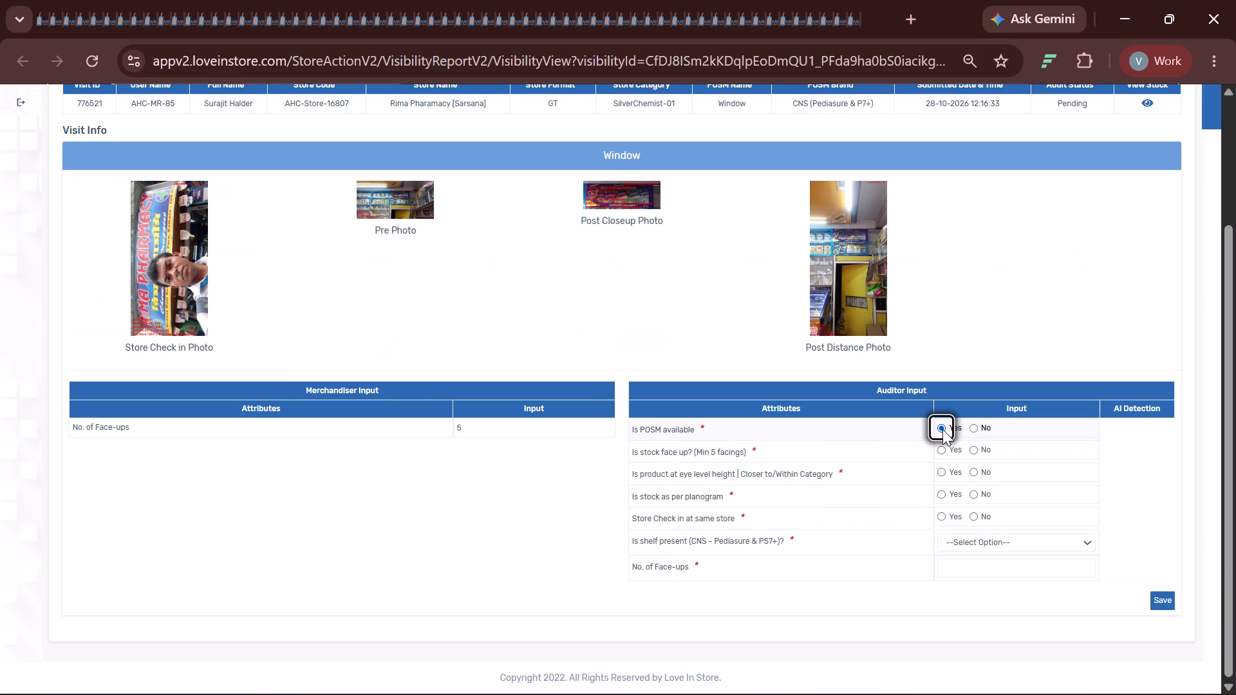
pyautogui.press('Tab')
pyautogui.press('space')
pyautogui.press('Tab')
pyautogui.press('Right')
pyautogui.press('Tab')
pyautogui.press('space')
pyautogui.press('Tab')
pyautogui.press('space')
pyautogui.press('Tab')
pyautogui.press('Right')
pyautogui.press('Tab')
pyautogui.press('5')
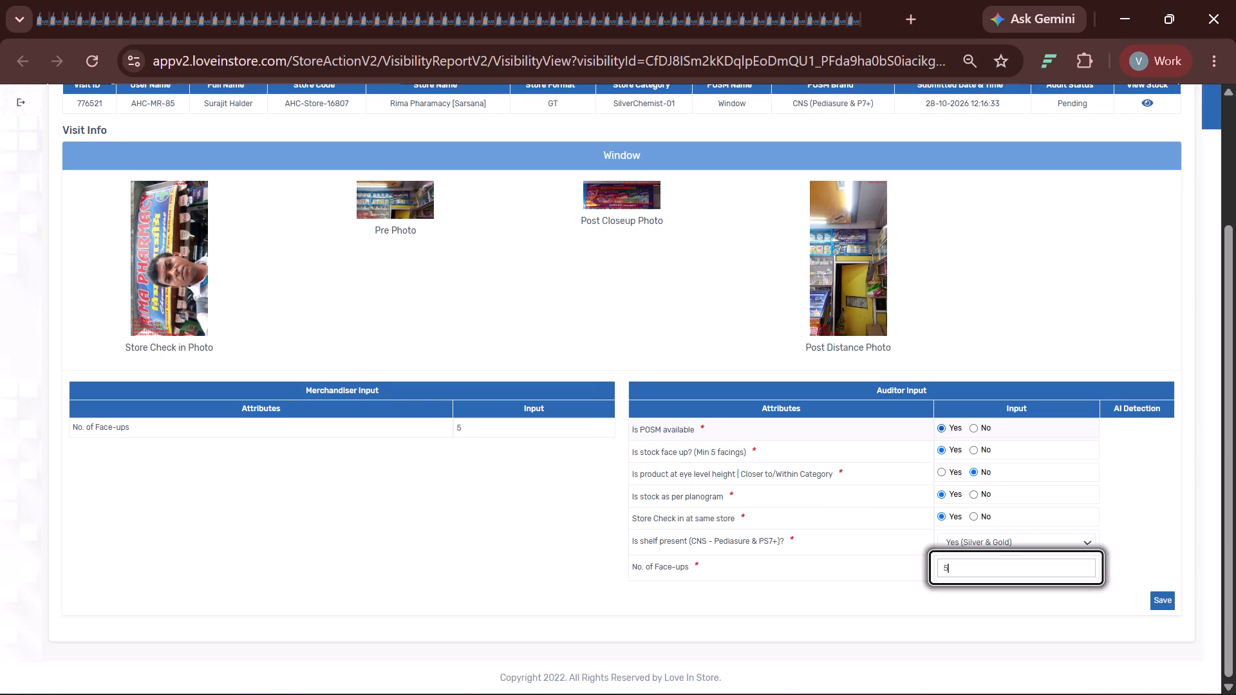
pyautogui.press('Tab')
pyautogui.press('space')
# Audit visit 776520: POSM, stock face-up, planogram and same-store check-in Yes, eye level No, shelf Yes (Silver & Gold), face-ups 5, and save.
pyautogui.hotkey('ctrl', 'Tab')
pyautogui.scroll(-5, 942, 429)
pyautogui.click(942, 429)
pyautogui.click(942, 429)
pyautogui.press('Tab')
pyautogui.press('space')
pyautogui.press('Tab')
pyautogui.press('Right')
pyautogui.press('Tab')
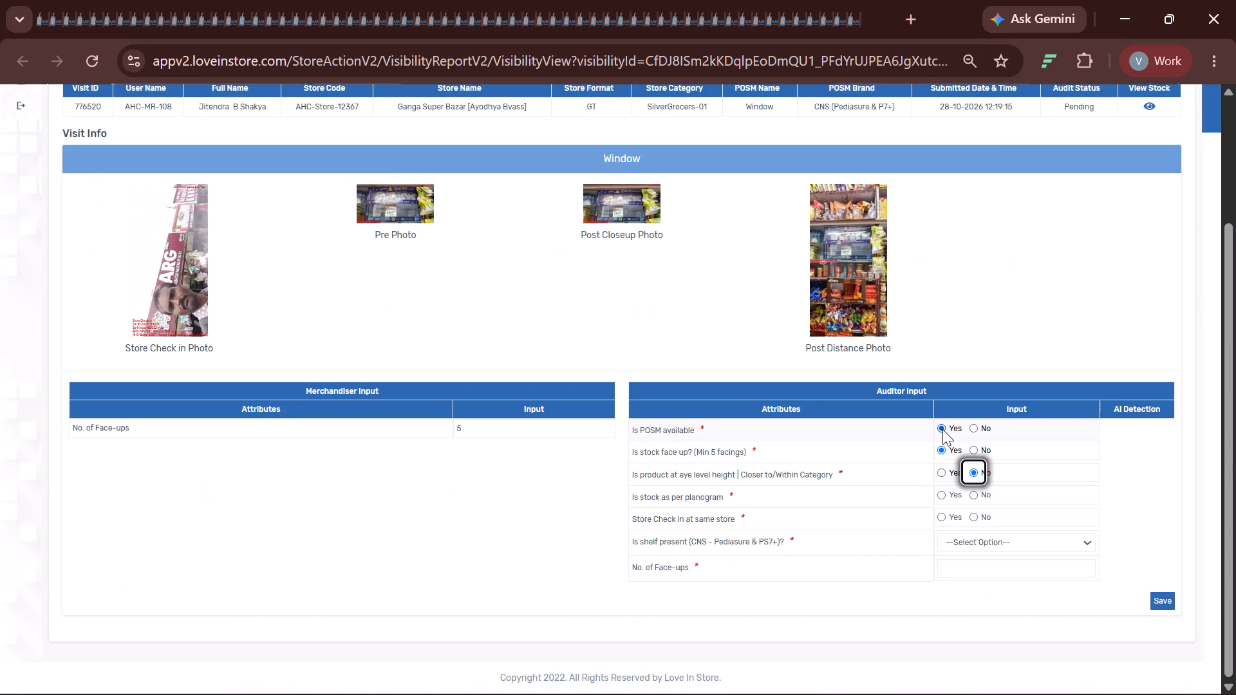
pyautogui.press('space')
pyautogui.press('Tab')
pyautogui.press('space')
pyautogui.press('Tab')
pyautogui.press('Right')
pyautogui.press('Tab')
pyautogui.press('5')
pyautogui.press('Tab')
pyautogui.press('space')
# Audit visit 776518: POSM, planogram and same-store check-in Yes, stock face-up and eye level No, shelf Yes (Silver & Gold), face-ups 4, and save.
pyautogui.hotkey('ctrl', 'Tab')
pyautogui.scroll(-2, 942, 429)
pyautogui.click(942, 429)
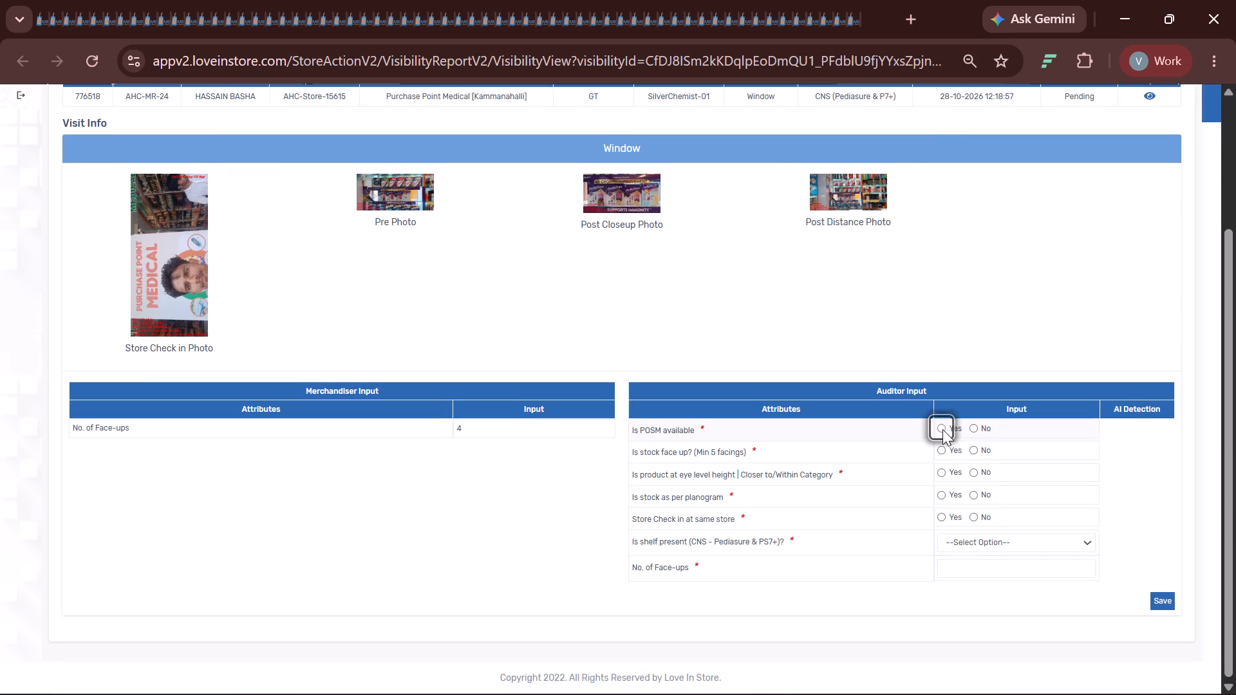
pyautogui.press('Tab')
pyautogui.press('Right')
pyautogui.press('Tab')
pyautogui.press('Right')
pyautogui.press('Tab')
pyautogui.press('space')
pyautogui.press('Tab')
pyautogui.press('space')
pyautogui.press('Tab')
pyautogui.press('Right')
pyautogui.press('Tab')
pyautogui.press('4')
pyautogui.press('Tab')
pyautogui.press('space')
# Audit visit 776514: POSM, planogram and same-store check-in Yes, stock face-up and eye level No, shelf Yes (Silver & Gold), face-ups 4, and save.
pyautogui.hotkey('ctrl', 'Tab')
pyautogui.scroll(-1, 942, 429)
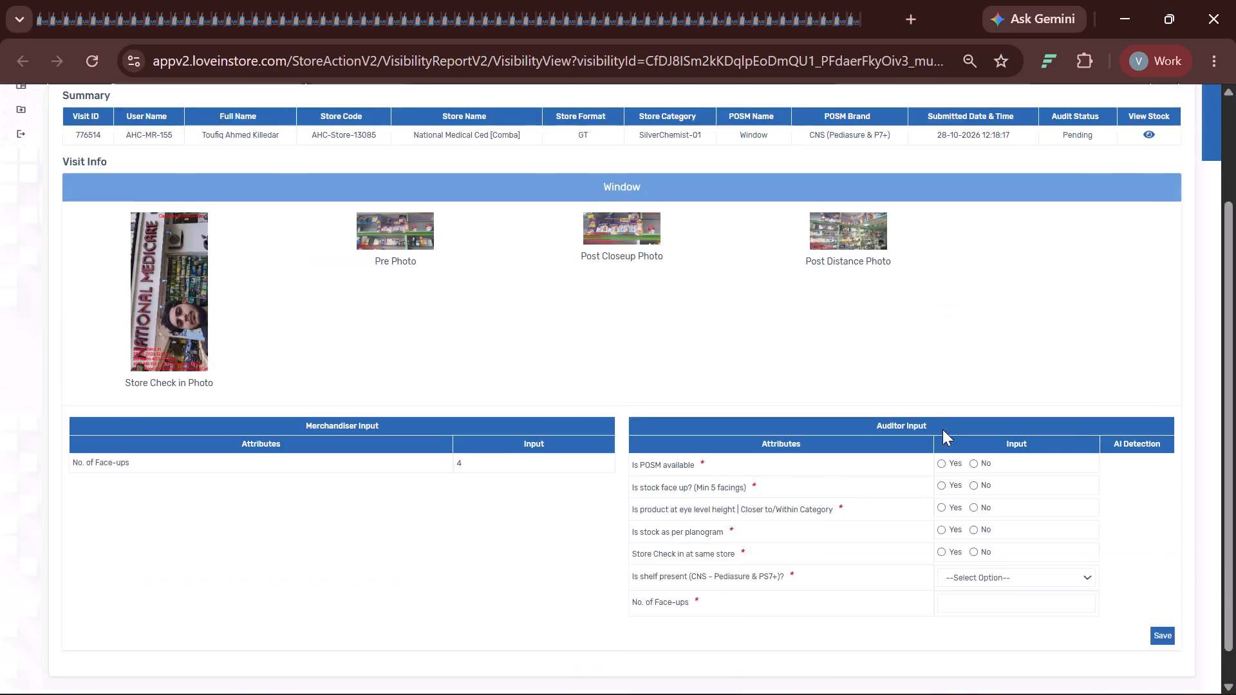
pyautogui.click(942, 429)
pyautogui.press('Tab')
pyautogui.press('space')
pyautogui.press('Tab')
pyautogui.press('Right')
pyautogui.hotkey('shift', 'Tab')
pyautogui.press('Right')
pyautogui.press('Tab')
pyautogui.press('space')
pyautogui.press('Tab')
pyautogui.press('space')
pyautogui.press('space')
pyautogui.press('Tab')
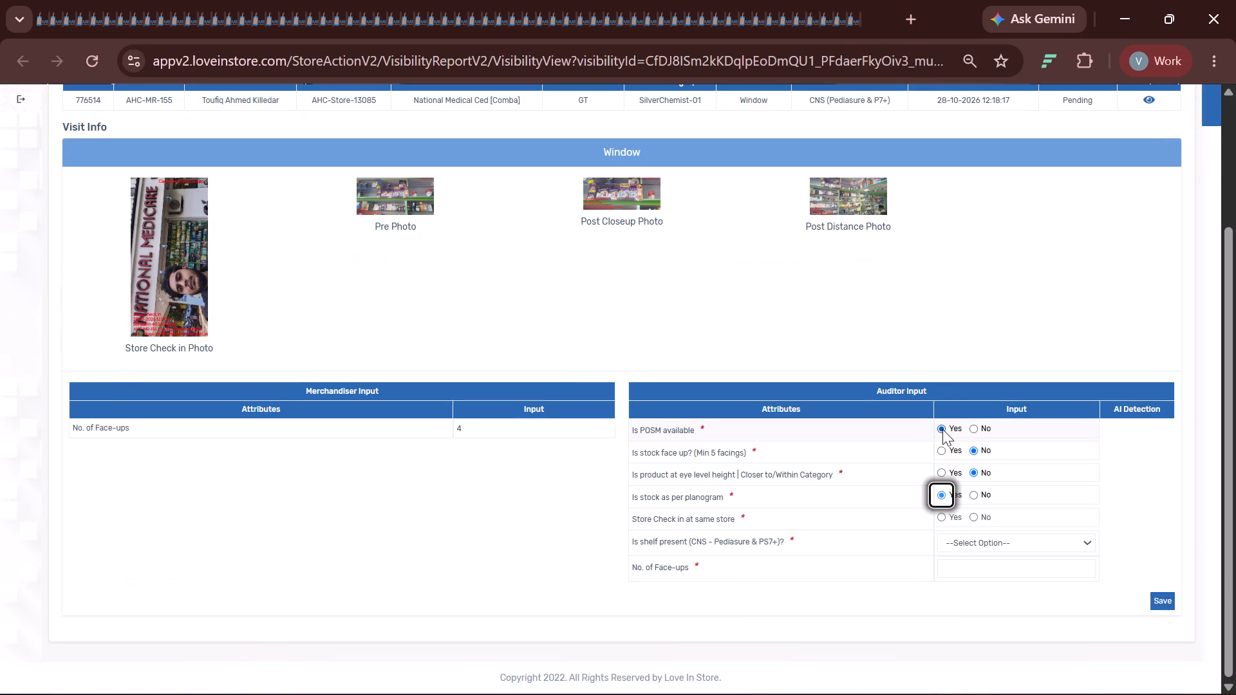
pyautogui.press('space')
pyautogui.press('Tab')
pyautogui.press('Right')
pyautogui.press('Tab')
pyautogui.press('4')
pyautogui.press('Tab')
pyautogui.press('space')
# Audit visit 776512: POSM, stock face-up, planogram and same-store check-in Yes, eye level No, shelf Yes (Silver & Gold), face-ups 5, and save.
pyautogui.hotkey('ctrl', 'Tab')
pyautogui.scroll(-2, 942, 429)
pyautogui.click(942, 429)
pyautogui.press('Tab')
pyautogui.press('space')
pyautogui.press('Tab')
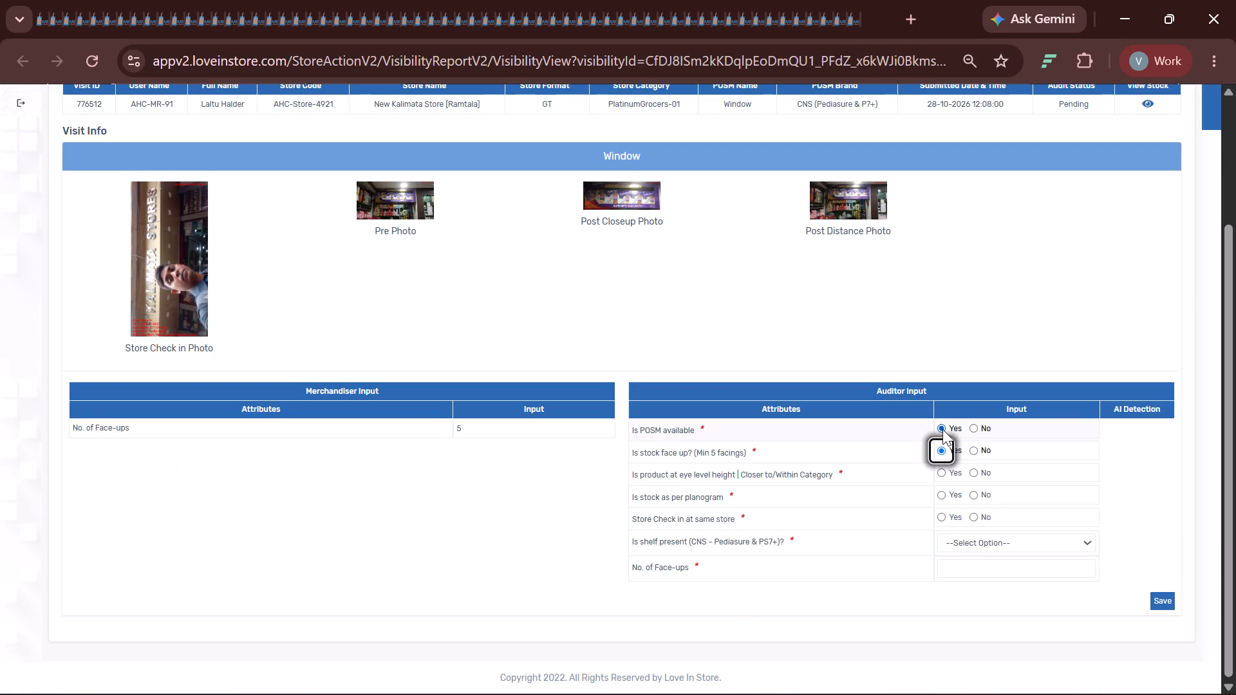
pyautogui.press('Right')
pyautogui.press('Tab')
pyautogui.press('space')
pyautogui.press('Tab')
pyautogui.press('space')
pyautogui.press('Tab')
pyautogui.press('Right')
pyautogui.press('Tab')
pyautogui.press('5')
pyautogui.press('Tab')
pyautogui.press('space')
# Audit visit 776510: POSM, stock face-up, planogram and same-store check-in Yes, eye level No, shelf Yes (Silver & Gold), face-ups 5, and save.
pyautogui.hotkey('ctrl', 'Tab')
pyautogui.scroll(-4, 942, 429)
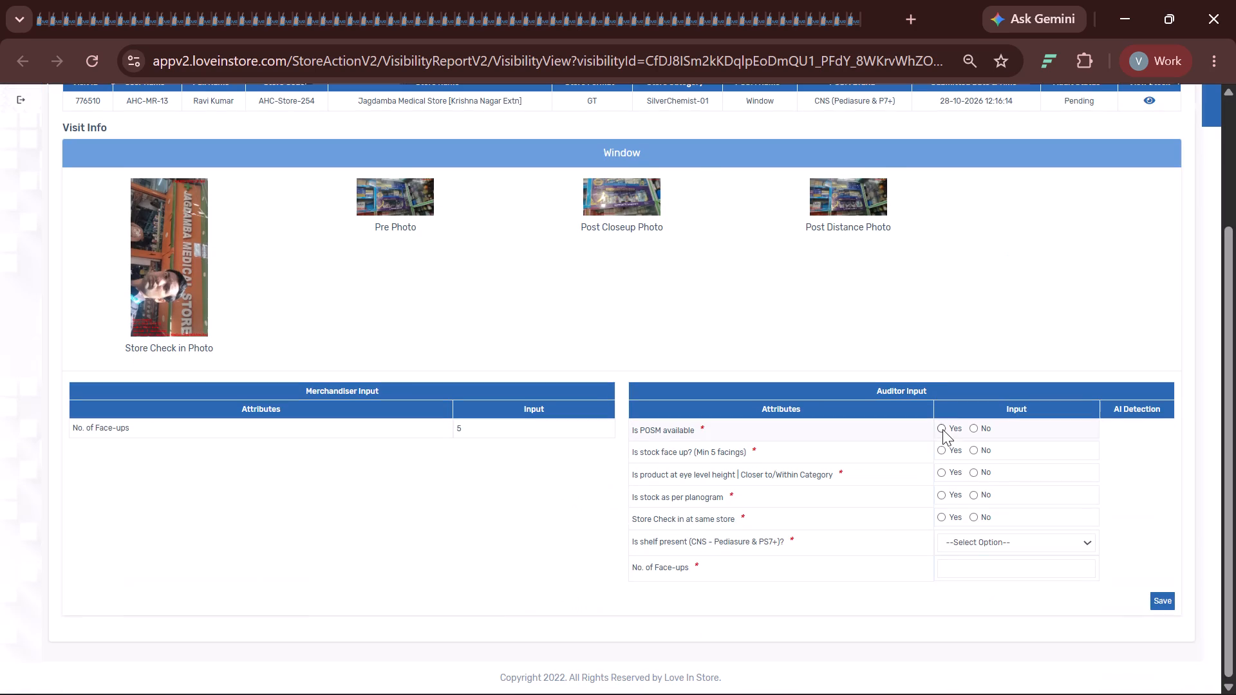
pyautogui.click(942, 429)
pyautogui.press('Tab')
pyautogui.press('space')
pyautogui.press('Tab')
pyautogui.press('Right')
pyautogui.press('Tab')
pyautogui.press('space')
pyautogui.press('Tab')
pyautogui.press('space')
pyautogui.press('Tab')
pyautogui.press('Right')
pyautogui.press('Tab')
pyautogui.press('5')
pyautogui.press('Tab')
pyautogui.press('space')
# Audit visit 776509: POSM, stock face-up and same-store check-in Yes, eye level No, answer planogram, shelf Yes (Silver & Gold), face-ups 5, and save.
pyautogui.hotkey('ctrl', 'Tab')
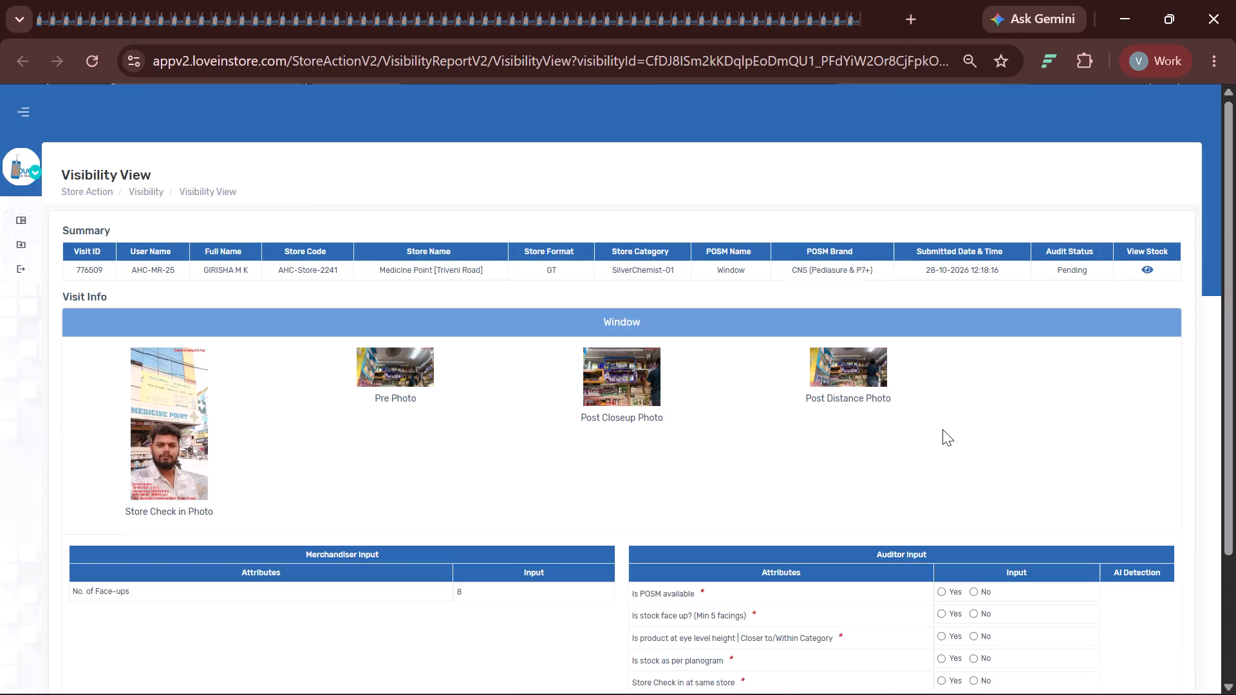
pyautogui.scroll(-2, 942, 429)
pyautogui.click(942, 429)
pyautogui.press('Tab')
pyautogui.press('Right')
pyautogui.press('Tab')
pyautogui.press('Right')
pyautogui.hotkey('shift', 'Tab')
pyautogui.press('Right')
pyautogui.press('Tab')
pyautogui.press('space')
pyautogui.press('Tab')
pyautogui.press('Tab')
pyautogui.press('space')
pyautogui.press('Tab')
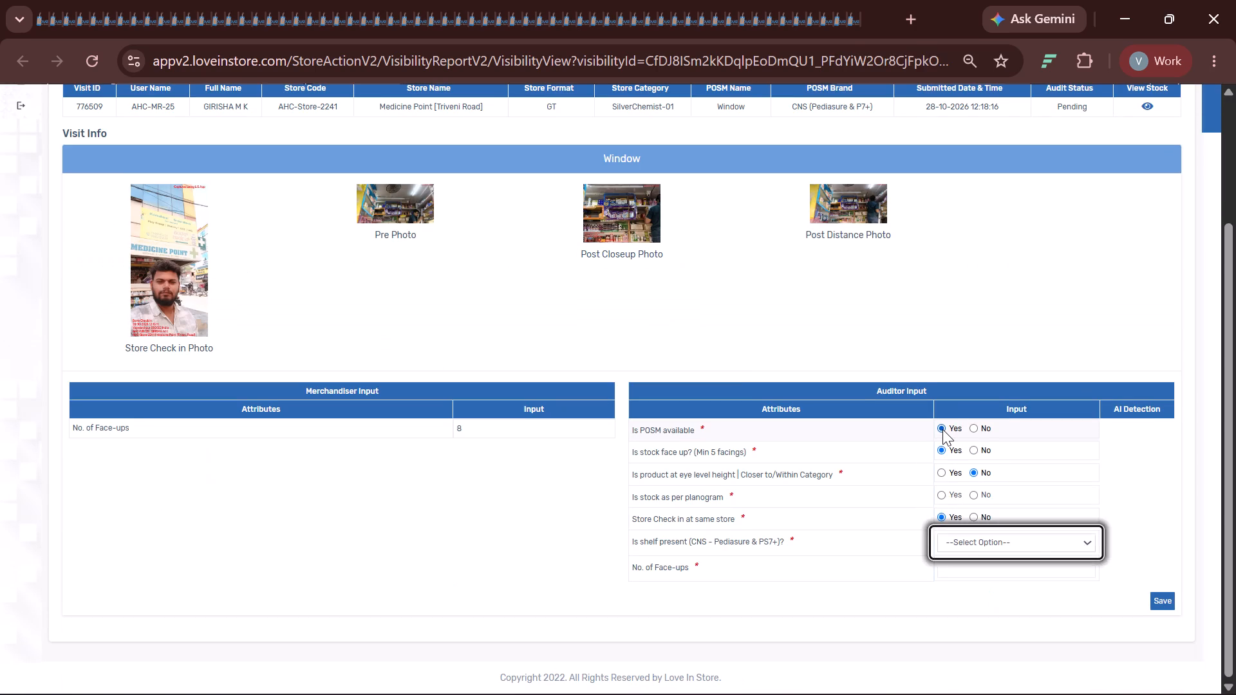
pyautogui.hotkey('shift', 'Tab')
pyautogui.hotkey('shift', 'Tab')
pyautogui.press('space')
pyautogui.press('Tab')
pyautogui.press('Tab')
pyautogui.press('Right')
pyautogui.press('Tab')
pyautogui.press('5')
pyautogui.press('Tab')
pyautogui.press('space')
# Audit visit 776507: POSM, stock face-up, planogram and same-store check-in Yes, eye level No, shelf Yes (Silver & Gold), face-ups 5, and save.
pyautogui.hotkey('ctrl', 'Tab')
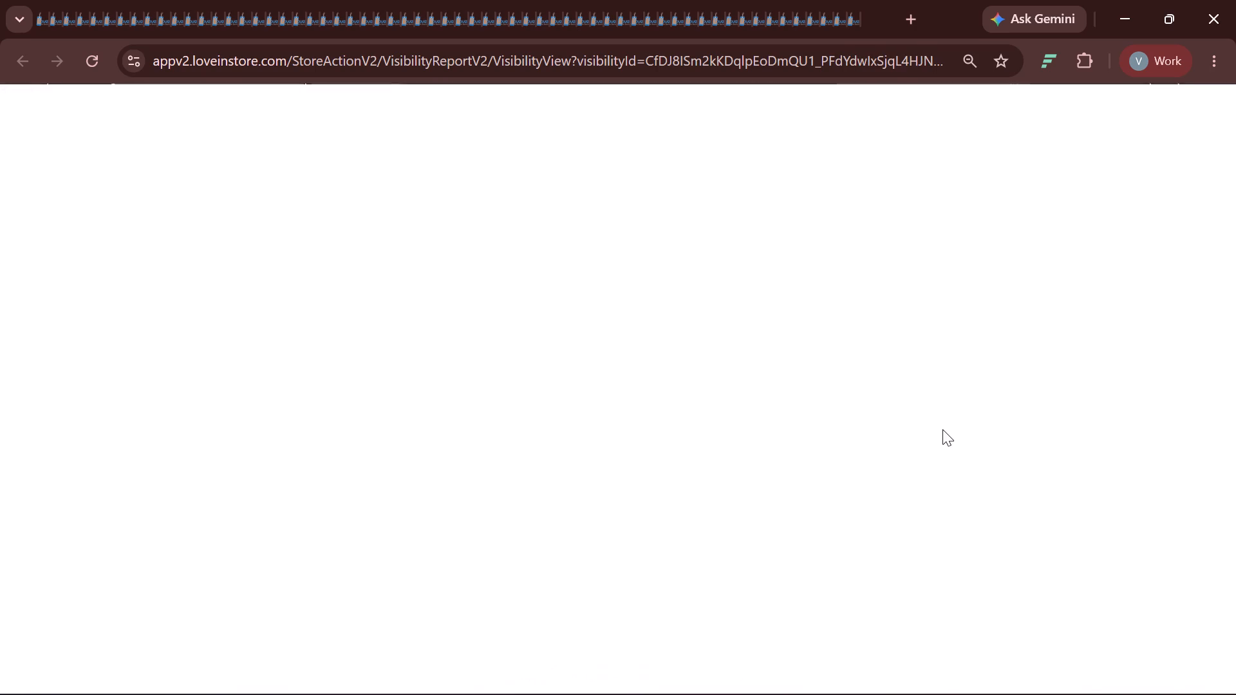
pyautogui.scroll(-2, 942, 429)
pyautogui.click(942, 429)
pyautogui.press('Tab')
pyautogui.press('Right')
pyautogui.press('Tab')
pyautogui.press('Right')
pyautogui.press('Tab')
pyautogui.press('space')
pyautogui.press('Tab')
pyautogui.press('space')
pyautogui.hotkey('shift', 'Tab')
pyautogui.hotkey('shift', 'Tab')
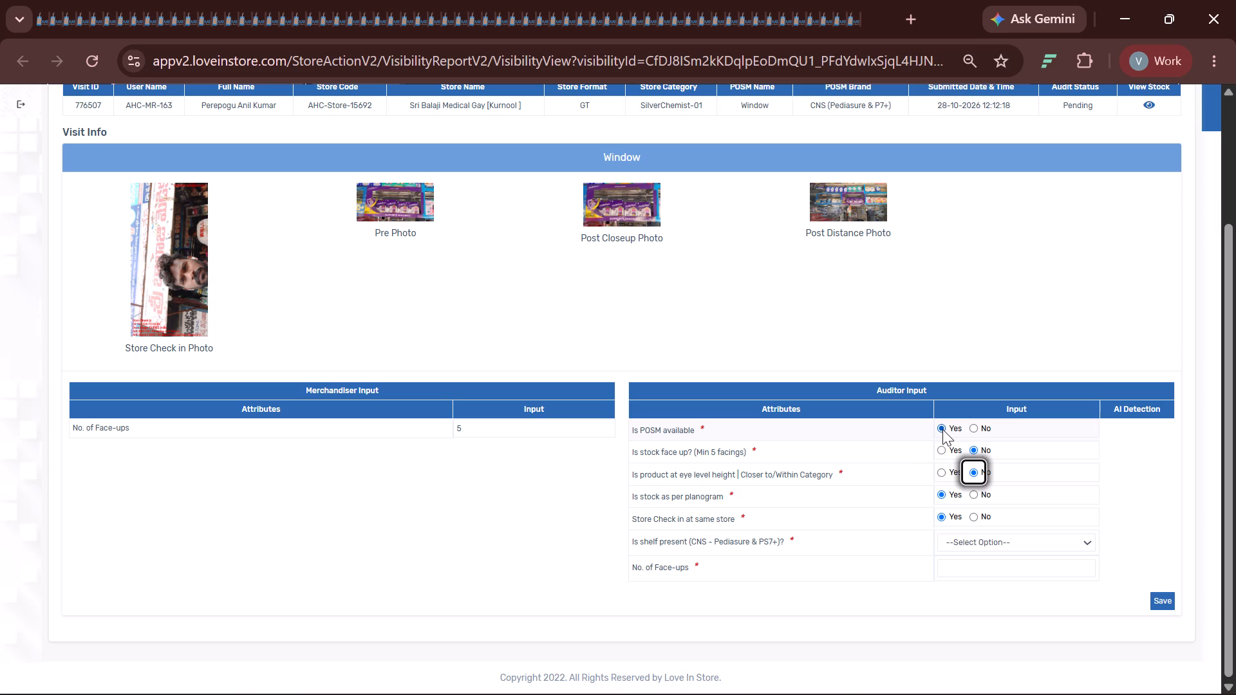
pyautogui.press('Right')
pyautogui.press('Tab')
pyautogui.hotkey('shift', 'Tab')
pyautogui.hotkey('shift', 'Right')
pyautogui.hotkey('shift', 'Tab')
pyautogui.press('Right')
pyautogui.press('Tab')
pyautogui.press('Tab')
pyautogui.press('Tab')
pyautogui.press('Tab')
pyautogui.press('Right')
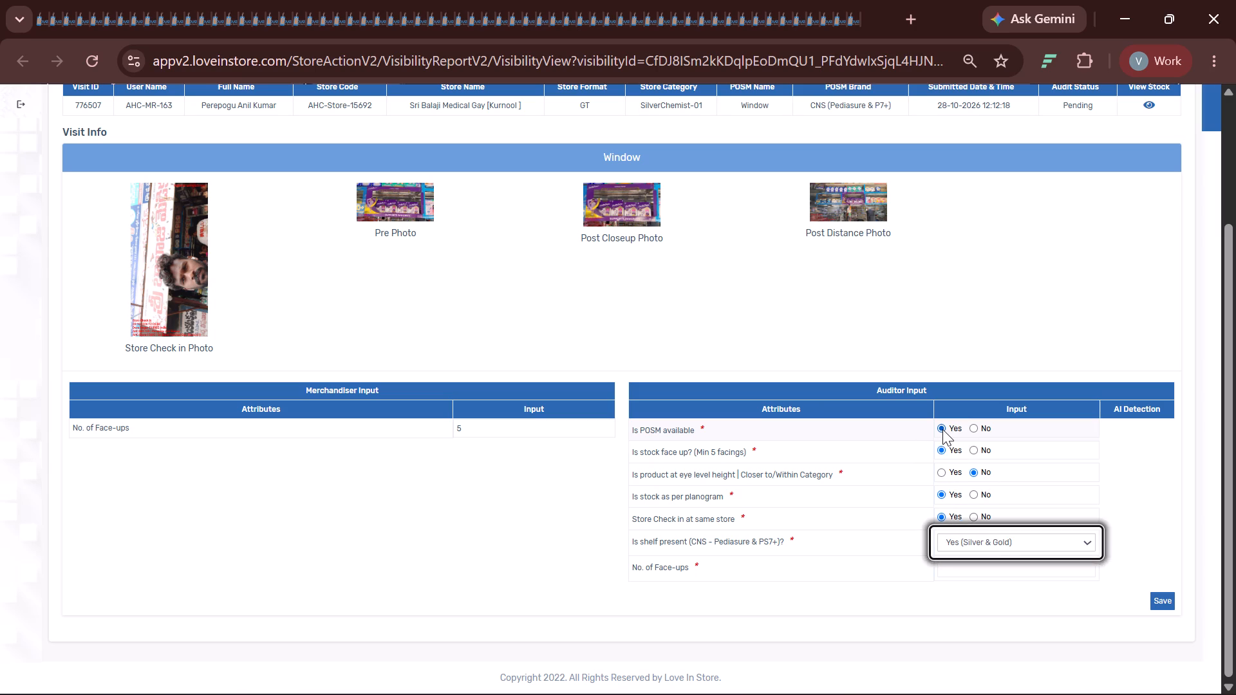
pyautogui.press('Tab')
pyautogui.press('5')
pyautogui.press('Tab')
pyautogui.press('space')
# Audit visit 776504: POSM, stock face-up, planogram and same-store check-in Yes, eye level No, shelf Yes (Silver & Gold), face-ups 5, and save.
pyautogui.hotkey('ctrl', 'Tab')
pyautogui.scroll(-2, 942, 429)
pyautogui.click(942, 429)
pyautogui.press('Tab')
pyautogui.press('space')
pyautogui.press('Tab')
pyautogui.press('Right')
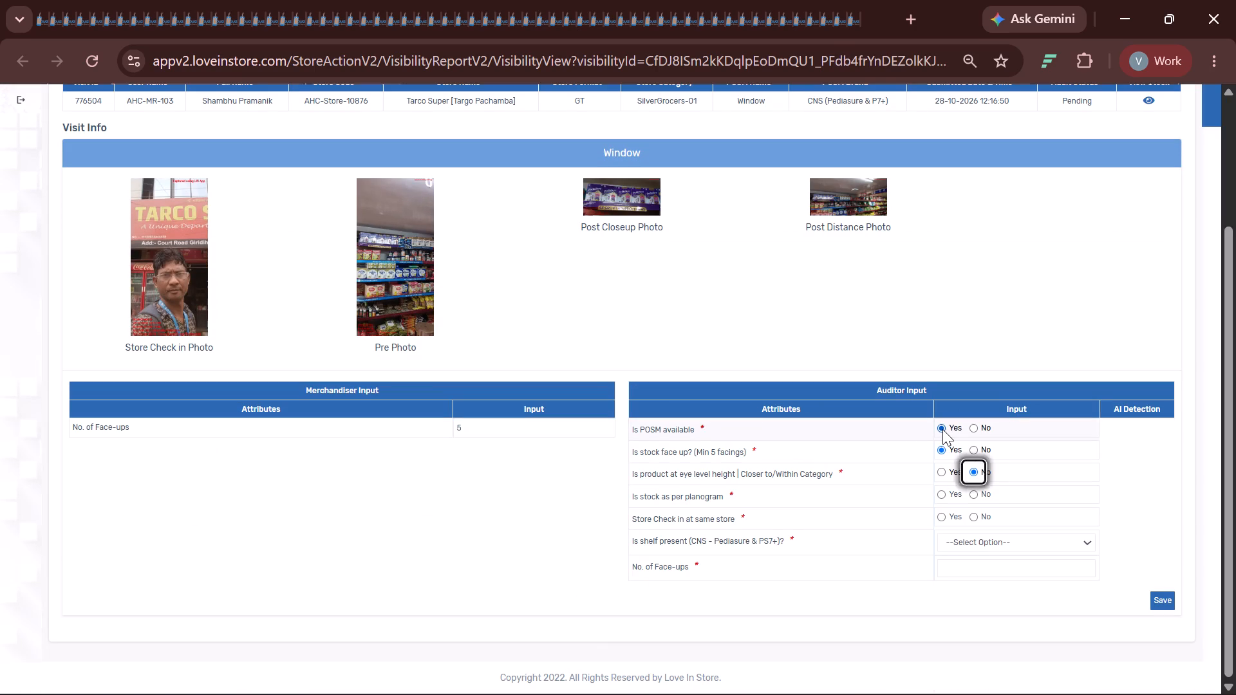
pyautogui.press('Tab')
pyautogui.press('space')
pyautogui.press('Tab')
pyautogui.press('space')
pyautogui.press('Tab')
pyautogui.press('Right')
pyautogui.press('Tab')
pyautogui.press('5')
pyautogui.press('Tab')
pyautogui.press('space')
# Audit visit 776502: POSM No, stock face-up, eye level and planogram Yes, answer same-store check-in, shelf Yes (Silver & Gold), face-ups 6, and save.
pyautogui.hotkey('ctrl', 'Tab')
pyautogui.scroll(-1, 942, 429)
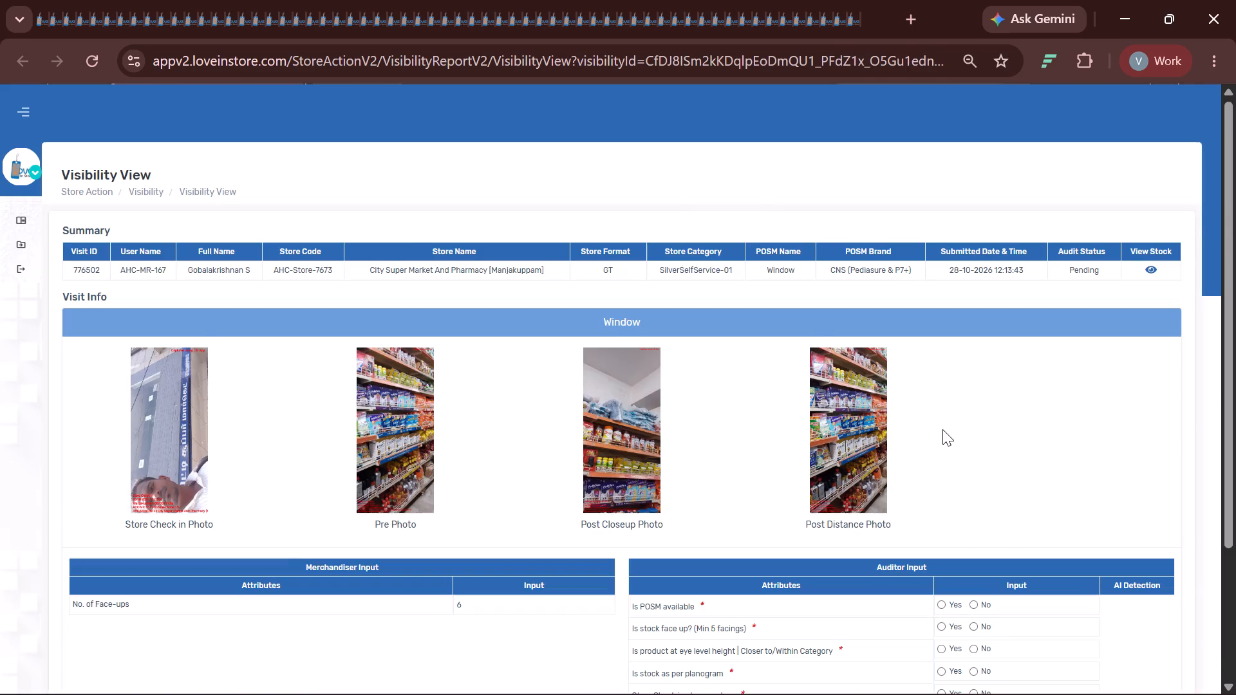
pyautogui.scroll(-1, 942, 429)
pyautogui.click(942, 429)
pyautogui.press('Right')
pyautogui.press('Tab')
pyautogui.press('space')
pyautogui.press('Tab')
pyautogui.press('space')
pyautogui.press('Tab')
pyautogui.press('space')
pyautogui.press('space')
pyautogui.press('Tab')
pyautogui.press('Tab')
pyautogui.press('Right')
pyautogui.press('Tab')
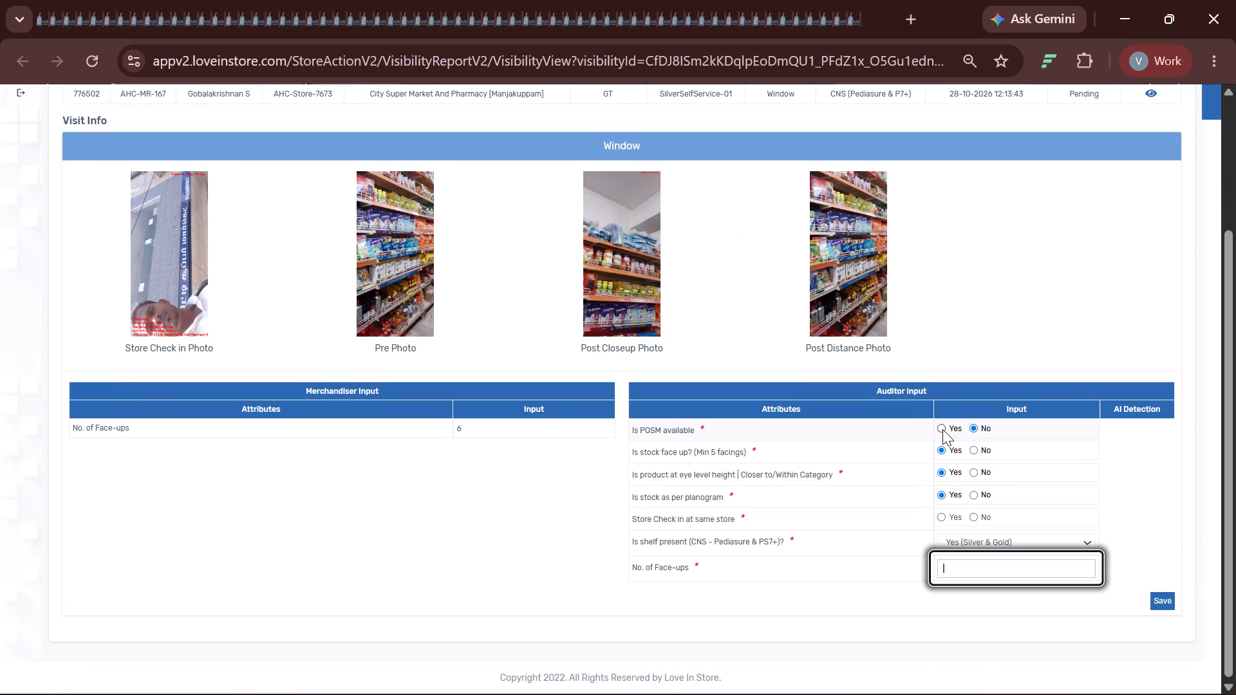
pyautogui.hotkey('shift', 'Tab')
pyautogui.hotkey('shift', 'Tab')
pyautogui.press('space')
pyautogui.press('Tab')
pyautogui.press('Tab')
pyautogui.press('6')
pyautogui.press('Tab')
pyautogui.press('space')
# Audit visit 776500: POSM, stock face-up, eye level, planogram and same-store check-in Yes, shelf Yes (Silver & Gold), face-ups 5, and save.
pyautogui.hotkey('ctrl', 'Tab')
pyautogui.scroll(-3, 942, 429)
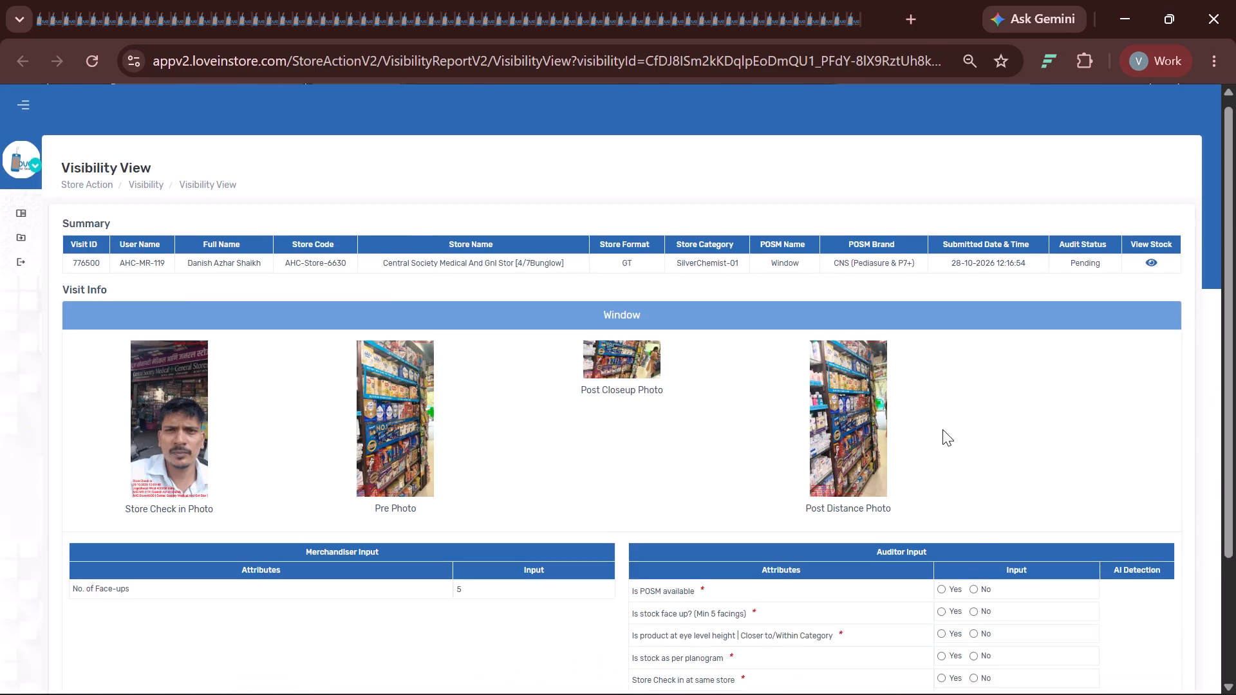
pyautogui.click(942, 429)
pyautogui.press('Tab')
pyautogui.press('space')
pyautogui.press('Tab')
pyautogui.press('space')
pyautogui.press('Tab')
pyautogui.press('space')
pyautogui.press('Tab')
pyautogui.press('space')
pyautogui.press('Tab')
pyautogui.press('Right')
pyautogui.press('Tab')
pyautogui.press('5')
pyautogui.press('Tab')
pyautogui.press('space')
# Audit visit 776496: POSM, stock face-up, eye level, planogram and same-store check-in Yes, shelf Yes (Silver & Gold), face-ups 5, and save.
pyautogui.hotkey('ctrl', 'Tab')
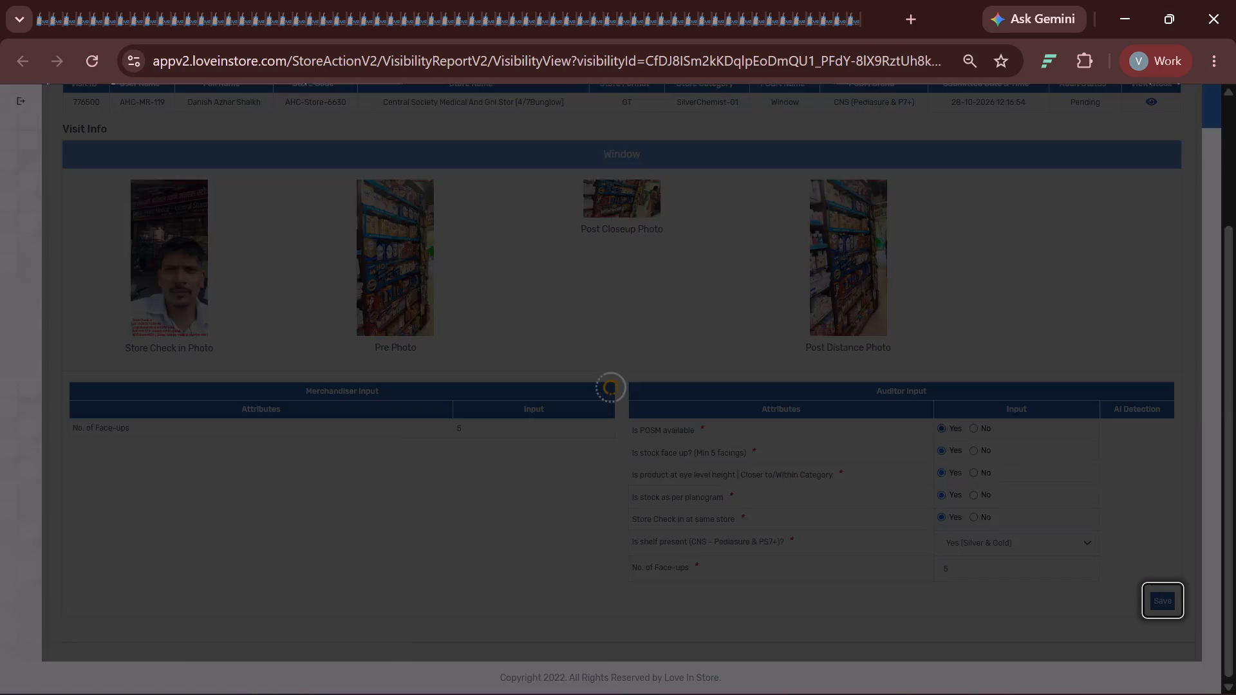
pyautogui.scroll(-2, 942, 429)
pyautogui.click(942, 429)
pyautogui.press('Tab')
pyautogui.press('space')
pyautogui.press('Tab')
pyautogui.press('space')
pyautogui.press('Tab')
pyautogui.press('space')
pyautogui.press('Tab')
pyautogui.press('space')
pyautogui.press('Tab')
pyautogui.press('Right')
pyautogui.press('Tab')
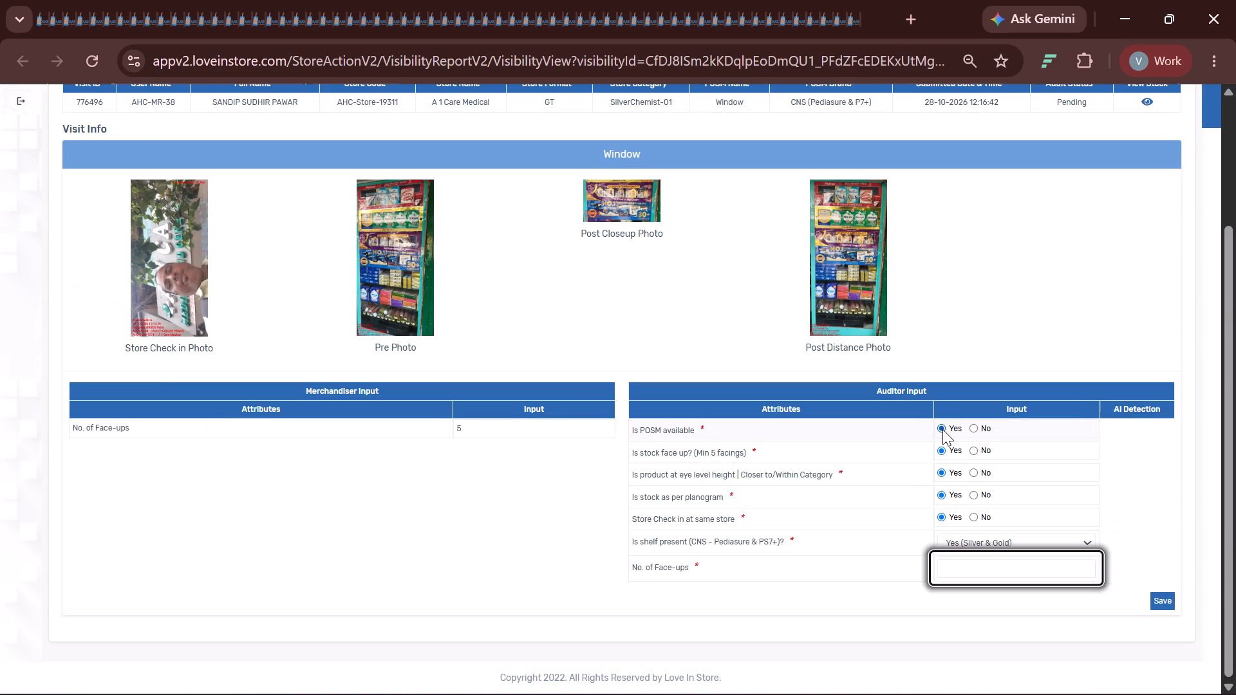
pyautogui.press('5')
pyautogui.press('Tab')
pyautogui.press('space')
# Audit visit 776495: POSM, stock face-up, planogram and same-store check-in Yes, eye level No, shelf Yes (Silver & Gold), face-ups 5, and save.
pyautogui.hotkey('ctrl', 'Tab')
pyautogui.scroll(-3, 942, 429)
pyautogui.click(942, 429)
pyautogui.press('Tab')
pyautogui.press('space')
pyautogui.press('Tab')
pyautogui.press('Right')
pyautogui.press('Tab')
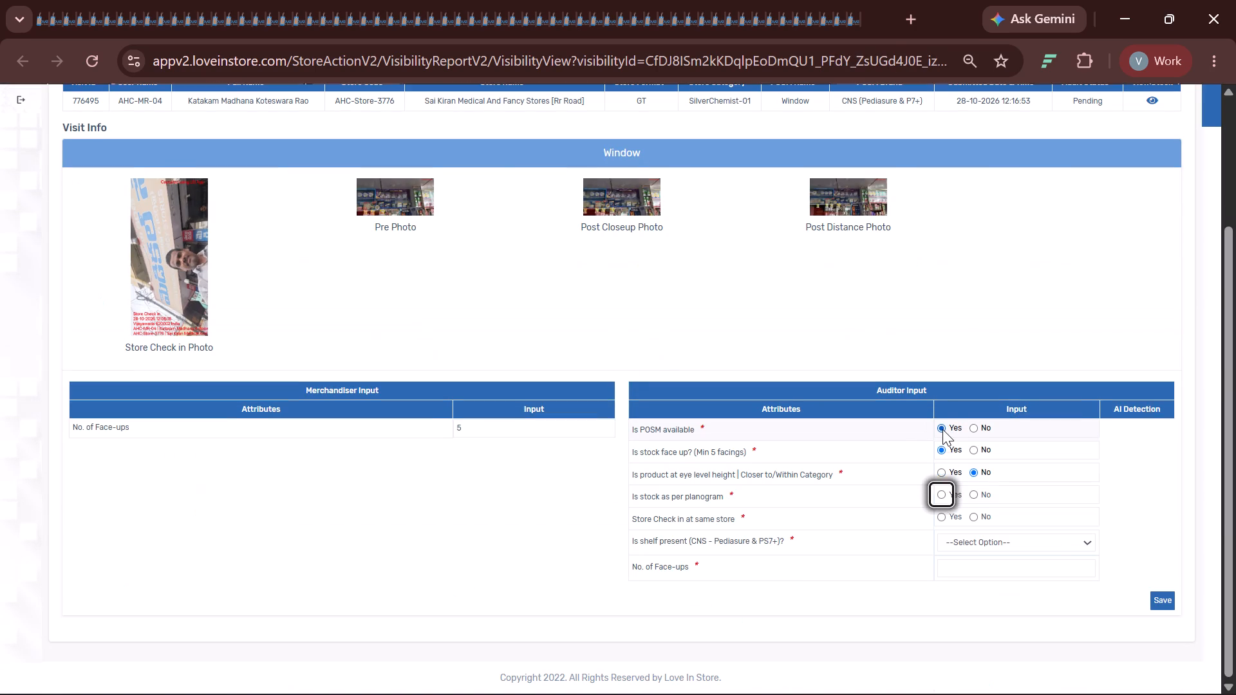
pyautogui.press('space')
pyautogui.press('Tab')
pyautogui.press('space')
pyautogui.press('Tab')
pyautogui.press('Right')
pyautogui.press('Tab')
pyautogui.press('5')
pyautogui.press('Tab')
pyautogui.press('space')
# Audit visit 776493: POSM, stock face-up, planogram and same-store check-in Yes, eye level No, shelf Yes (Silver & Gold), face-ups 8, and save.
pyautogui.hotkey('ctrl', 'Tab')
pyautogui.scroll(-4, 942, 429)
pyautogui.click(942, 429)
pyautogui.press('Tab')
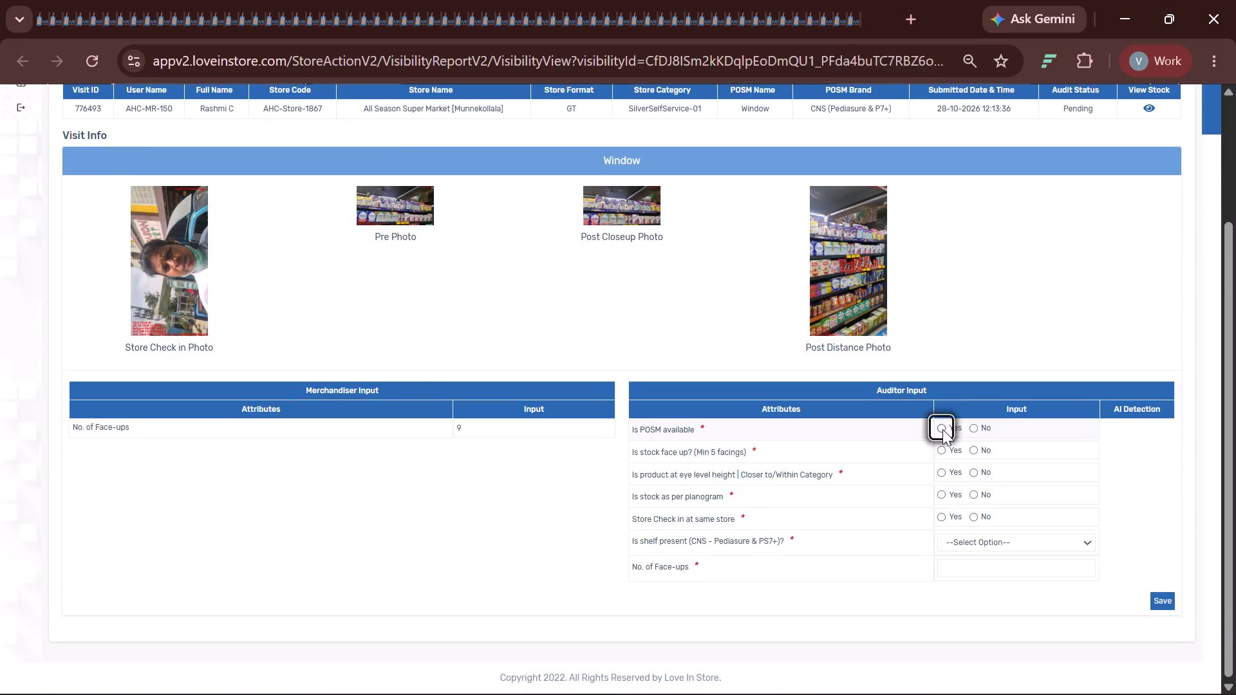
pyautogui.press('space')
pyautogui.press('Tab')
pyautogui.press('Right')
pyautogui.press('Tab')
pyautogui.press('space')
pyautogui.press('Tab')
pyautogui.press('space')
pyautogui.press('Tab')
pyautogui.press('Right')
pyautogui.press('Tab')
pyautogui.press('8')
pyautogui.press('Tab')
pyautogui.press('space')
# Audit visit 776492: POSM, stock face-up, eye level, planogram and same-store check-in Yes, shelf Yes (Silver & Gold), face-ups 8, and save.
pyautogui.hotkey('ctrl', 'Tab')
pyautogui.scroll(-3, 942, 429)
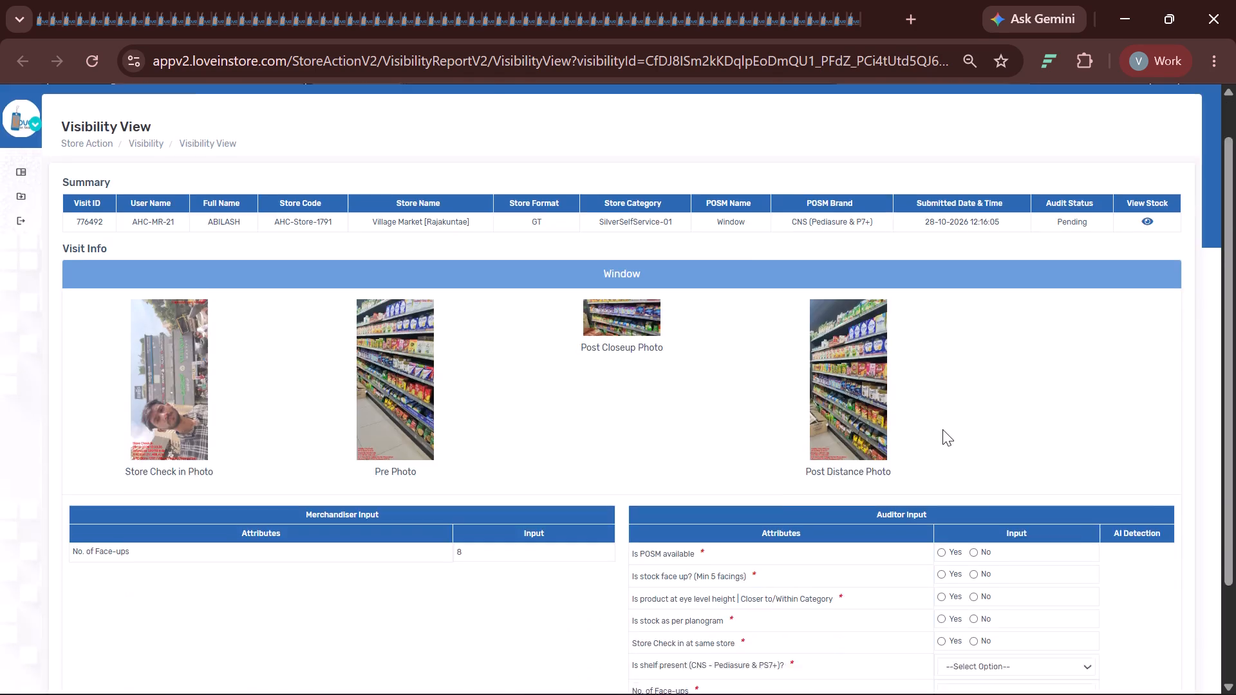
pyautogui.click(942, 429)
pyautogui.press('Tab')
pyautogui.press('space')
pyautogui.press('Tab')
pyautogui.press('space')
pyautogui.press('Tab')
pyautogui.press('Tab')
pyautogui.press('space')
pyautogui.press('Tab')
pyautogui.press('Right')
pyautogui.hotkey('shift', 'Tab')
pyautogui.hotkey('shift', 'Tab')
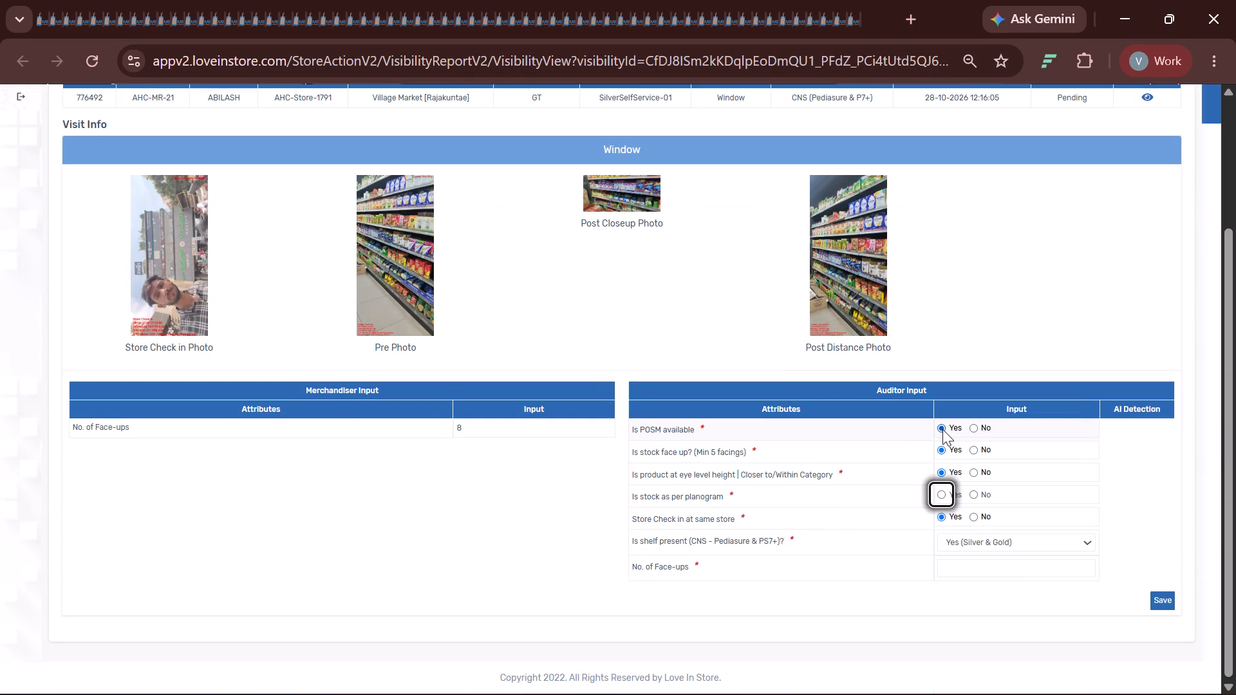
pyautogui.press('space')
pyautogui.press('Tab')
pyautogui.press('Tab')
pyautogui.press('Tab')
pyautogui.press('8')
pyautogui.press('Tab')
pyautogui.press('space')
# Audit visit 776490: POSM, stock face-up, planogram and same-store check-in Yes, eye level No, shelf Yes (Silver & Gold), face-ups 5, and save.
pyautogui.hotkey('ctrl', 'Tab')
pyautogui.scroll(-2, 942, 429)
pyautogui.click(942, 429)
pyautogui.press('Tab')
pyautogui.press('space')
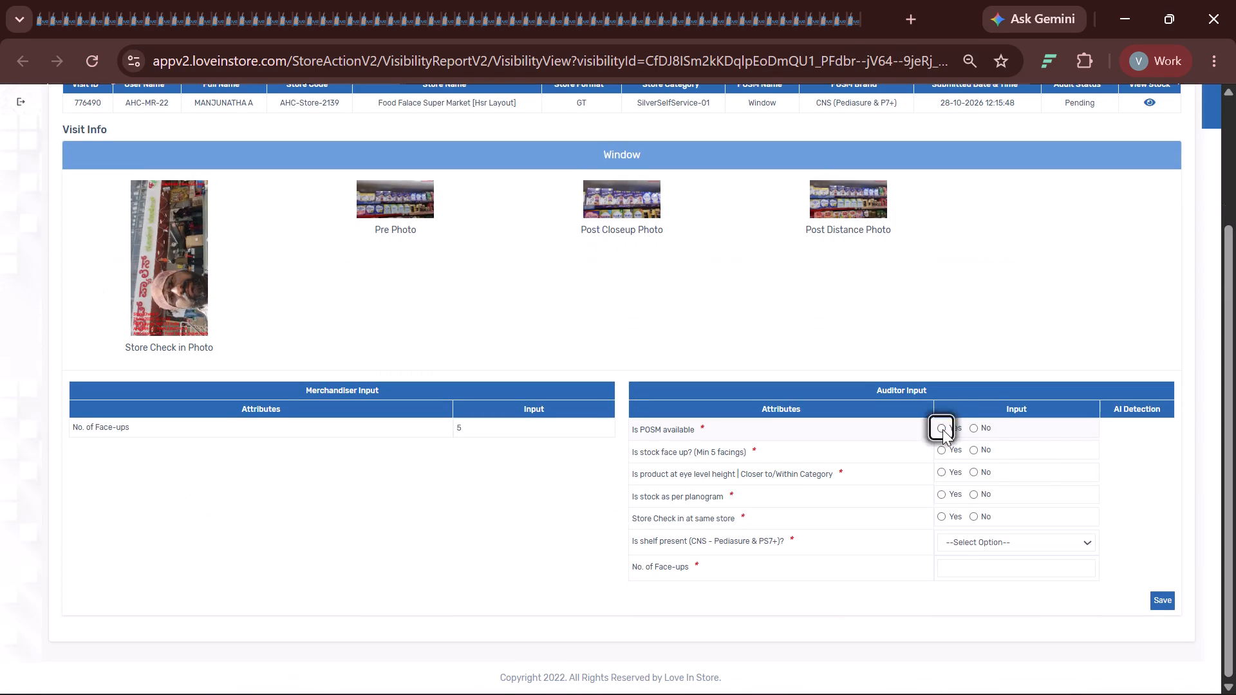
pyautogui.press('Tab')
pyautogui.press('Right')
pyautogui.press('Tab')
pyautogui.press('space')
pyautogui.press('Tab')
pyautogui.press('space')
pyautogui.press('Tab')
pyautogui.press('Right')
pyautogui.press('Tab')
pyautogui.press('5')
pyautogui.press('Tab')
pyautogui.press('space')
# Audit visit 776488: POSM, planogram and same-store check-in Yes, stock face-up and eye level No, shelf Yes (Silver & Gold), face-ups 3, and save.
pyautogui.hotkey('ctrl', 'Tab')
pyautogui.scroll(-2, 942, 429)
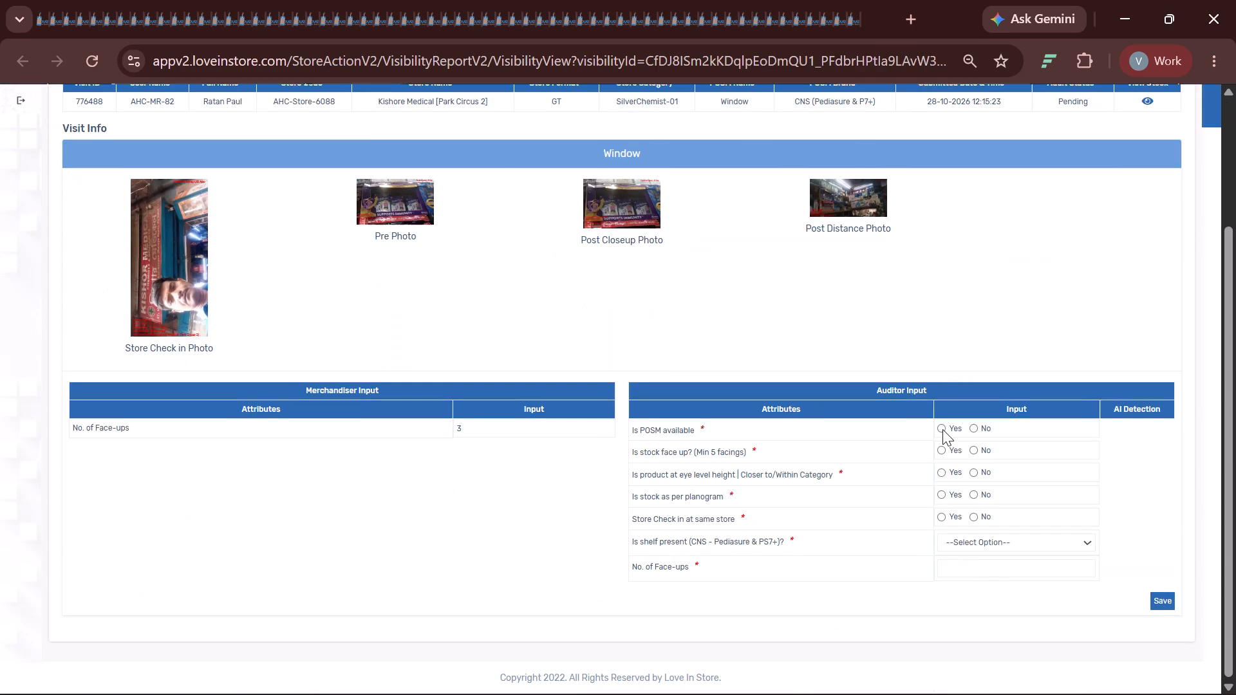
pyautogui.click(942, 429)
pyautogui.press('Tab')
pyautogui.press('Right')
pyautogui.press('Tab')
pyautogui.press('Right')
pyautogui.press('Tab')
pyautogui.press('space')
pyautogui.press('Tab')
pyautogui.press('space')
pyautogui.press('Tab')
pyautogui.press('Right')
pyautogui.press('Tab')
pyautogui.press('3')
pyautogui.press('Tab')
pyautogui.press('space')
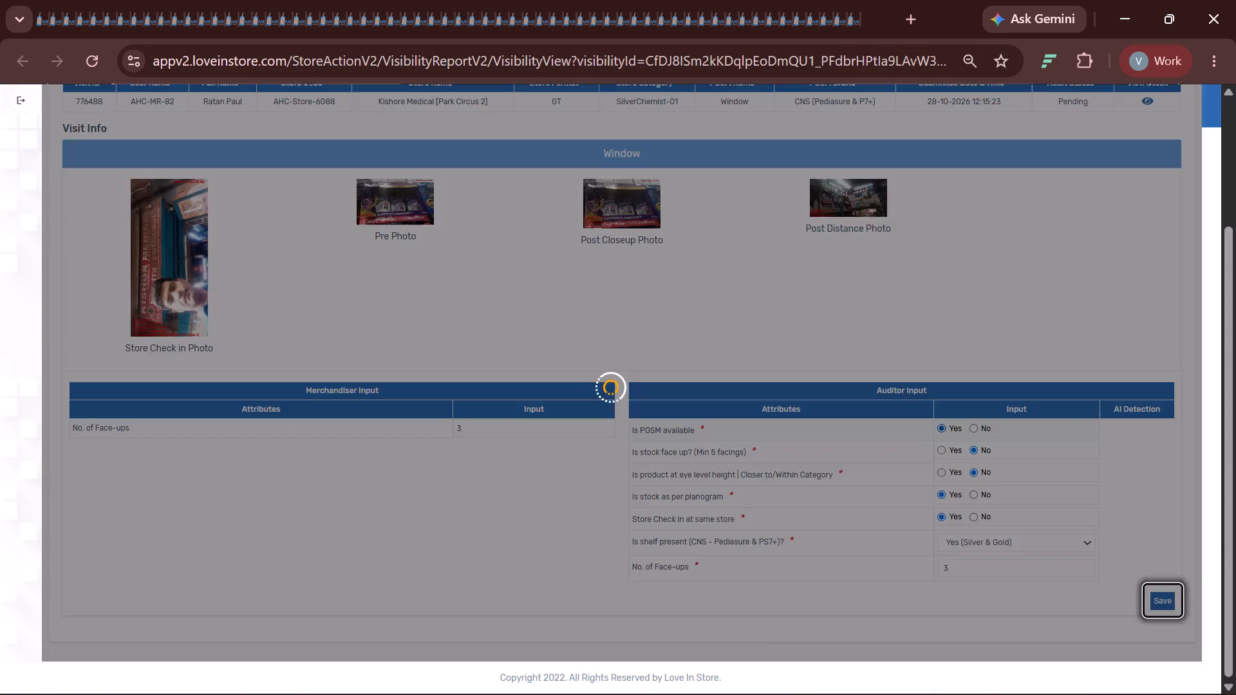
# Audit visit 776484: POSM, stock face-up, planogram and same-store check-in Yes, eye level No, shelf Yes (Silver & Gold), face-ups 5, and save.
pyautogui.hotkey('ctrl', 'Tab')
pyautogui.scroll(-1, 942, 429)
pyautogui.click(942, 429)
pyautogui.press('Tab')
pyautogui.press('space')
pyautogui.press('Tab')
pyautogui.press('Right')
pyautogui.press('Tab')
pyautogui.press('space')
pyautogui.press('Tab')
pyautogui.press('space')
pyautogui.press('Tab')
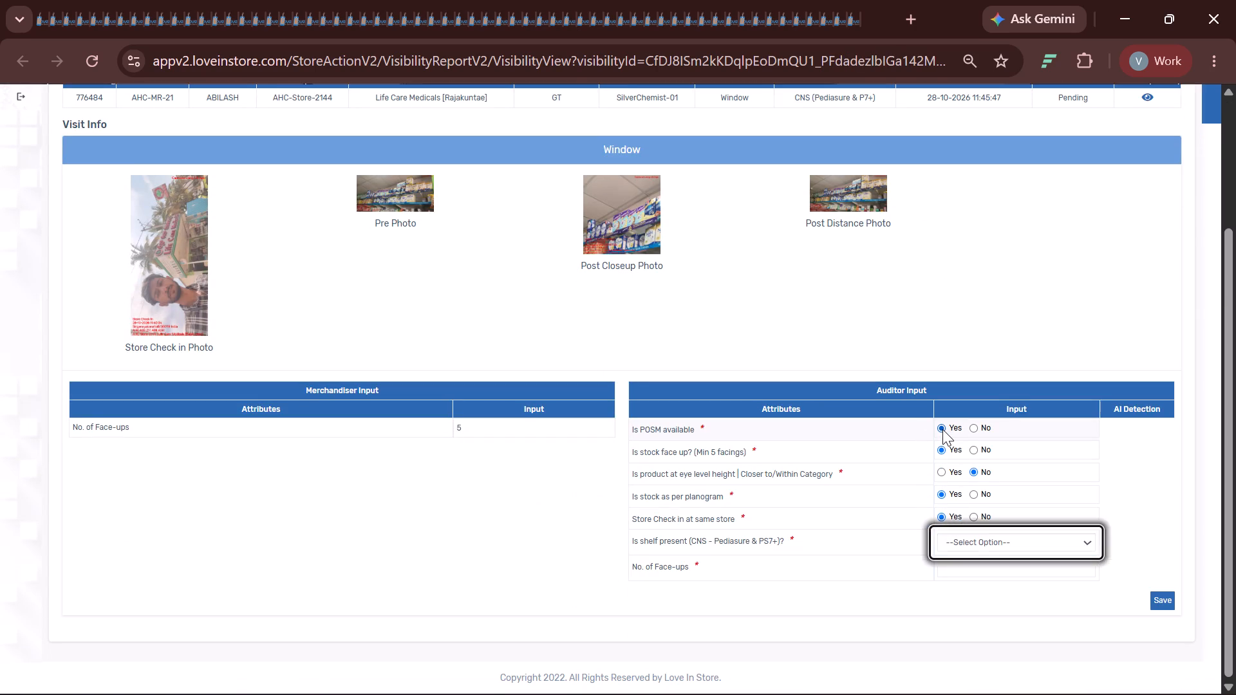
pyautogui.press('Right')
pyautogui.press('Tab')
pyautogui.press('5')
pyautogui.press('Tab')
pyautogui.press('space')
# Switch to the detail view of visit 776483 and its auditor input.
pyautogui.hotkey('ctrl', 'Tab')
pyautogui.scroll(-2, 942, 429)
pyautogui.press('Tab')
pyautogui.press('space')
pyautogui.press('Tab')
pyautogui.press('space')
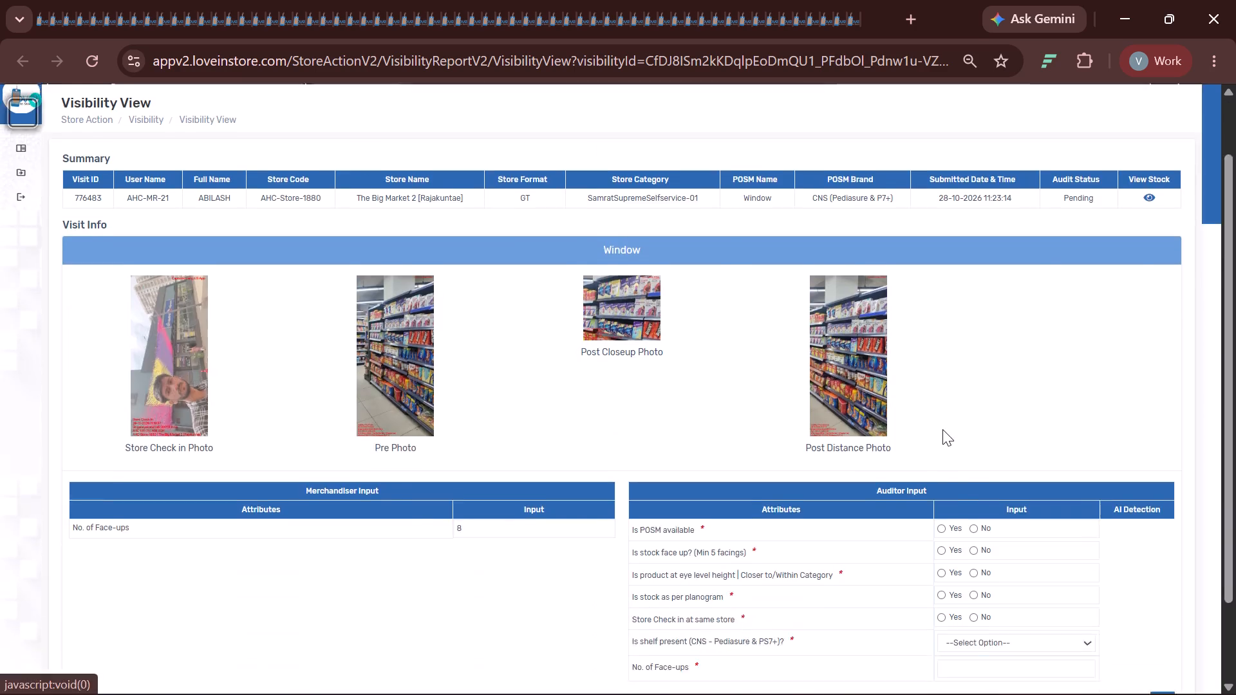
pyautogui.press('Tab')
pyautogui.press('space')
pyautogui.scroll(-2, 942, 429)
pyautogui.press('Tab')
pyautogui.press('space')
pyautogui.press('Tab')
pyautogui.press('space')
# Audit visit 776483: POSM, stock face-up, eye level, planogram and same-store check-in Yes, shelf Yes (Silver & Gold), face-ups 7, and save.
pyautogui.scroll(-3, 942, 429)
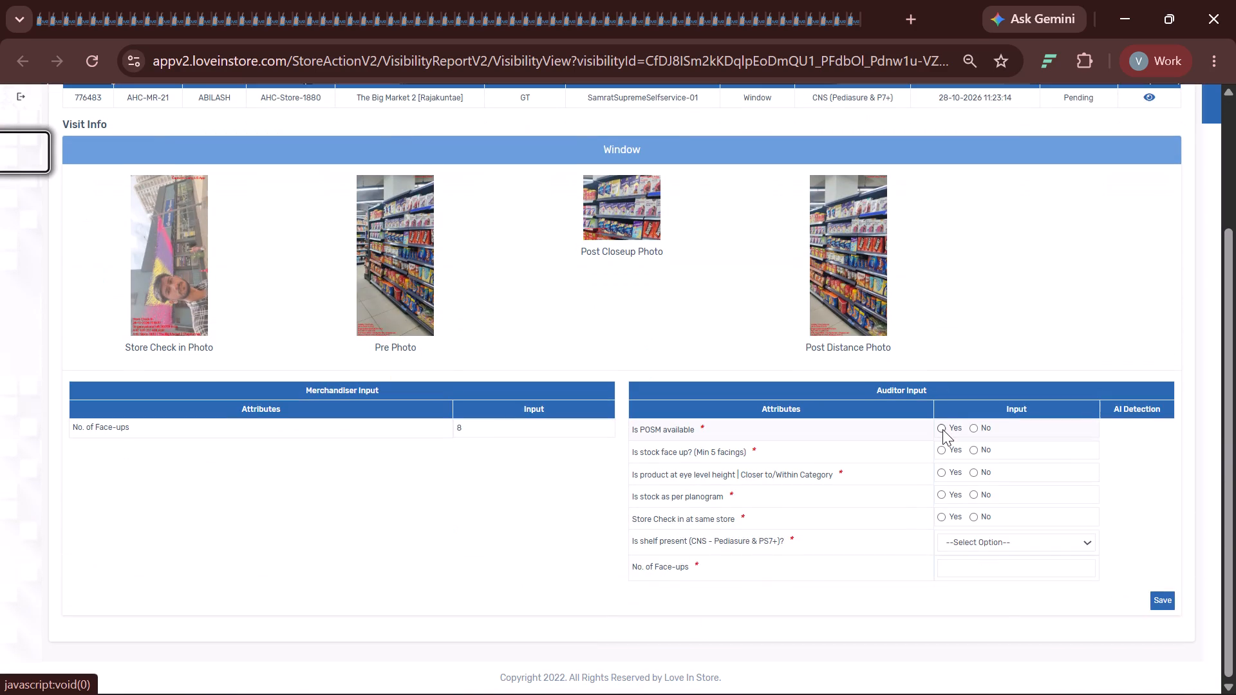
pyautogui.doubleClick(942, 429)
pyautogui.press('Tab')
pyautogui.press('space')
pyautogui.press('Tab')
pyautogui.press('space')
pyautogui.press('Tab')
pyautogui.press('space')
pyautogui.press('Tab')
pyautogui.press('space')
pyautogui.press('Tab')
pyautogui.press('Up')
pyautogui.press('Tab')
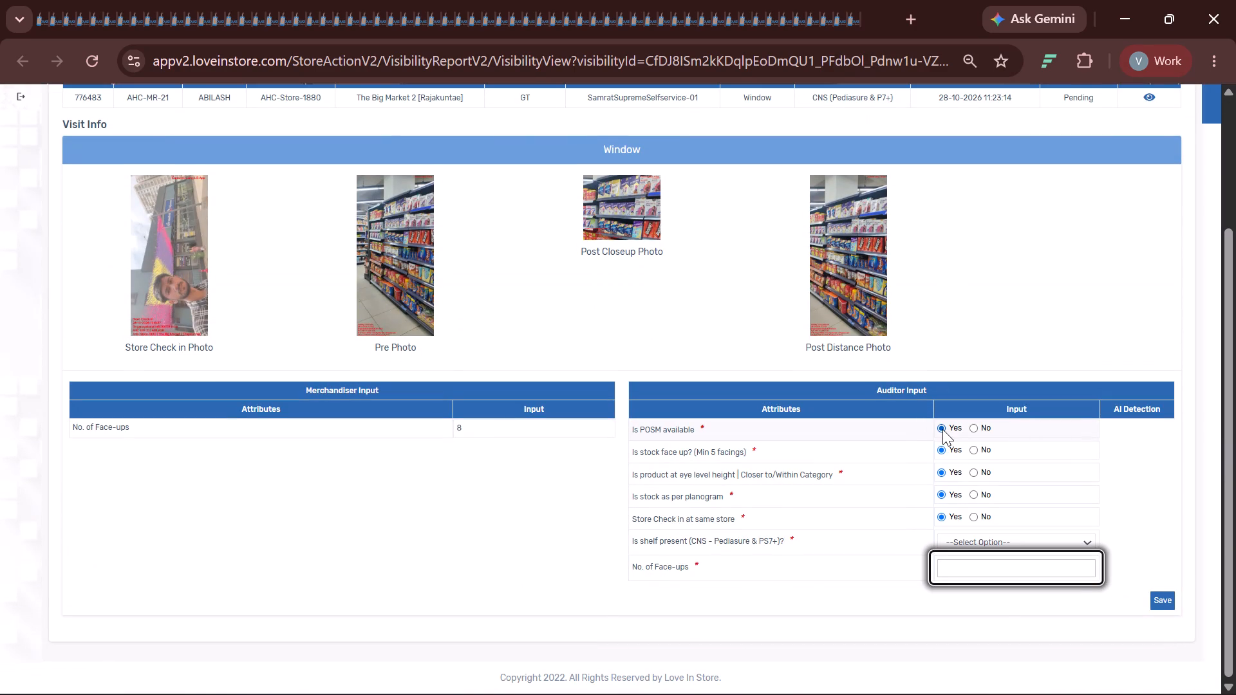
pyautogui.hotkey('shift', 'Tab')
pyautogui.press('Tab')
pyautogui.hotkey('shift', 'Tab')
pyautogui.press('Right')
pyautogui.press('Tab')
pyautogui.press('7')
pyautogui.press('Tab')
pyautogui.press('space')
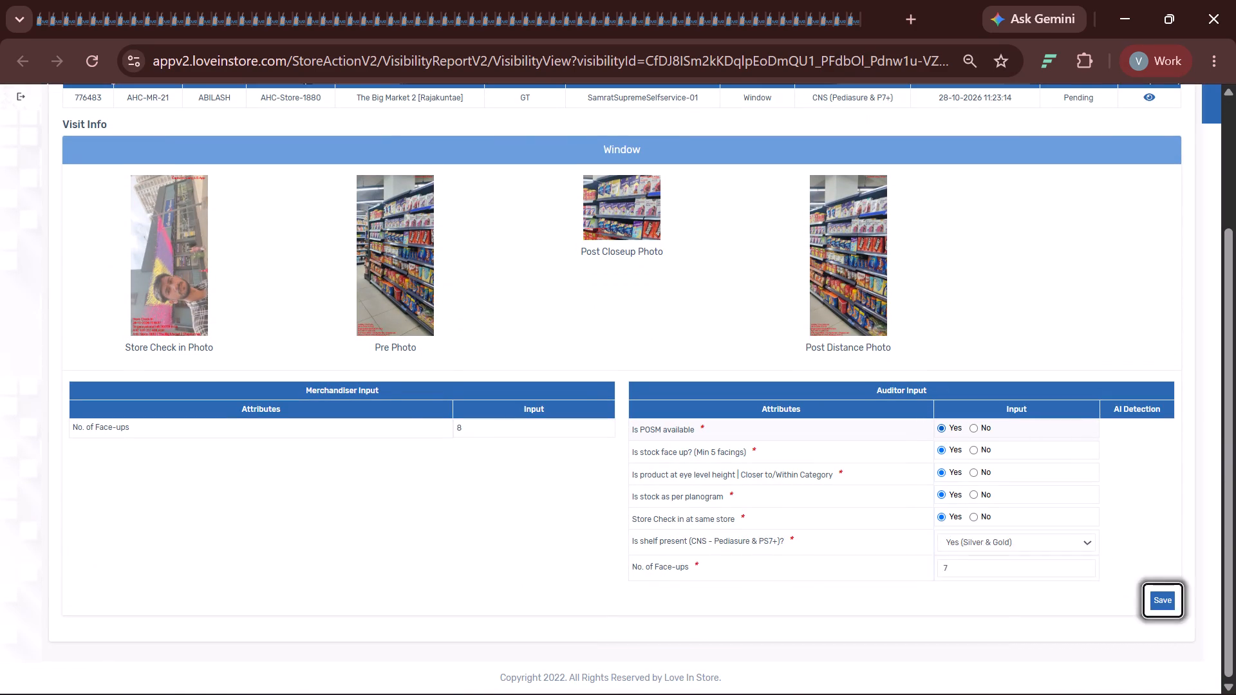
# Audit visit 776477: POSM, stock face-up, planogram and same-store check-in Yes, eye level No, choose a shelf option, face-ups 10, and save.
pyautogui.hotkey('ctrl', 'Tab')
pyautogui.scroll(-3, 942, 429)
pyautogui.click(942, 429)
pyautogui.press('Tab')
pyautogui.press('space')
pyautogui.press('Tab')
pyautogui.press('Right')
pyautogui.press('Tab')
pyautogui.press('space')
pyautogui.press('Tab')
pyautogui.press('space')
pyautogui.press('Tab')
pyautogui.press('Right')
pyautogui.press('Right')
pyautogui.press('Right')
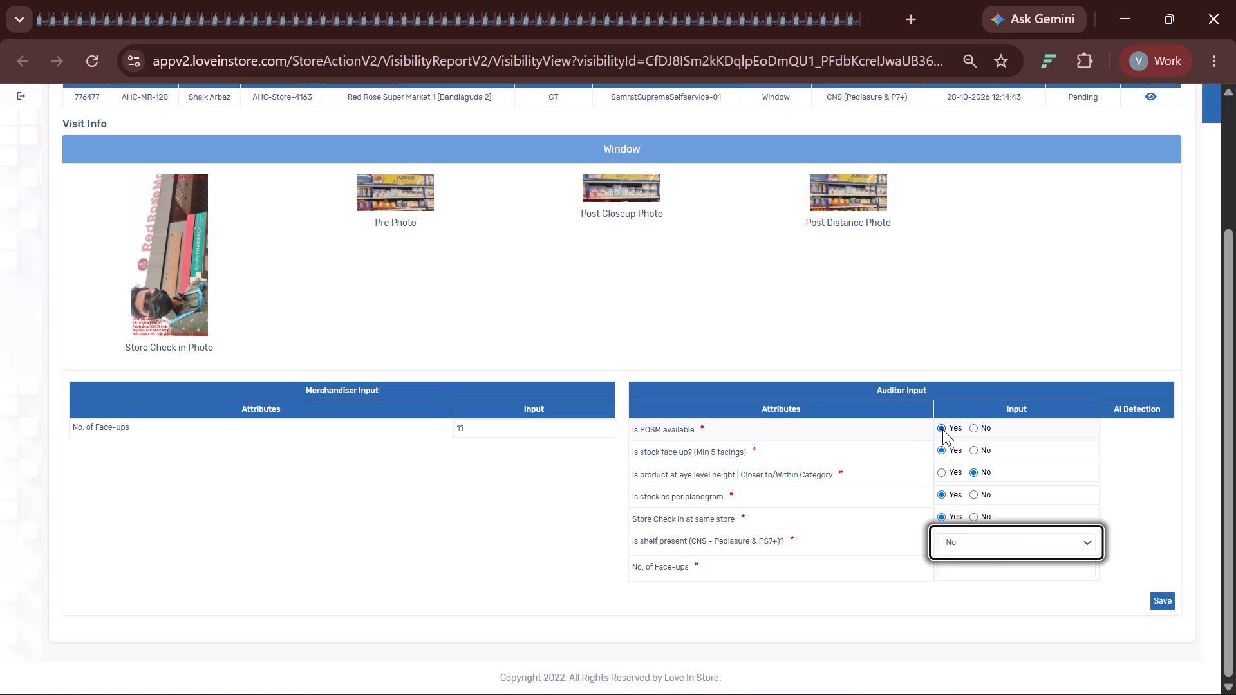
pyautogui.press('Right')
pyautogui.press('Right')
pyautogui.press('Tab')
pyautogui.write('10')
pyautogui.press('Tab')
pyautogui.press('space')
# Audit visit 776475: POSM, stock face-up, planogram and same-store check-in Yes, eye level No, shelf Yes (Silver & Gold), face-ups 8, and save.
pyautogui.hotkey('ctrl', 'Tab')
pyautogui.scroll(-1, 942, 429)
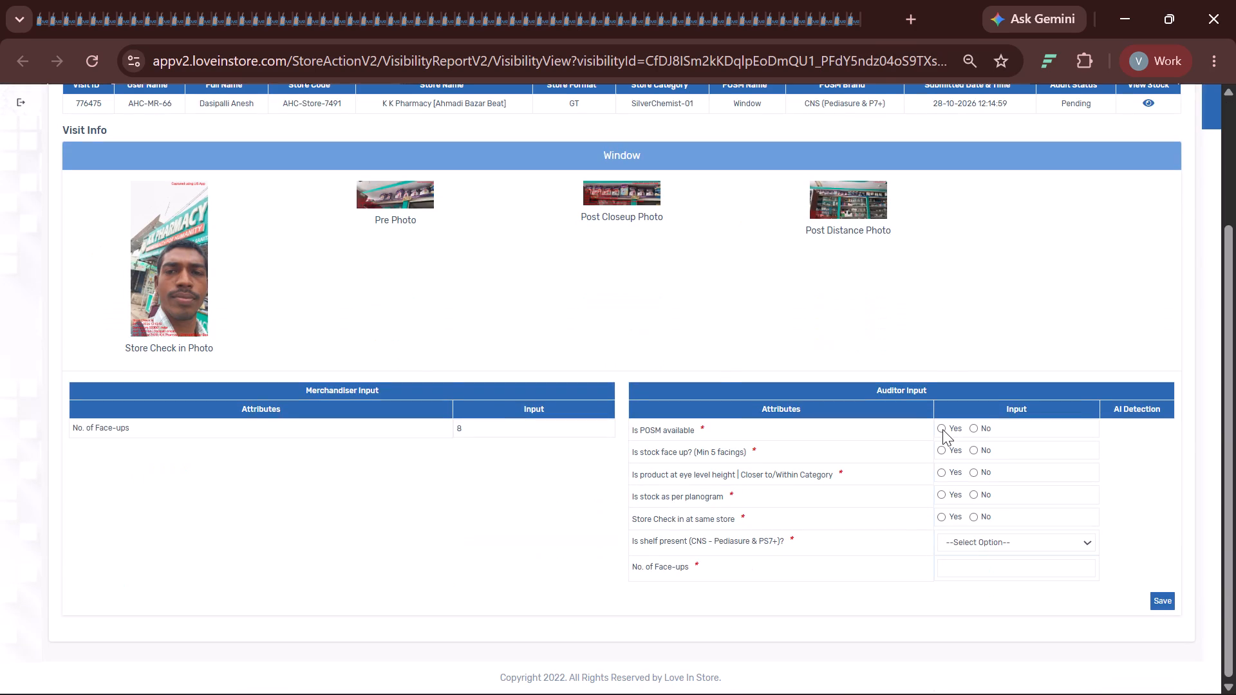
pyautogui.doubleClick(942, 429)
pyautogui.press('Tab')
pyautogui.press('space')
pyautogui.press('Tab')
pyautogui.press('Right')
pyautogui.press('Tab')
pyautogui.press('space')
pyautogui.press('Tab')
pyautogui.press('space')
pyautogui.press('Tab')
pyautogui.press('Right')
pyautogui.press('Tab')
pyautogui.press('8')
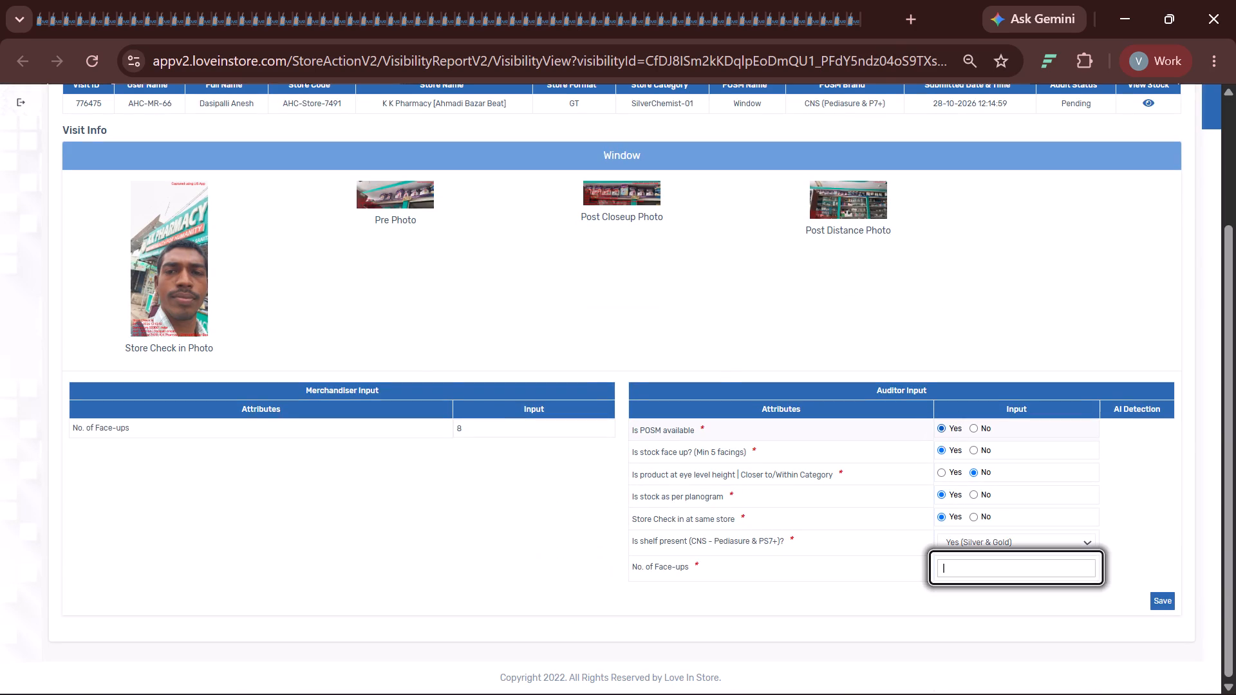
pyautogui.press('Tab')
pyautogui.press('space')
# Audit visit 776472: POSM, stock face-up, planogram and same-store check-in Yes, eye level No, shelf Yes (Silver & Gold), face-ups 6, and save.
pyautogui.hotkey('ctrl', 'Tab')
pyautogui.scroll(-3, 942, 429)
pyautogui.click(942, 429)
pyautogui.press('Tab')
pyautogui.press('space')
pyautogui.press('Tab')
pyautogui.press('Right')
pyautogui.press('Tab')
pyautogui.press('space')
pyautogui.press('Tab')
pyautogui.press('space')
pyautogui.press('Tab')
pyautogui.press('Right')
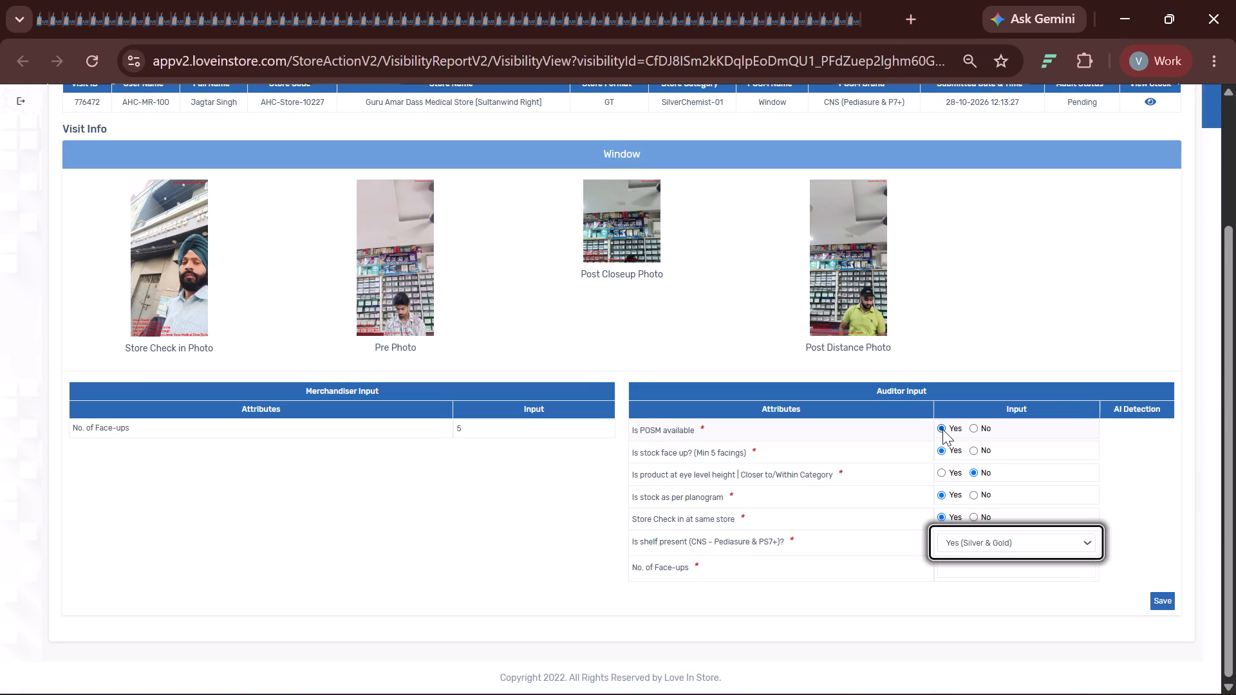
pyautogui.press('Tab')
pyautogui.press('6')
pyautogui.press('Tab')
pyautogui.press('space')
# Audit visit 776467: POSM, planogram and same-store check-in Yes, stock face-up and eye level No, shelf Yes (Silver & Gold), face-ups 4, and save.
pyautogui.hotkey('ctrl', 'Tab')
pyautogui.scroll(-2, 942, 429)
pyautogui.doubleClick(942, 429)
pyautogui.press('Tab')
pyautogui.press('Right')
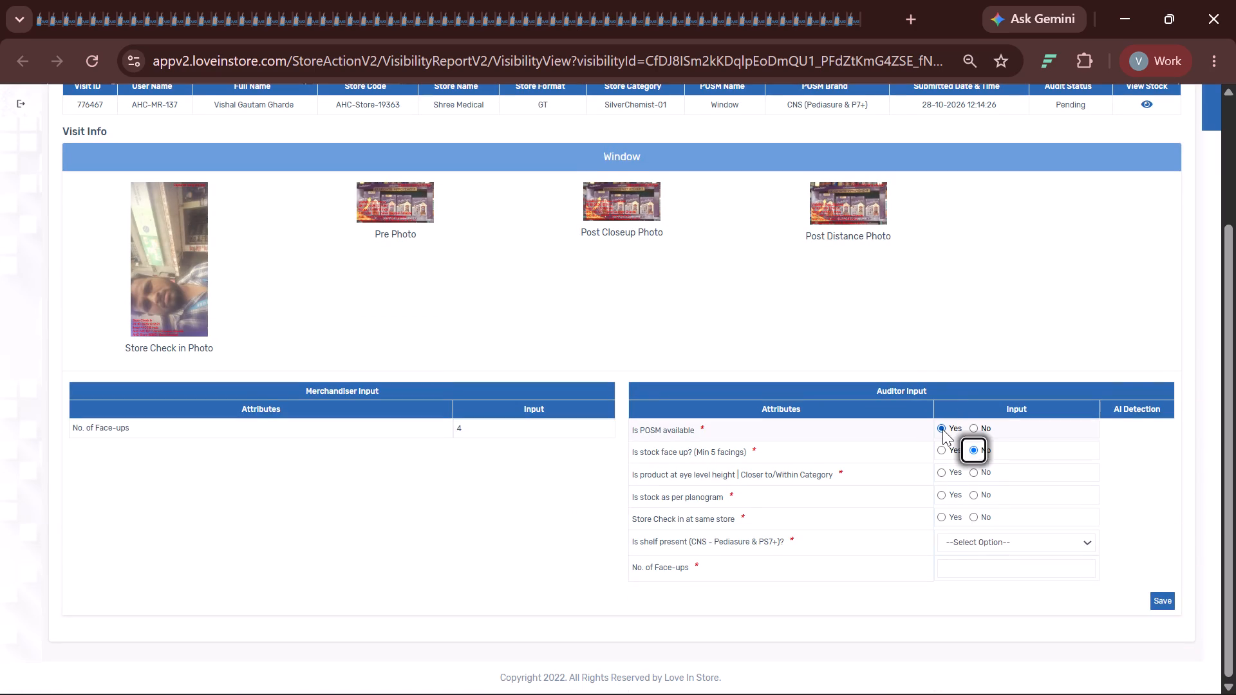
pyautogui.press('Tab')
pyautogui.press('Tab')
pyautogui.press('Tab')
pyautogui.press('Right')
pyautogui.press('Tab')
pyautogui.press('space')
pyautogui.hotkey('shift', 'Tab')
pyautogui.hotkey('shift', 'Right')
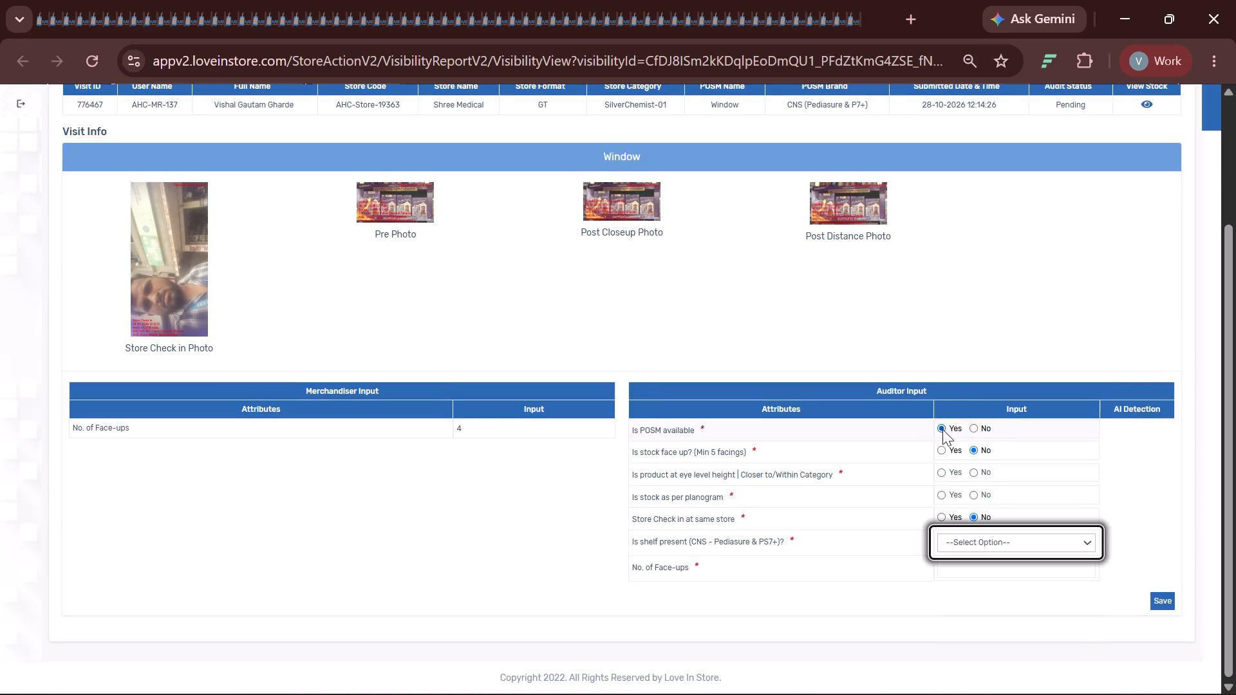
pyautogui.hotkey('shift', 'Tab')
pyautogui.hotkey('shift', 'Right')
pyautogui.hotkey('shift', 'Tab')
pyautogui.hotkey('shift', 'space')
pyautogui.hotkey('shift', 'Tab')
pyautogui.press('Right')
pyautogui.press('Tab')
pyautogui.press('Tab')
pyautogui.press('Tab')
pyautogui.press('Right')
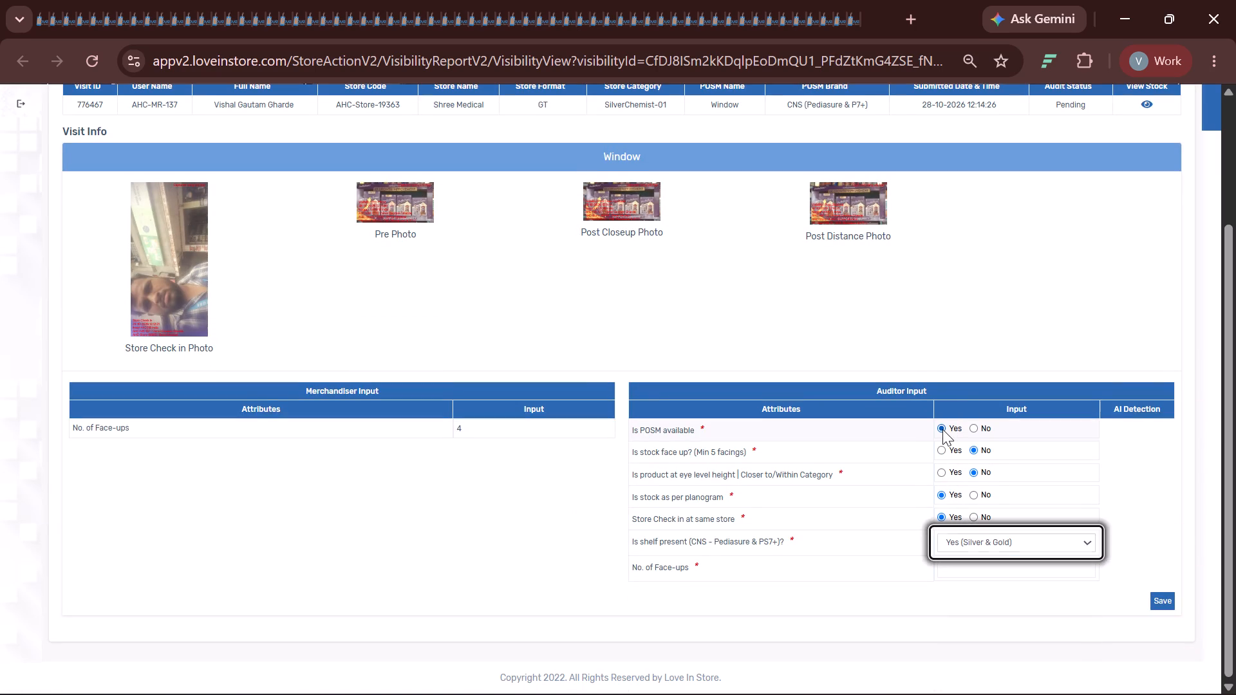
pyautogui.press('Tab')
pyautogui.press('4')
pyautogui.press('Tab')
pyautogui.press('space')
# Audit visit 776462: POSM, stock face-up, planogram and same-store check-in Yes, eye level No, shelf Yes (Silver & Gold), face-ups 5, and save.
pyautogui.hotkey('ctrl', 'Tab')
pyautogui.scroll(-2, 942, 429)
pyautogui.click(942, 429)
pyautogui.press('Tab')
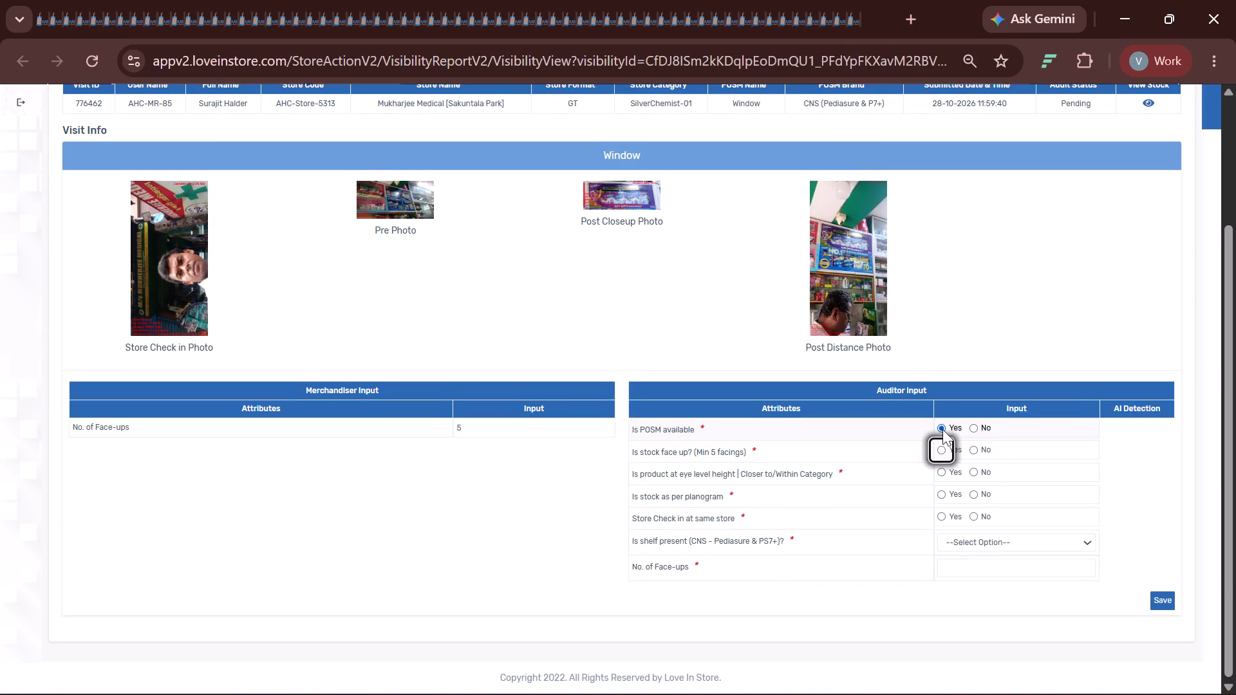
pyautogui.press('space')
pyautogui.press('Tab')
pyautogui.press('Right')
pyautogui.press('Tab')
pyautogui.press('space')
pyautogui.press('Tab')
pyautogui.press('space')
pyautogui.press('Tab')
pyautogui.press('Right')
pyautogui.press('Tab')
pyautogui.press('5')
pyautogui.press('Tab')
pyautogui.press('space')
# Audit visit 776461: POSM, stock face-up, eye level, planogram and same-store check-in Yes, shelf Yes (Silver & Gold), face-ups 9, and save.
pyautogui.hotkey('ctrl', 'Tab')
pyautogui.scroll(-3, 942, 429)
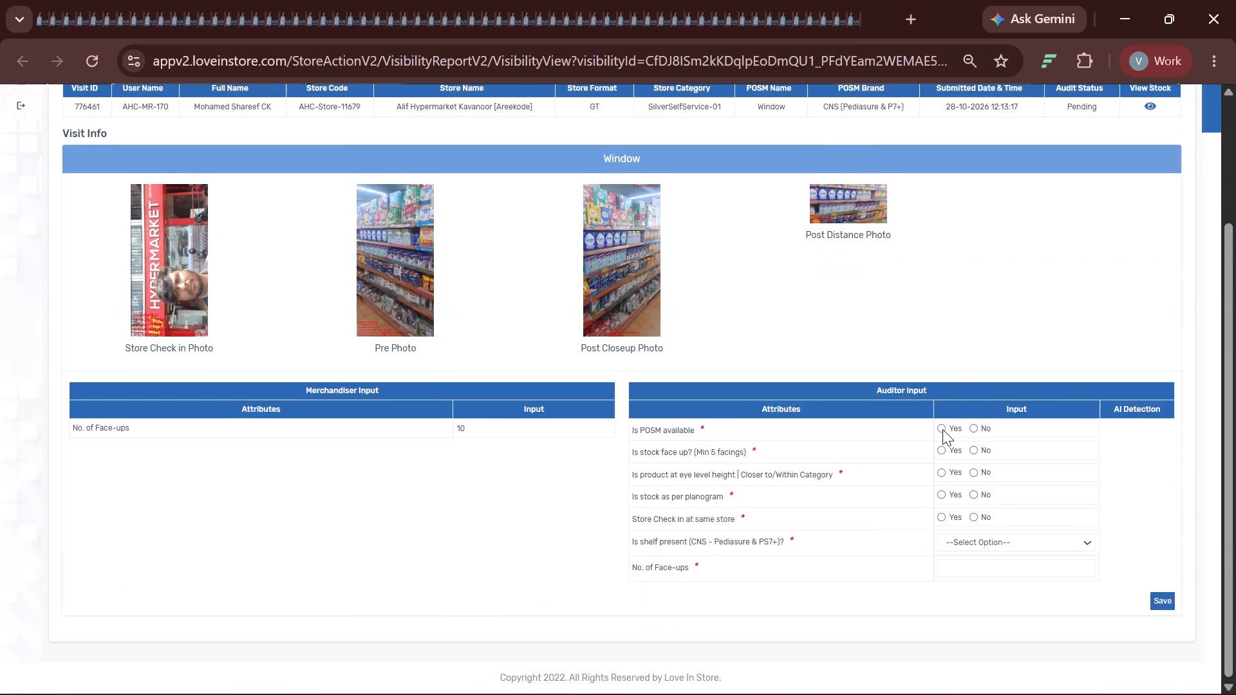
pyautogui.click(942, 429)
pyautogui.press('Tab')
pyautogui.press('space')
pyautogui.press('Tab')
pyautogui.press('space')
pyautogui.press('Tab')
pyautogui.press('space')
pyautogui.press('Tab')
pyautogui.press('Tab')
pyautogui.press('Right')
pyautogui.hotkey('shift', 'Tab')
pyautogui.press('space')
pyautogui.press('Tab')
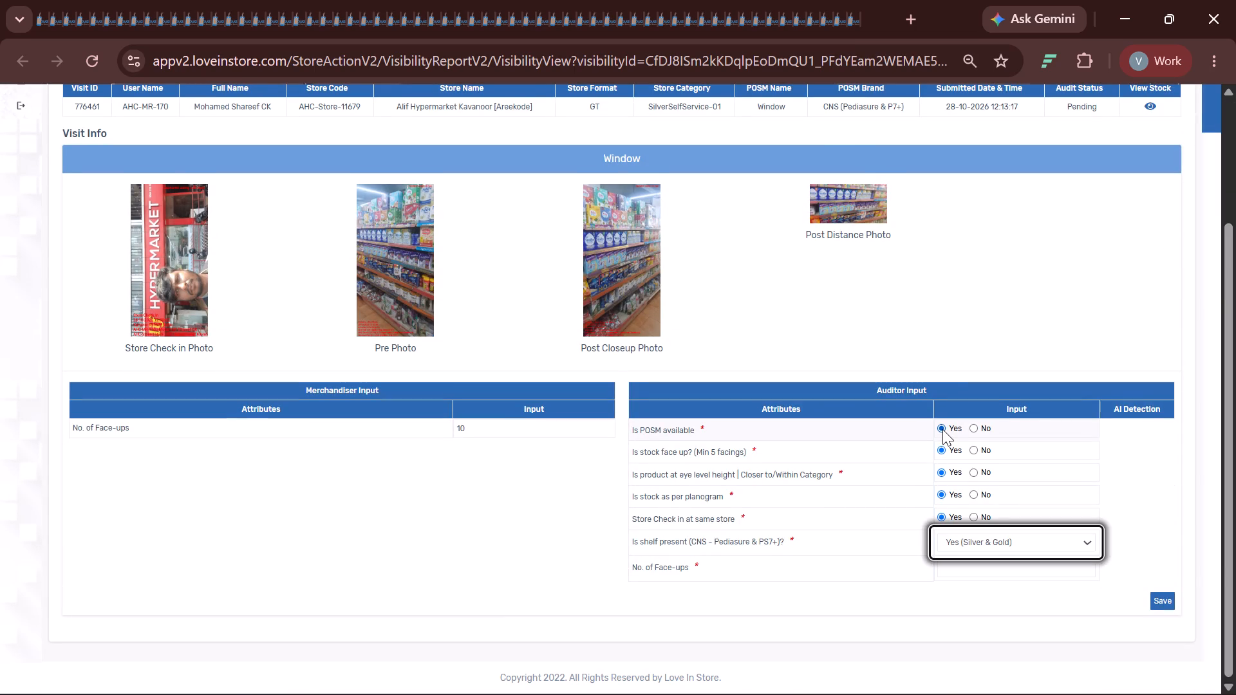
pyautogui.press('9')
pyautogui.press('Tab')
pyautogui.press('0')
pyautogui.hotkey('shift', 'Tab')
pyautogui.press('Tab')
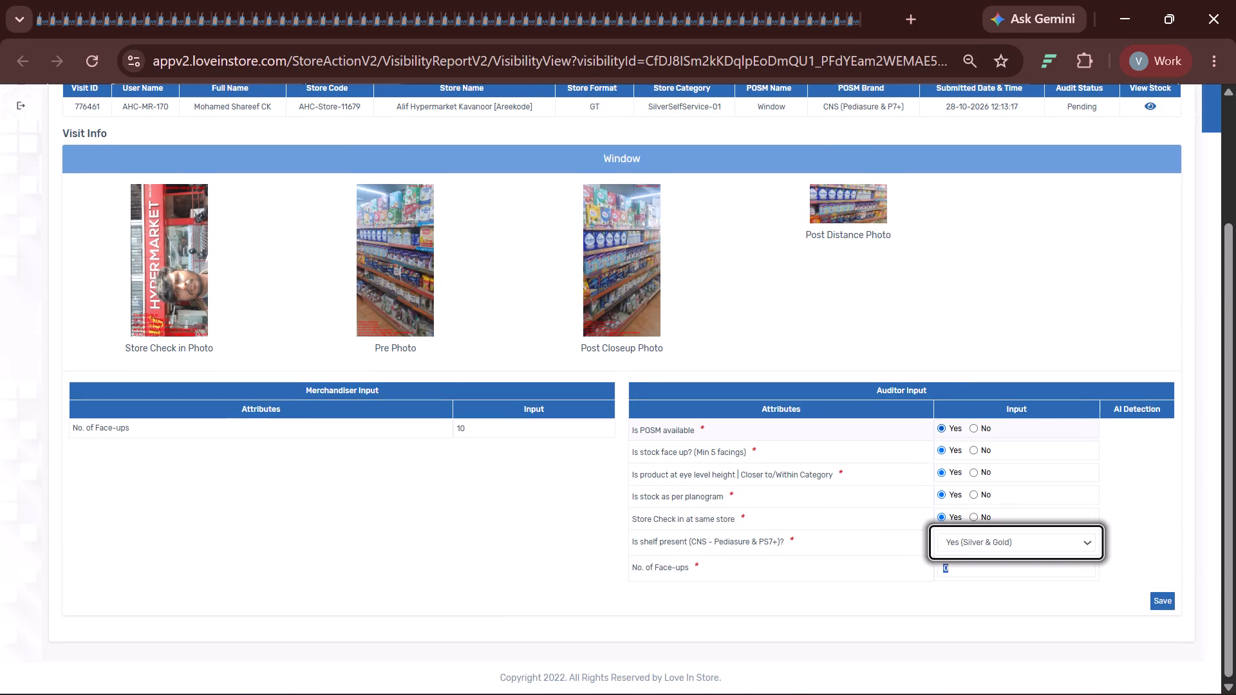
pyautogui.press('9')
pyautogui.press('Tab')
pyautogui.press('space')
# Audit visit 776460: POSM, stock face-up, eye level, planogram and same-store check-in Yes, shelf Yes (Silver & Gold), face-ups 7, and save.
pyautogui.hotkey('ctrl', 'Tab')
pyautogui.scroll(-2, 942, 429)
pyautogui.click(942, 429)
pyautogui.press('Tab')
pyautogui.press('space')
pyautogui.press('Tab')
pyautogui.press('space')
pyautogui.press('Tab')
pyautogui.press('space')
pyautogui.press('space')
pyautogui.press('Tab')
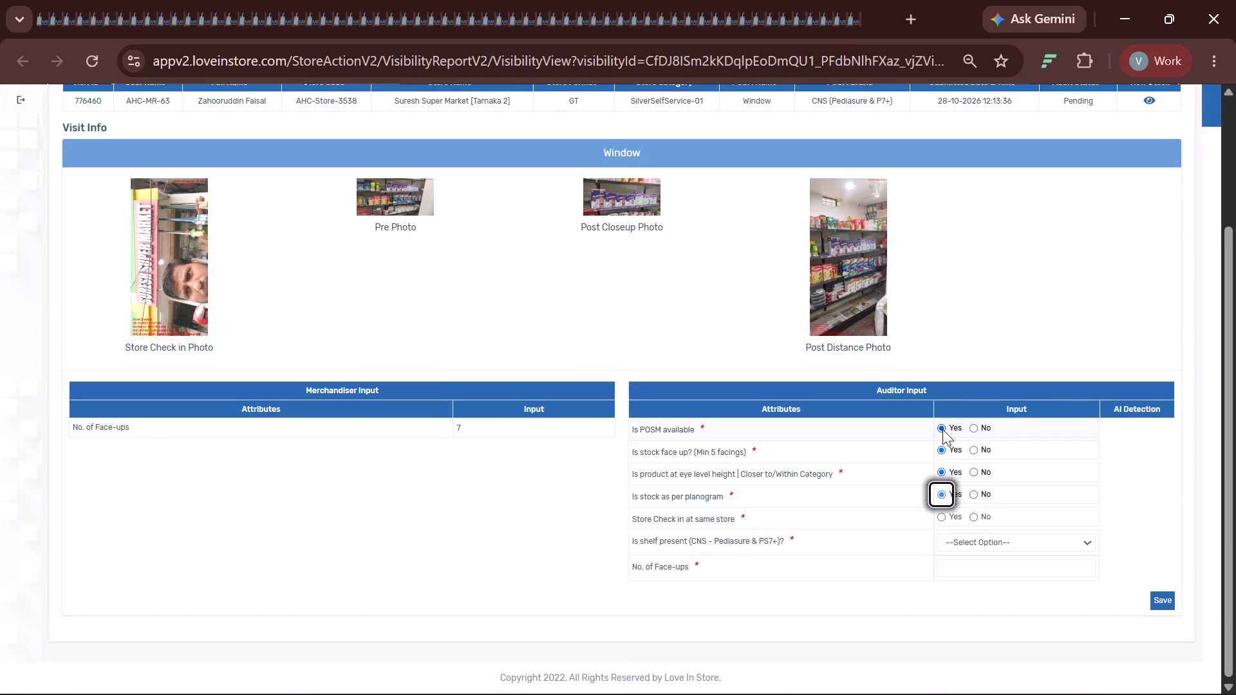
pyautogui.press('Tab')
pyautogui.press('Right')
pyautogui.hotkey('shift', 'Tab')
pyautogui.press('space')
pyautogui.press('Tab')
pyautogui.press('Tab')
pyautogui.press('7')
pyautogui.press('Tab')
pyautogui.press('space')
# Audit visit 776458: POSM, stock face-up, planogram and same-store check-in Yes, eye level No, shelf Yes (Silver & Gold), face-ups 5, and save.
pyautogui.hotkey('ctrl', 'Tab')
pyautogui.scroll(-5, 942, 429)
pyautogui.click(942, 429)
pyautogui.press('Tab')
pyautogui.press('space')
pyautogui.press('Tab')
pyautogui.press('Right')
pyautogui.press('Tab')
pyautogui.press('space')
pyautogui.press('Tab')
pyautogui.press('space')
pyautogui.press('Tab')
pyautogui.press('Right')
pyautogui.press('Tab')
pyautogui.press('5')
pyautogui.press('Tab')
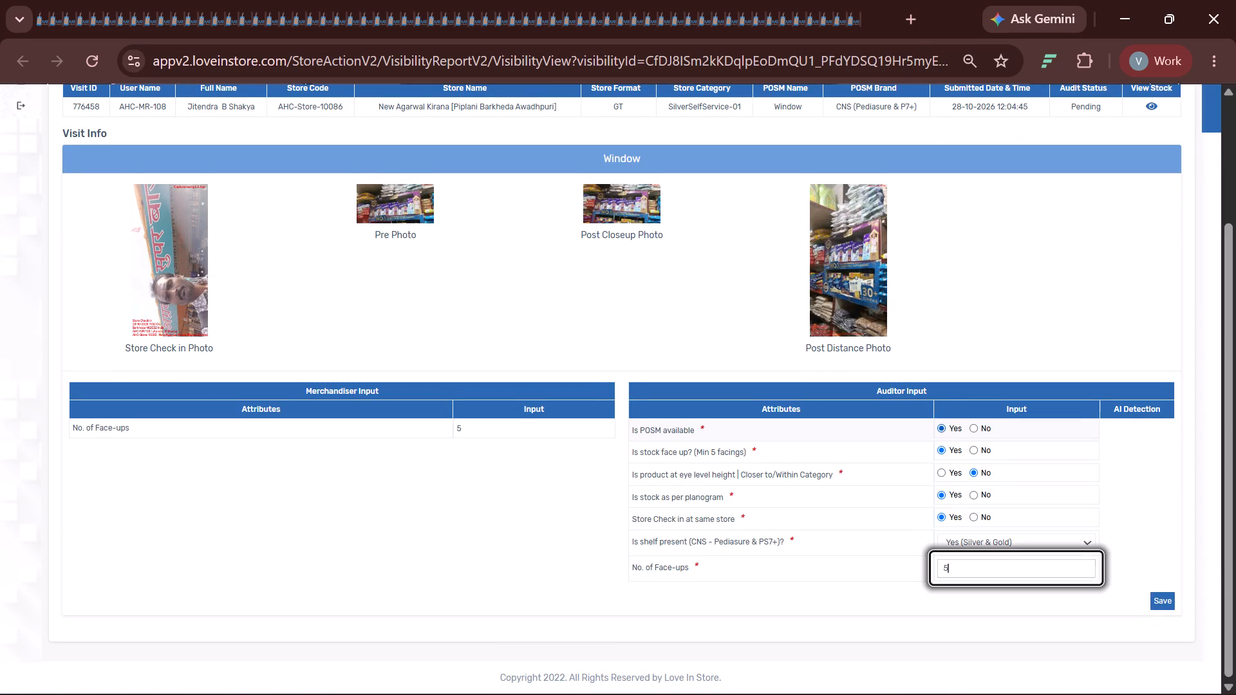
pyautogui.press('space')
# Audit visit 776455: POSM, planogram and same-store check-in Yes, stock face-up and eye level No, shelf Yes (Silver & Gold), face-ups 4, and save.
pyautogui.hotkey('ctrl', 'Tab')
pyautogui.scroll(-2, 942, 429)
pyautogui.click(942, 429)
pyautogui.press('Tab')
pyautogui.press('Right')
pyautogui.press('Tab')
pyautogui.press('Right')
pyautogui.press('Tab')
pyautogui.press('space')
pyautogui.press('Tab')
pyautogui.press('space')
pyautogui.press('Tab')
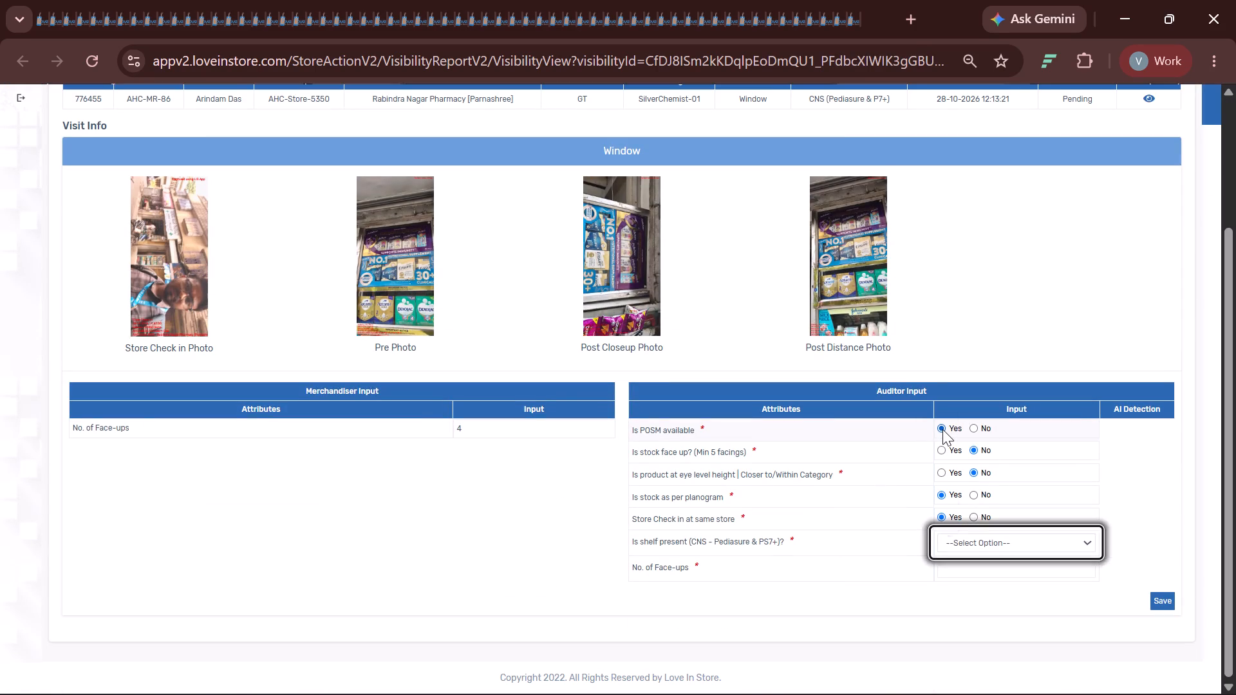
pyautogui.press('Right')
pyautogui.press('Tab')
pyautogui.press('4')
pyautogui.press('Tab')
pyautogui.press('space')
# Audit visit 776452: POSM, planogram and same-store check-in Yes, stock face-up and eye level No, shelf Yes (Silver & Gold), face-ups 4, and save.
pyautogui.hotkey('ctrl', 'Tab')
pyautogui.scroll(-3, 942, 429)
pyautogui.click(942, 429)
pyautogui.press('Tab')
pyautogui.press('space')
pyautogui.press('Tab')
pyautogui.press('Right')
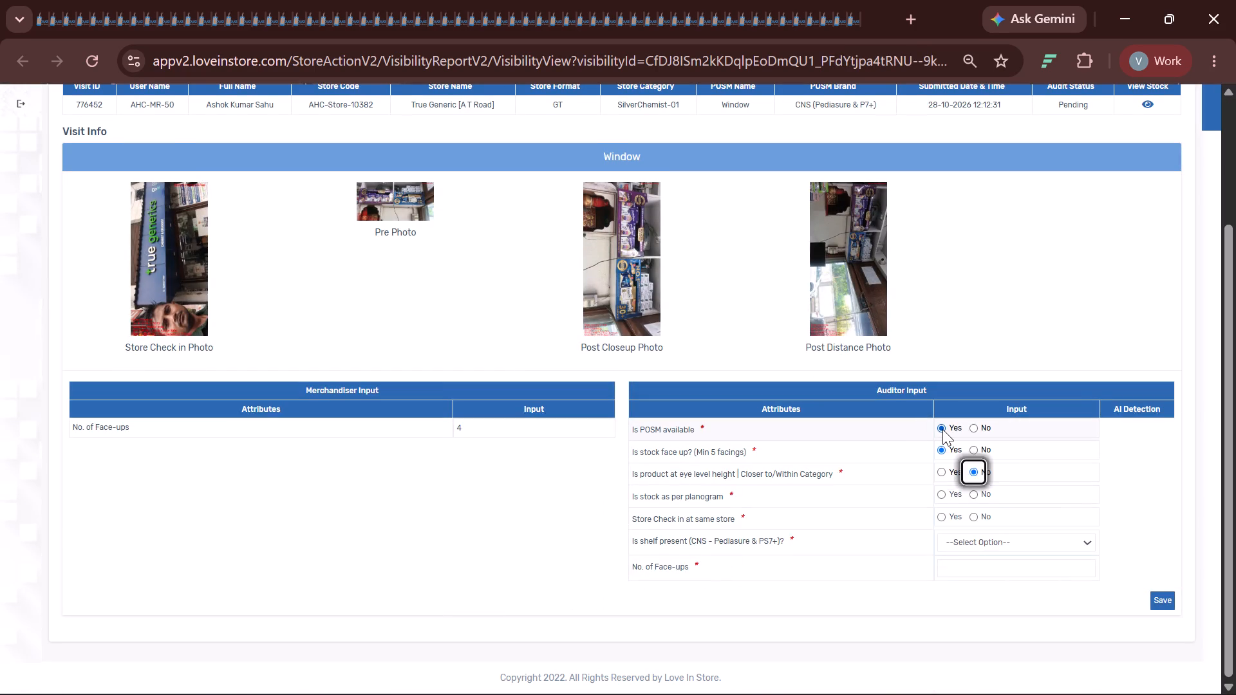
pyautogui.press('Tab')
pyautogui.press('space')
pyautogui.press('Tab')
pyautogui.press('space')
pyautogui.press('Tab')
pyautogui.press('Right')
pyautogui.hotkey('shift', 'Tab')
pyautogui.hotkey('shift', 'Tab')
pyautogui.hotkey('shift', 'Tab')
pyautogui.press('Right')
pyautogui.press('Right')
pyautogui.hotkey('shift', 'Tab')
pyautogui.press('Right')
pyautogui.press('Tab')
pyautogui.press('Tab')
pyautogui.press('Tab')
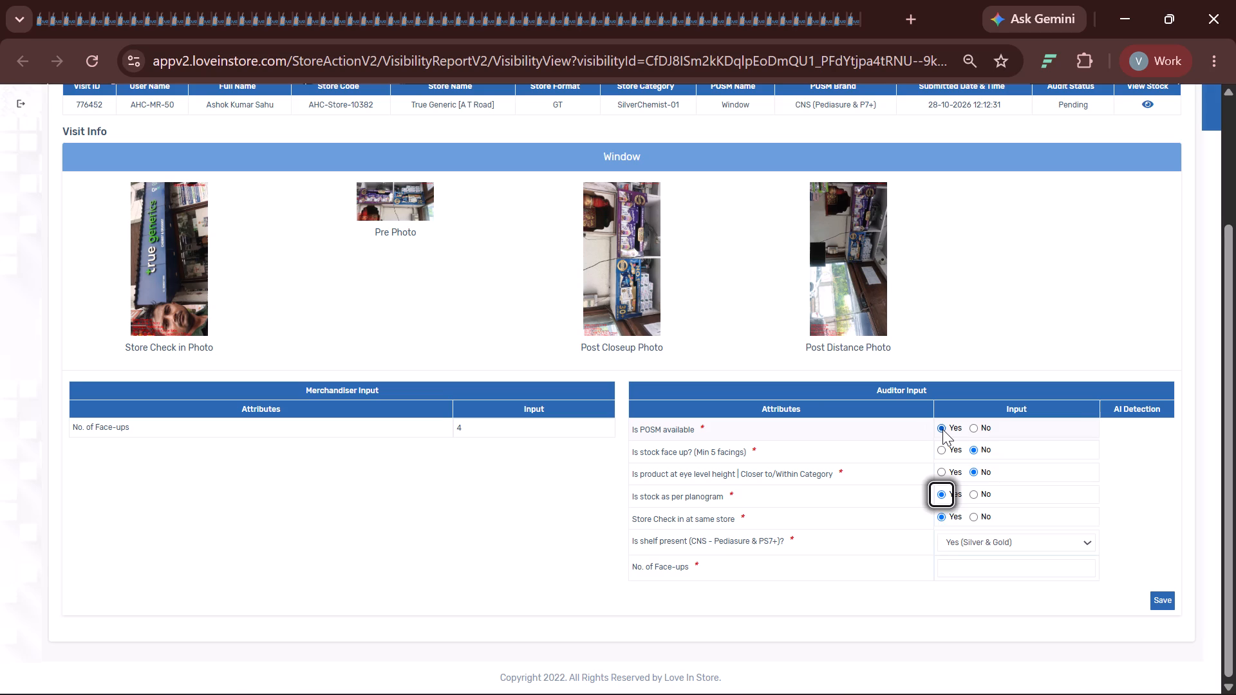
pyautogui.press('Tab')
pyautogui.press('Tab')
pyautogui.press('4')
pyautogui.press('Tab')
pyautogui.press('space')
# Audit visit 776449: POSM, planogram and same-store check-in Yes, stock face-up and eye level No, shelf Yes (Silver & Gold), face-ups 4, and save.
pyautogui.hotkey('ctrl', 'Tab')
pyautogui.scroll(-2, 942, 429)
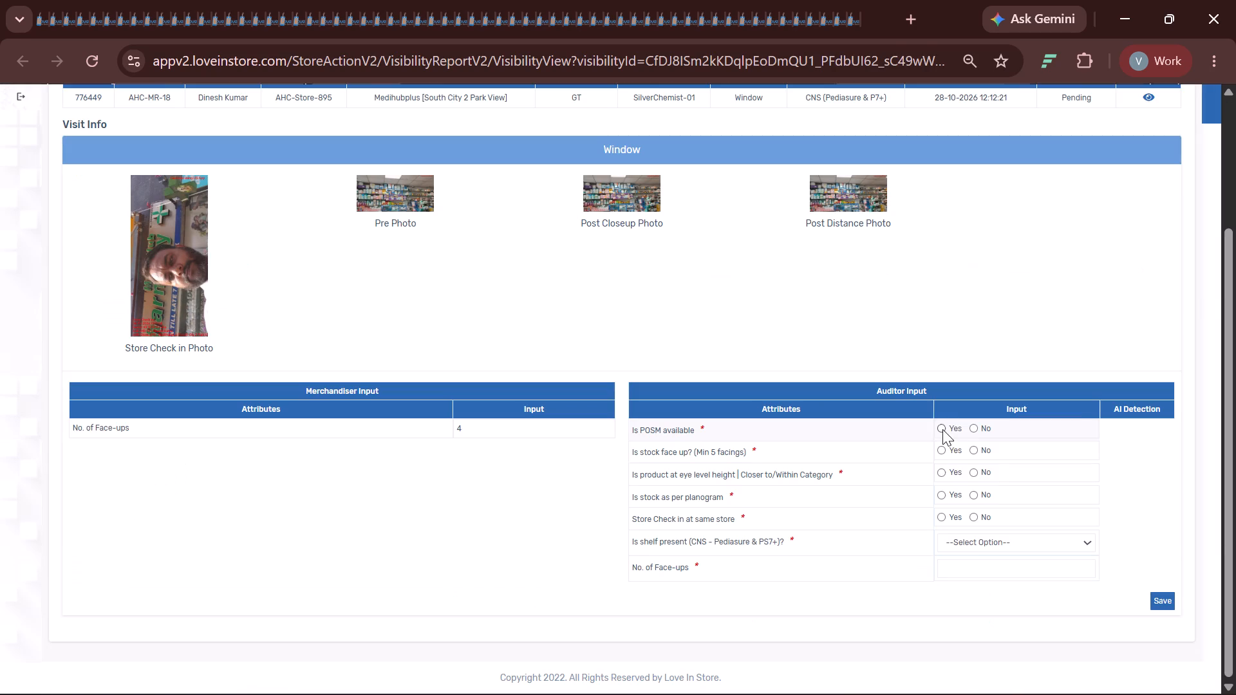
pyautogui.click(942, 429)
pyautogui.press('Tab')
pyautogui.press('space')
pyautogui.press('Tab')
pyautogui.press('Right')
pyautogui.hotkey('shift', 'Tab')
pyautogui.press('Right')
pyautogui.press('Tab')
pyautogui.press('space')
pyautogui.press('Tab')
pyautogui.press('space')
pyautogui.press('Tab')
pyautogui.press('space')
pyautogui.press('Tab')
pyautogui.press('Right')
pyautogui.press('Tab')
pyautogui.press('4')
pyautogui.press('Tab')
pyautogui.press('space')
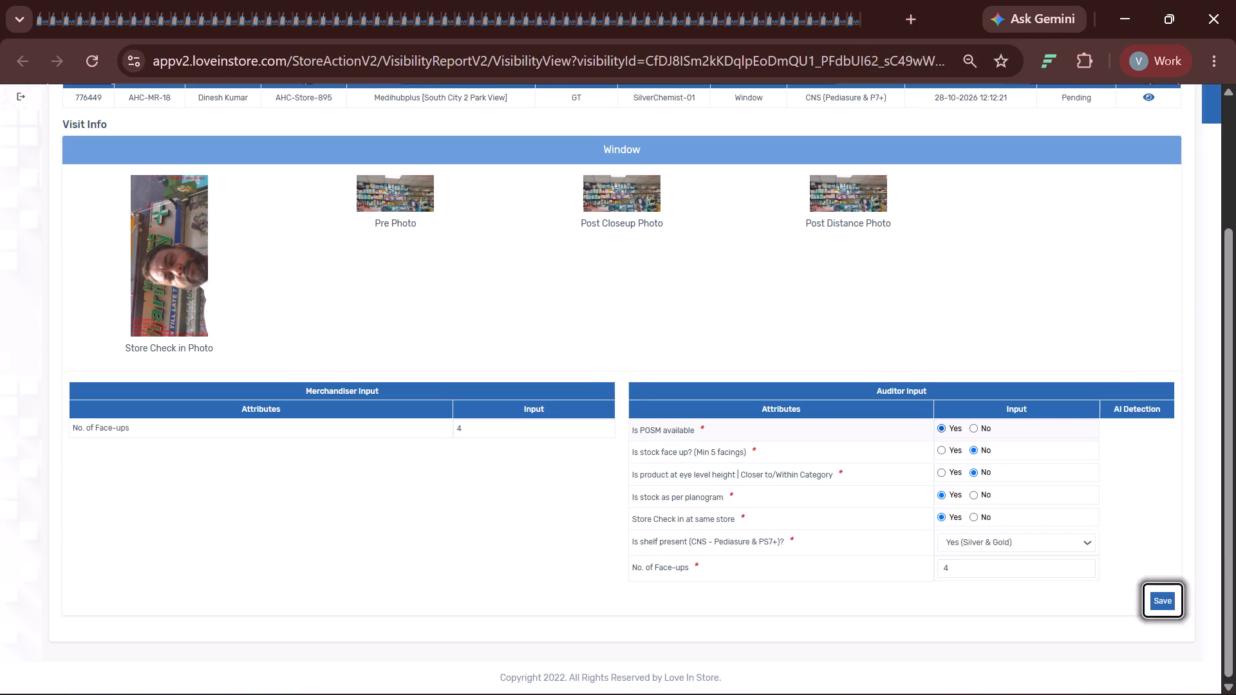
# Audit visit 776448: POSM, planogram and same-store check-in Yes, stock face-up and eye level No, shelf Yes (Silver & Gold), face-ups 2, and save.
pyautogui.hotkey('ctrl', 'Tab')
pyautogui.scroll(-3, 942, 429)
pyautogui.click(942, 429)
pyautogui.press('Tab')
pyautogui.press('Right')
pyautogui.press('Tab')
pyautogui.press('Right')
pyautogui.press('Tab')
pyautogui.press('Tab')
pyautogui.press('space')
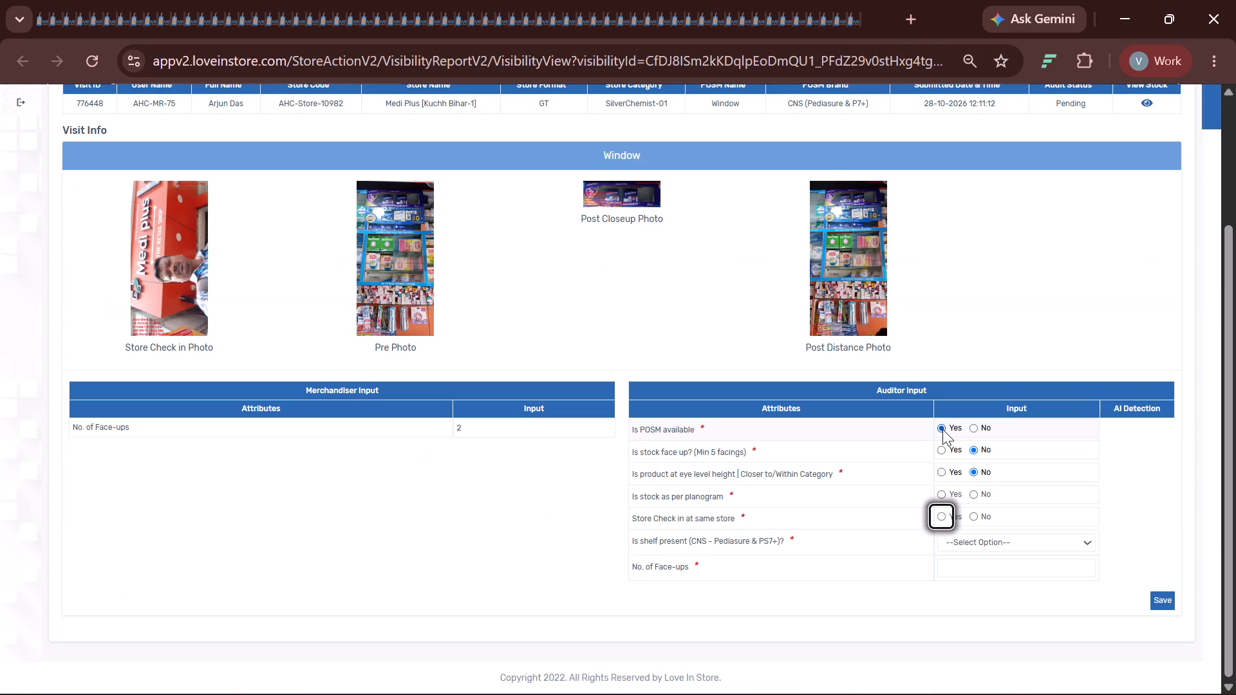
pyautogui.hotkey('shift', 'Tab')
pyautogui.press('space')
pyautogui.press('Tab')
pyautogui.press('Tab')
pyautogui.press('Right')
pyautogui.press('Tab')
pyautogui.press('2')
pyautogui.press('Tab')
pyautogui.press('space')
# Audit visit 776445: POSM, planogram and same-store check-in Yes, stock face-up and eye level No, shelf Yes (Silver & Gold), face-ups 3, and save.
pyautogui.hotkey('ctrl', 'Tab')
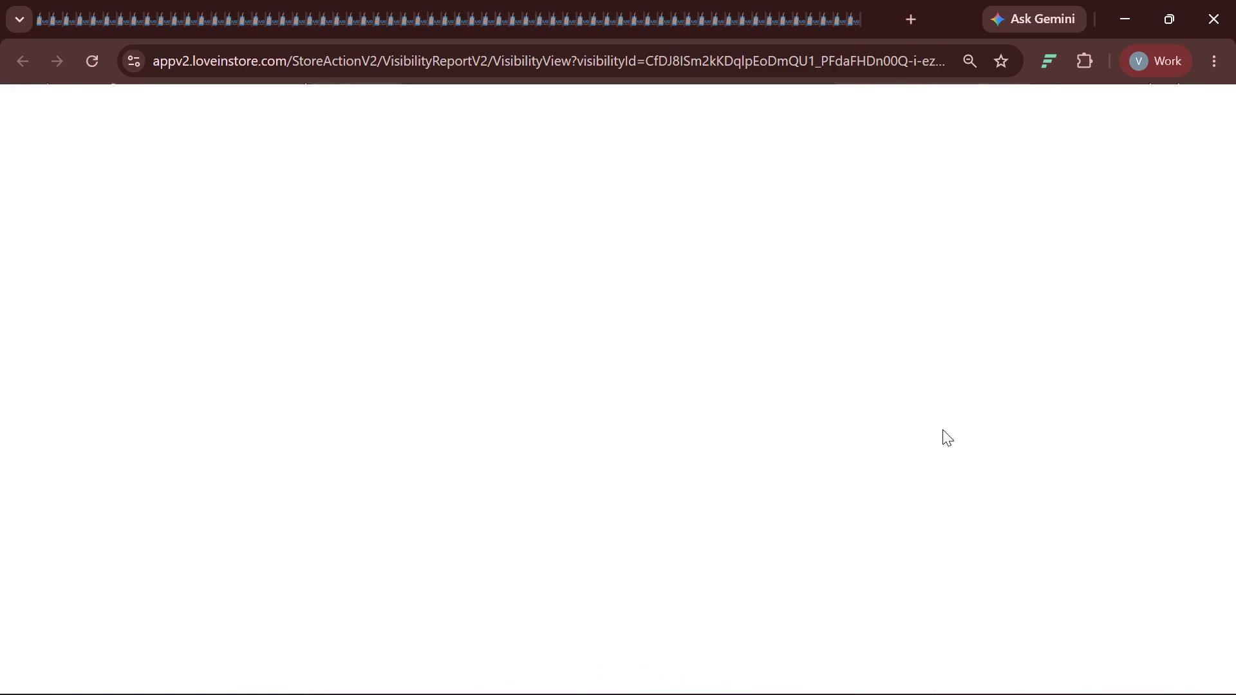
pyautogui.scroll(-5, 942, 429)
pyautogui.click(942, 429)
pyautogui.press('Tab')
pyautogui.press('space')
pyautogui.press('Tab')
pyautogui.press('Right')
pyautogui.press('Tab')
pyautogui.press('space')
pyautogui.press('Tab')
pyautogui.hotkey('shift', 'Tab')
pyautogui.hotkey('shift', 'Tab')
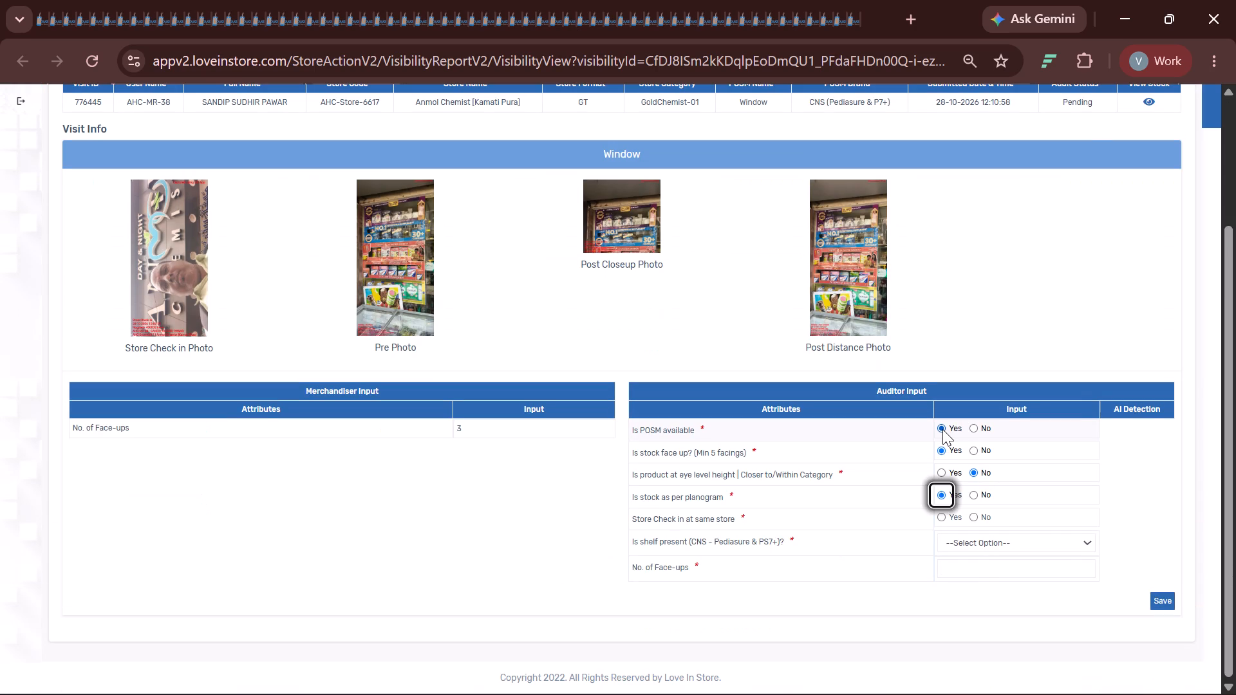
pyautogui.hotkey('shift', 'Tab')
pyautogui.press('Right')
pyautogui.press('Tab')
pyautogui.press('space')
pyautogui.press('Tab')
pyautogui.press('space')
pyautogui.press('Tab')
pyautogui.press('space')
pyautogui.press('Tab')
pyautogui.press('Right')
pyautogui.press('Tab')
pyautogui.press('3')
pyautogui.press('Tab')
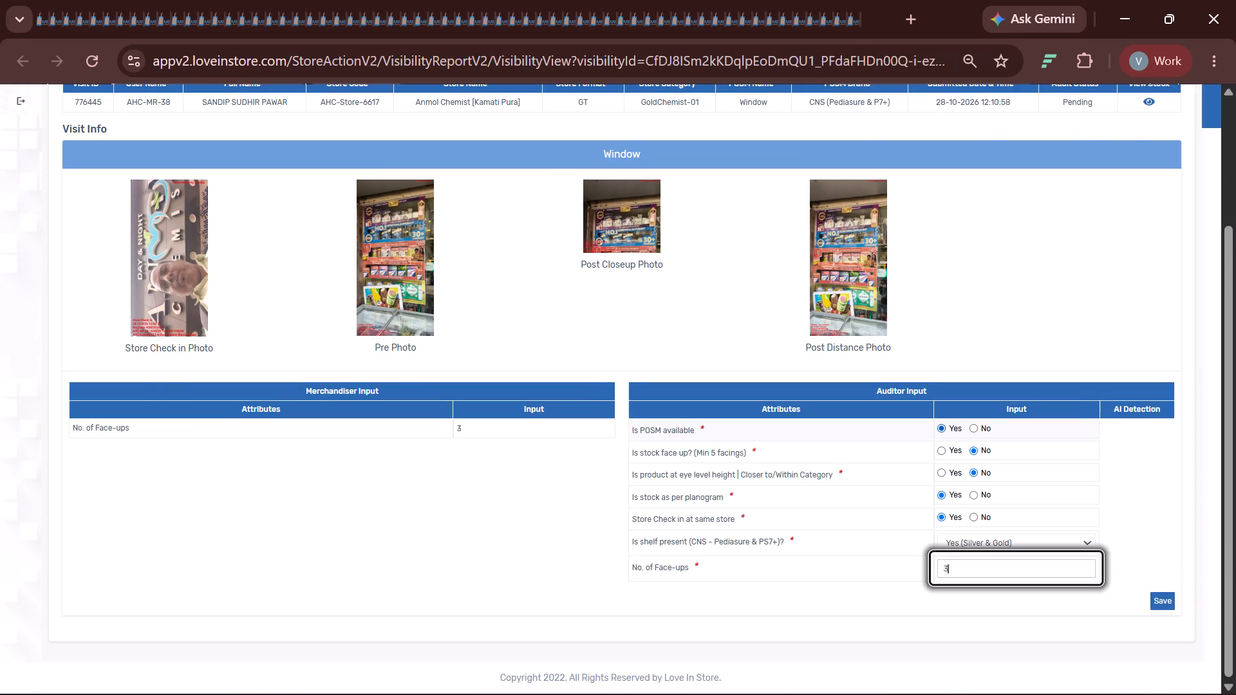
pyautogui.press('space')
# Audit visit 776441: POSM, stock face-up, planogram and same-store check-in Yes, eye level No, shelf Yes (Silver & Gold), face-ups 5, and save.
pyautogui.hotkey('ctrl', 'Tab')
pyautogui.scroll(-1, 942, 429)
pyautogui.click(942, 429)
pyautogui.press('Tab')
pyautogui.press('space')
pyautogui.press('Tab')
pyautogui.press('Right')
pyautogui.press('Tab')
pyautogui.press('space')
pyautogui.press('Tab')
pyautogui.press('space')
pyautogui.press('Tab')
pyautogui.press('Right')
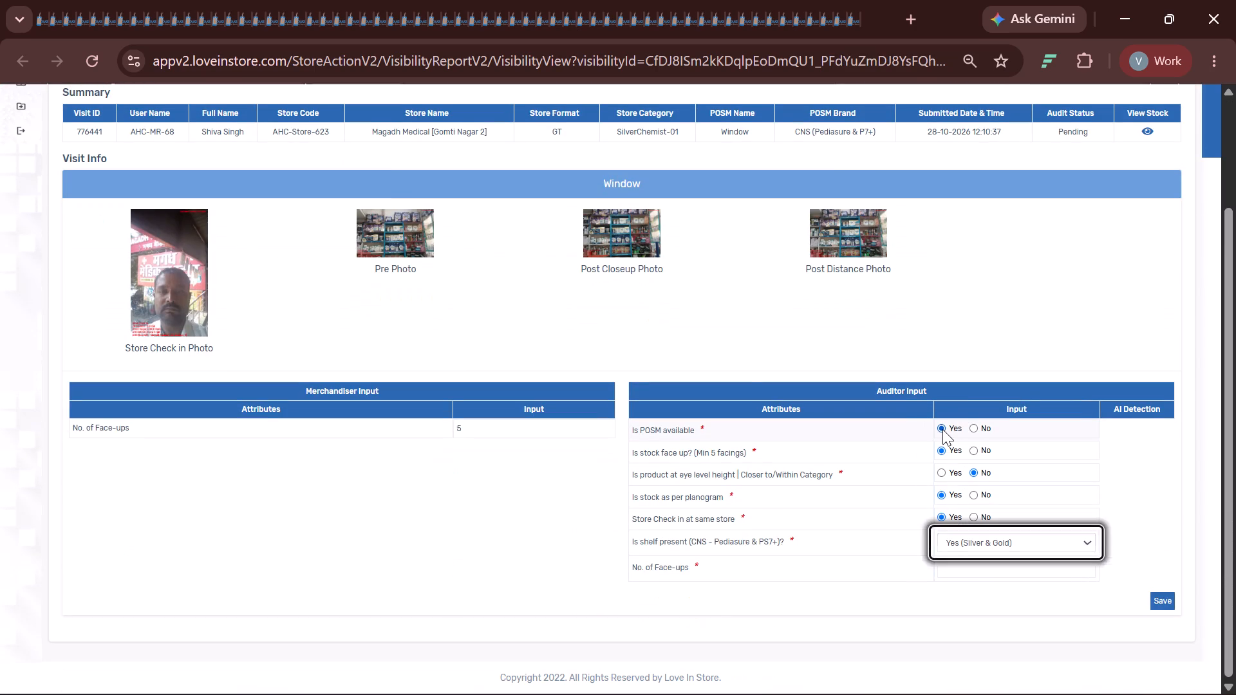
pyautogui.press('Tab')
pyautogui.press('5')
pyautogui.press('Tab')
pyautogui.press('space')
# Audit visit 776439: POSM, stock face-up, planogram and same-store check-in Yes, eye level No, shelf Yes (Silver & Gold), face-ups 5, and save.
pyautogui.hotkey('ctrl', 'Tab')
pyautogui.scroll(-3, 942, 429)
pyautogui.click(942, 429)
pyautogui.press('Tab')
pyautogui.press('space')
pyautogui.press('Tab')
pyautogui.press('Right')
pyautogui.press('Tab')
pyautogui.press('space')
pyautogui.press('Tab')
pyautogui.press('space')
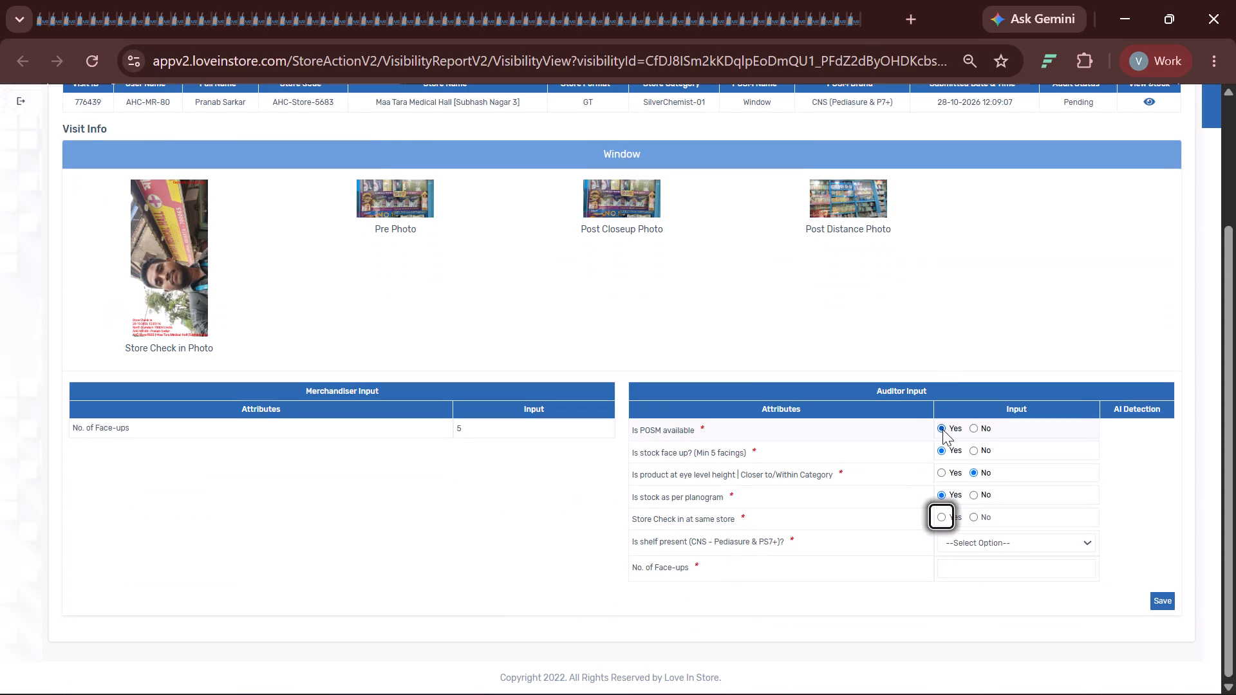
pyautogui.press('Tab')
pyautogui.press('Right')
pyautogui.press('Tab')
pyautogui.press('5')
pyautogui.press('Tab')
pyautogui.press('space')
# Audit visit 776437: POSM, stock face-up, planogram and same-store check-in Yes, eye level No, shelf Yes (Silver & Gold), face-ups 5, and save.
pyautogui.hotkey('ctrl', 'Tab')
pyautogui.scroll(-2, 942, 429)
pyautogui.click(942, 429)
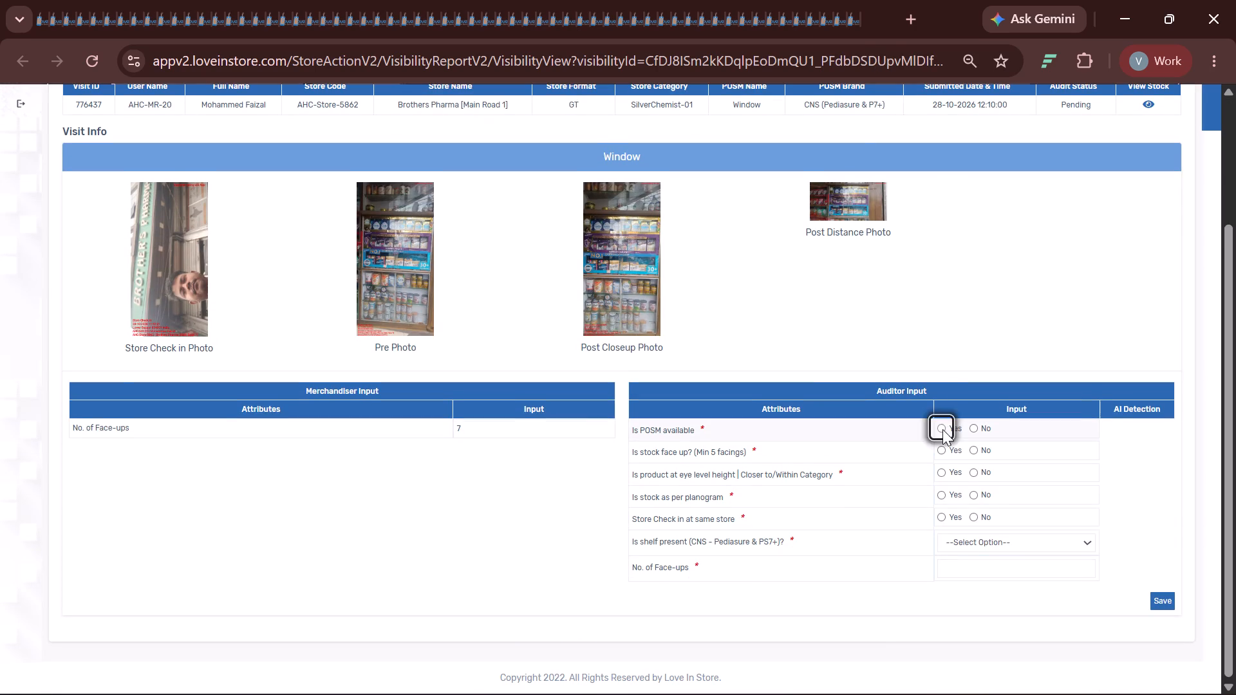
pyautogui.press('Tab')
pyautogui.press('space')
pyautogui.press('Tab')
pyautogui.press('Right')
pyautogui.press('Tab')
pyautogui.press('space')
pyautogui.press('Tab')
pyautogui.press('space')
pyautogui.press('Tab')
pyautogui.press('Right')
pyautogui.press('Tab')
pyautogui.press('5')
pyautogui.press('Tab')
pyautogui.press('space')
# Audit visit 776434: POSM, planogram and same-store check-in Yes, stock face-up and eye level No, shelf Yes (Silver & Gold), face-ups 4, and save.
pyautogui.hotkey('ctrl', 'Tab')
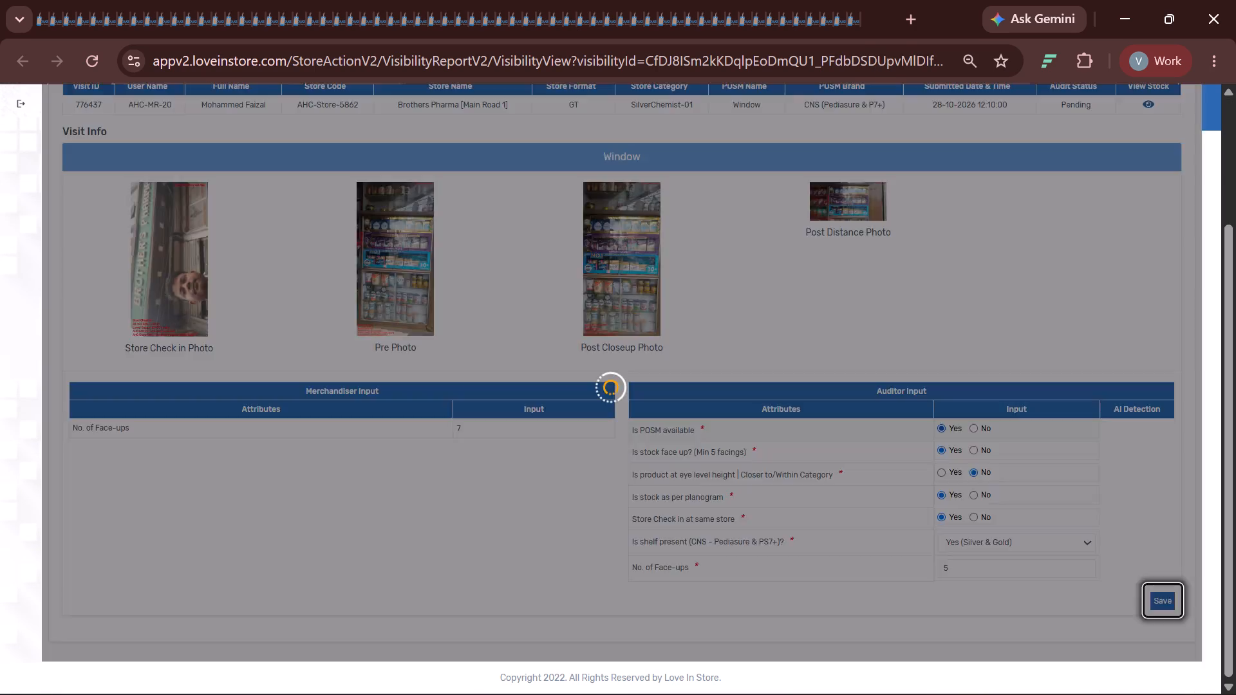
pyautogui.scroll(-3, 942, 429)
pyautogui.doubleClick(942, 429)
pyautogui.press('Tab')
pyautogui.press('Tab')
pyautogui.press('Right')
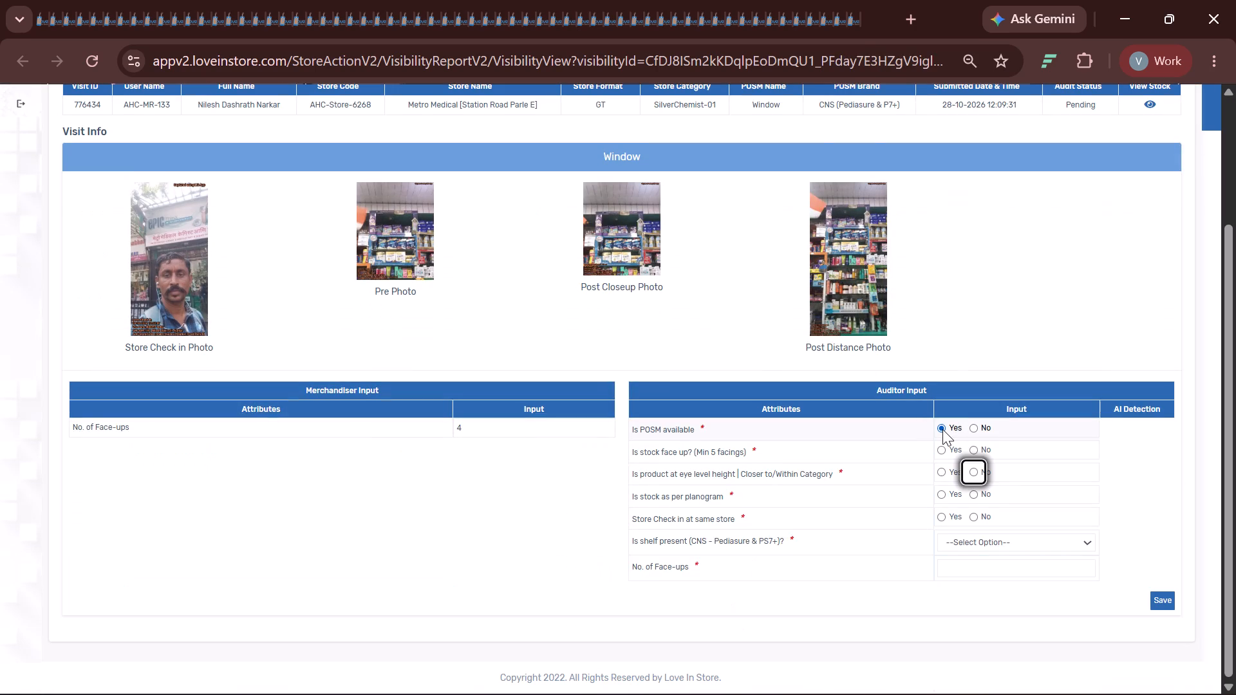
pyautogui.press('Tab')
pyautogui.press('space')
pyautogui.press('Tab')
pyautogui.press('space')
pyautogui.hotkey('shift', 'Tab')
pyautogui.hotkey('shift', 'Tab')
pyautogui.hotkey('shift', 'Tab')
pyautogui.press('Right')
pyautogui.press('Tab')
pyautogui.press('Tab')
pyautogui.press('Tab')
pyautogui.press('Tab')
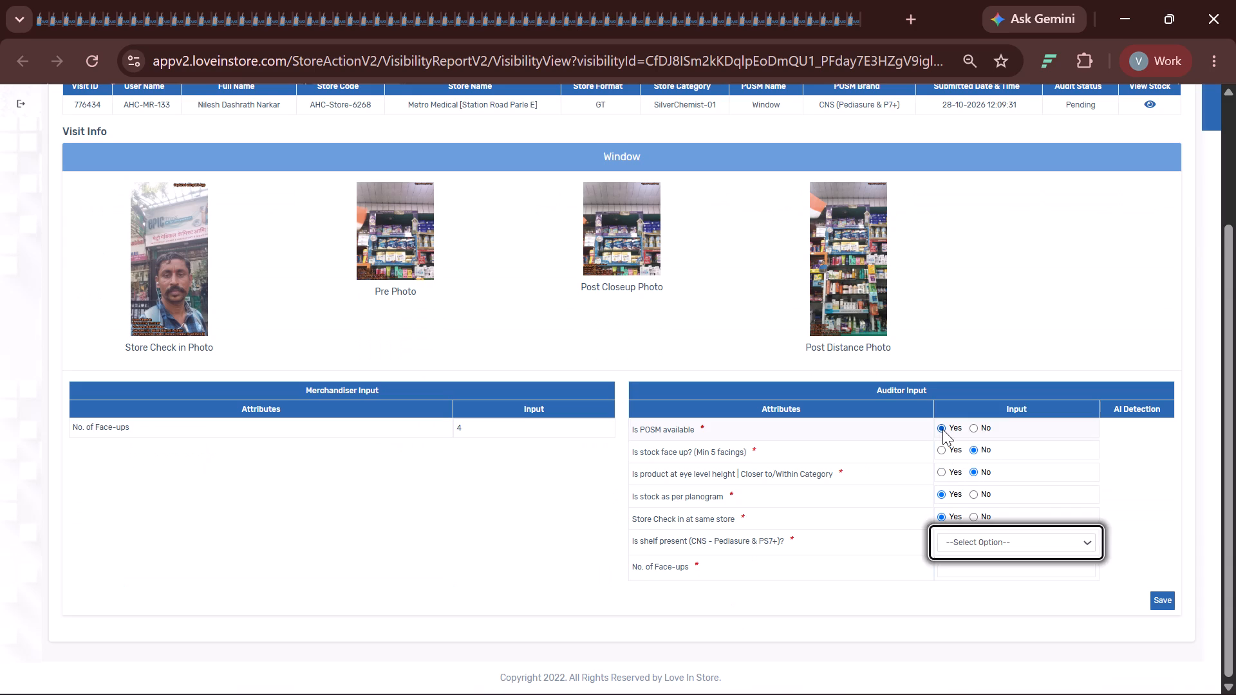
pyautogui.press('Right')
pyautogui.press('Tab')
pyautogui.press('5')
pyautogui.hotkey('shift', 'Tab')
pyautogui.press('Tab')
pyautogui.press('4')
pyautogui.press('Tab')
pyautogui.press('space')
# Audit visit 776431: POSM, planogram and same-store check-in Yes, stock face-up and eye level No, shelf Yes (Silver & Gold), face-ups 1, and save.
pyautogui.hotkey('ctrl', 'Tab')
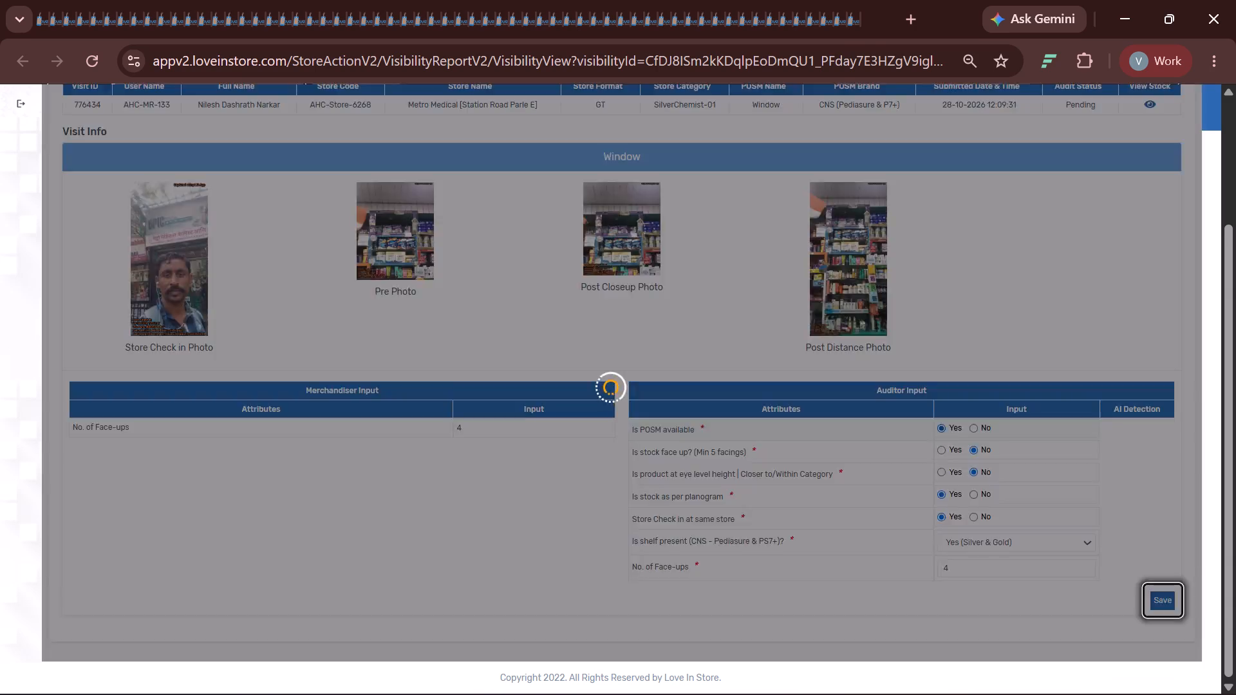
pyautogui.scroll(-2, 942, 429)
pyautogui.click(942, 429)
pyautogui.press('Tab')
pyautogui.press('Right')
pyautogui.press('Tab')
pyautogui.press('Right')
pyautogui.press('Tab')
pyautogui.press('space')
pyautogui.press('Tab')
pyautogui.press('space')
pyautogui.press('Tab')
pyautogui.press('Right')
pyautogui.press('Tab')
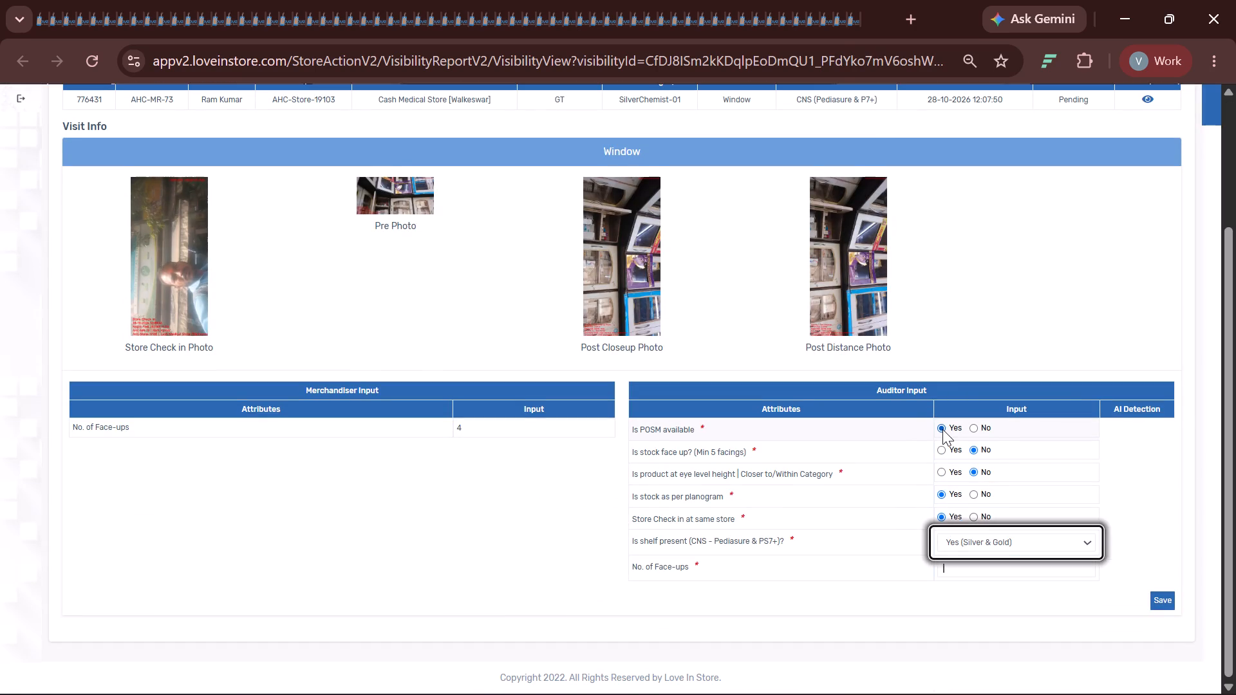
pyautogui.press('1')
pyautogui.press('Tab')
pyautogui.press('space')
# Audit visit 776430: POSM, planogram and same-store check-in Yes, stock face-up and eye level No, shelf Yes (Silver & Gold), face-ups 4, and save.
pyautogui.hotkey('ctrl', 'Tab')
pyautogui.scroll(-3, 942, 429)
pyautogui.tripleClick(942, 429)
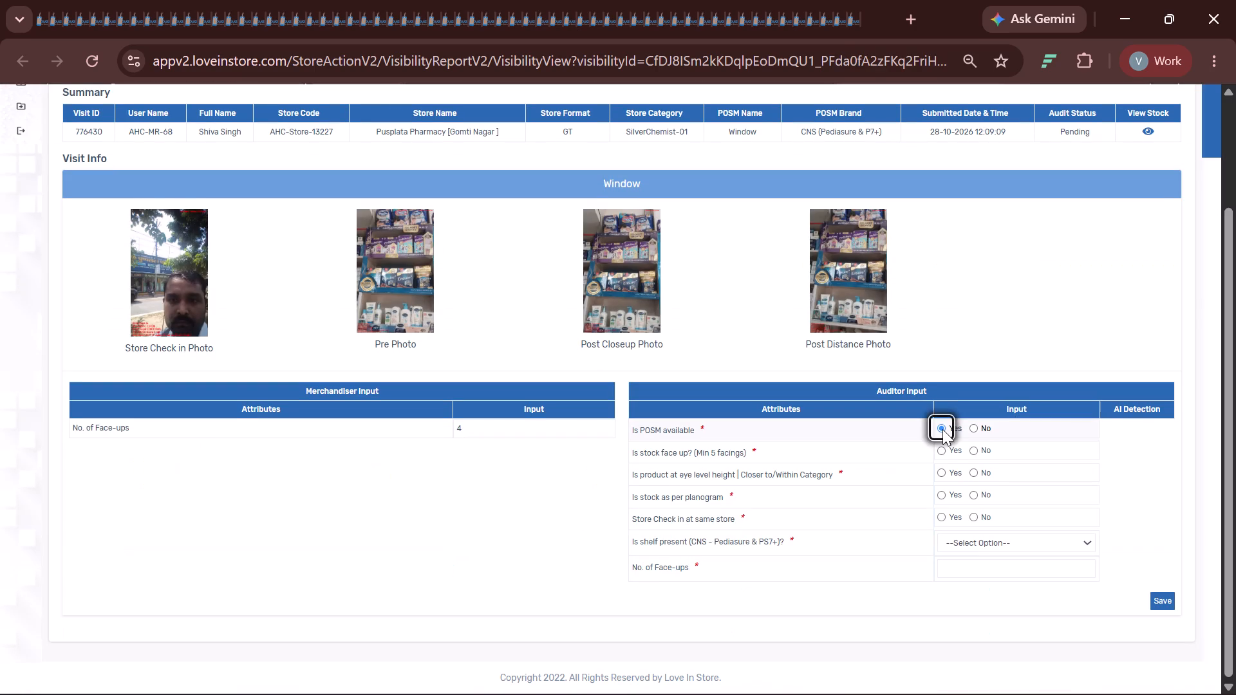
pyautogui.press('Tab')
pyautogui.press('Right')
pyautogui.press('Down')
pyautogui.press('Tab')
pyautogui.press('Right')
pyautogui.hotkey('shift', 'Tab')
pyautogui.press('Right')
pyautogui.press('Tab')
pyautogui.press('space')
pyautogui.press('Tab')
pyautogui.press('space')
pyautogui.press('Tab')
pyautogui.press('space')
pyautogui.press('Tab')
pyautogui.press('Right')
pyautogui.press('Tab')
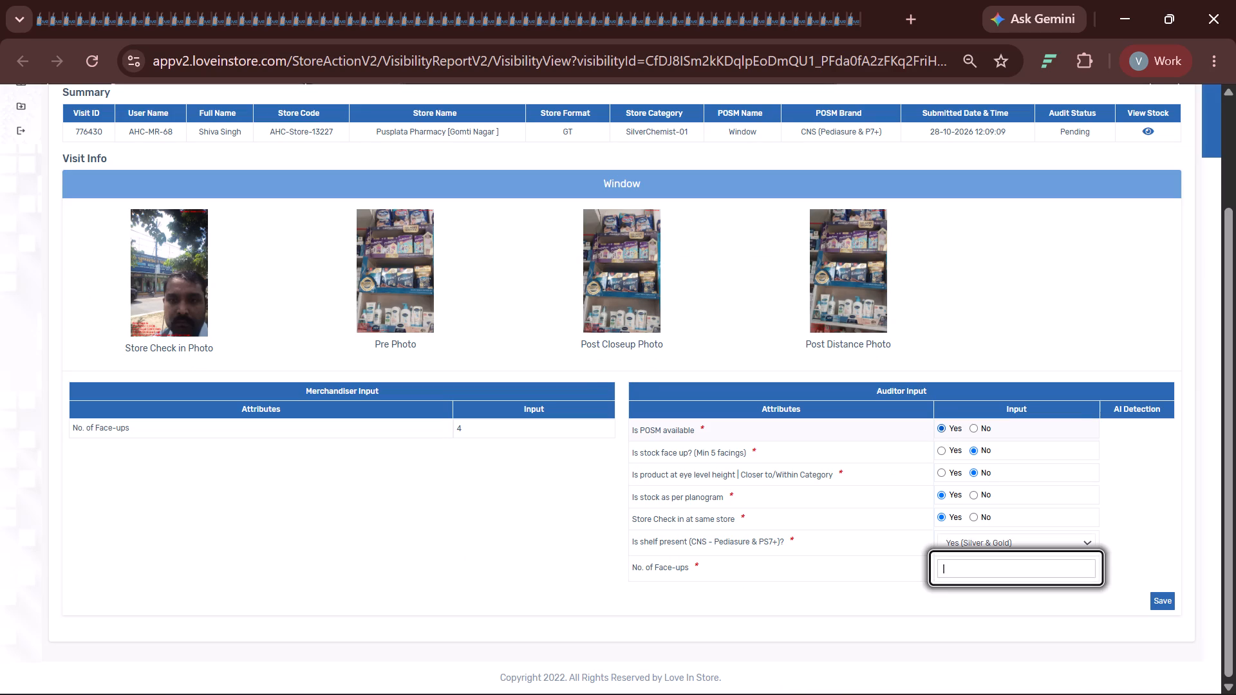
pyautogui.press('4')
pyautogui.press('Tab')
pyautogui.press('space')
# Audit visit 776427: POSM, stock face-up, planogram and same-store check-in Yes, eye level No, shelf Yes (Silver & Gold), face-ups 6, and save.
pyautogui.hotkey('ctrl', 'Tab')
pyautogui.scroll(-1, 942, 429)
pyautogui.click(942, 429)
pyautogui.press('Tab')
pyautogui.press('space')
pyautogui.press('Tab')
pyautogui.press('Right')
pyautogui.press('Tab')
pyautogui.press('space')
pyautogui.press('Tab')
pyautogui.press('space')
pyautogui.press('Tab')
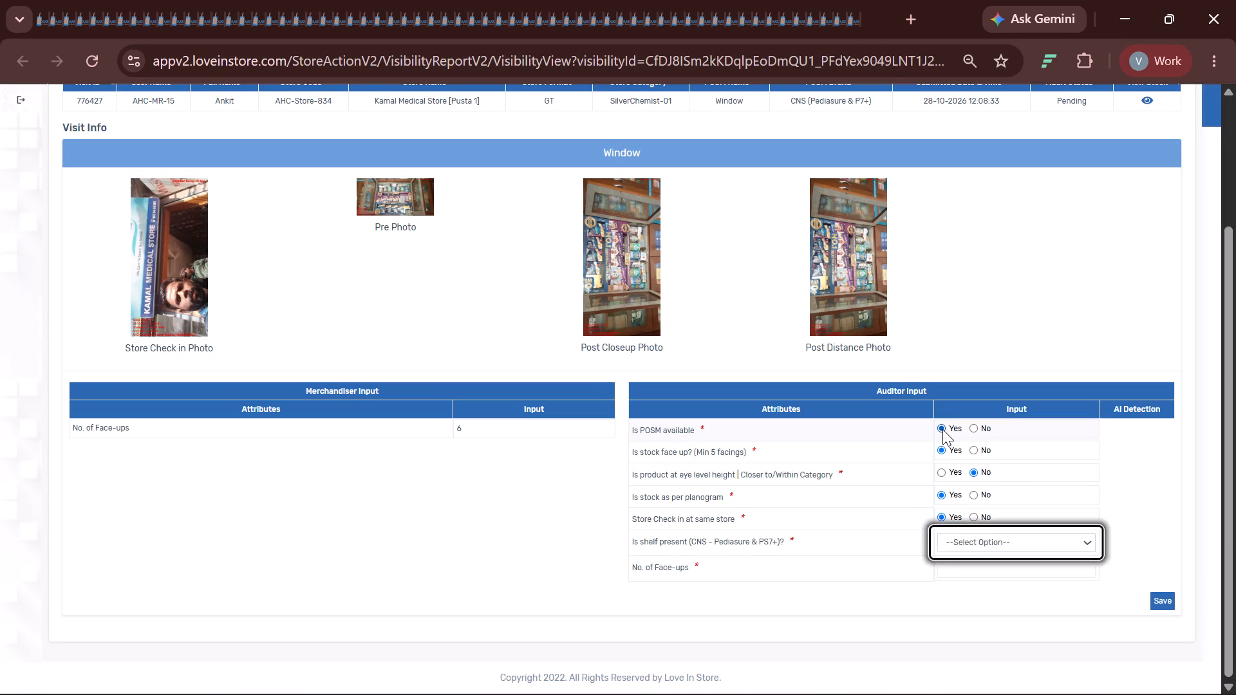
pyautogui.press('Right')
pyautogui.press('Tab')
pyautogui.press('6')
pyautogui.press('Tab')
pyautogui.press('space')
# Audit visit 776426: POSM, planogram and same-store check-in Yes, stock face-up and eye level No, shelf Yes (Silver & Gold), face-ups 4, and save.
pyautogui.hotkey('ctrl', 'Tab')
pyautogui.scroll(-3, 942, 429)
pyautogui.doubleClick(942, 429)
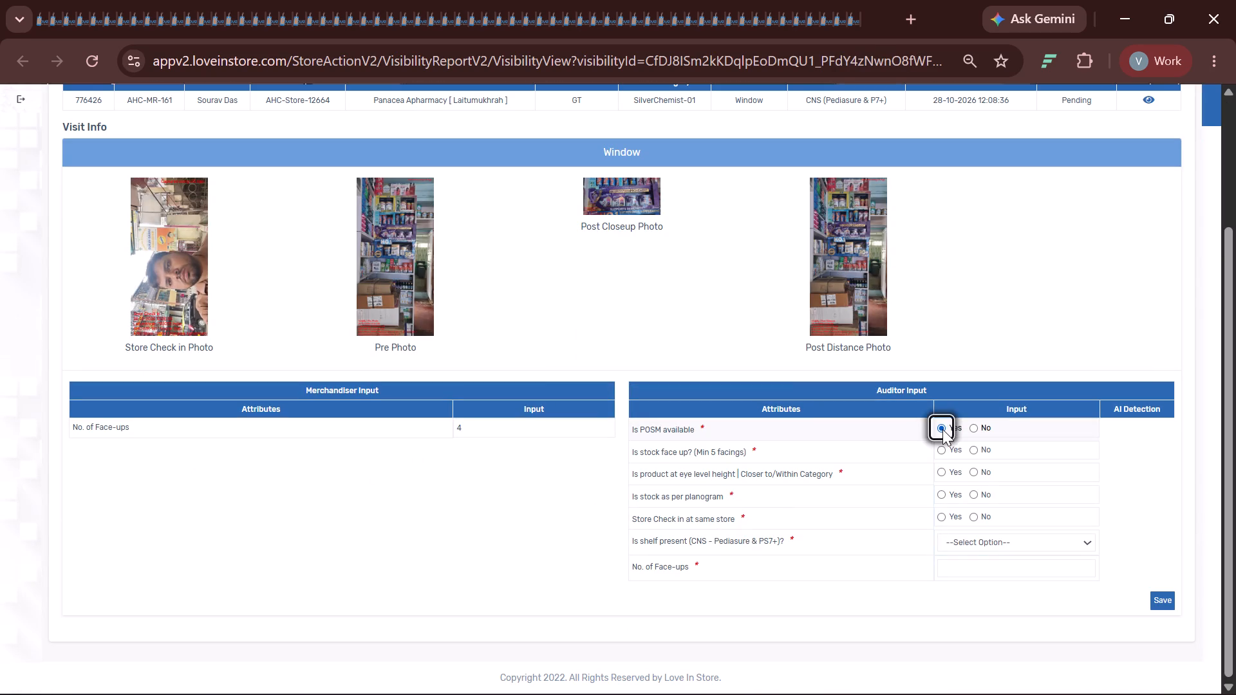
pyautogui.press('Tab')
pyautogui.press('Right')
pyautogui.press('Tab')
pyautogui.press('Tab')
pyautogui.press('space')
pyautogui.hotkey('shift', 'Tab')
pyautogui.press('Right')
pyautogui.press('Tab')
pyautogui.press('space')
pyautogui.press('Tab')
pyautogui.press('space')
pyautogui.press('Tab')
pyautogui.press('Right')
pyautogui.press('Tab')
pyautogui.press('4')
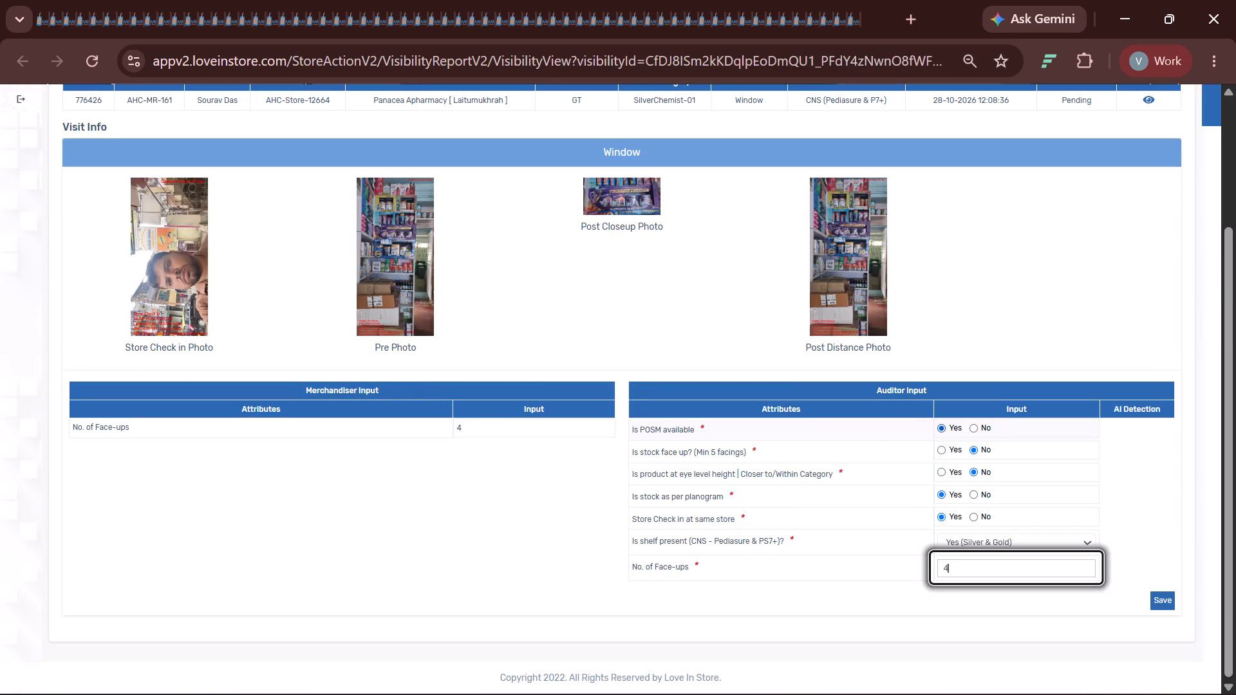
pyautogui.press('Tab')
pyautogui.press('space')
# Audit visit 776425: POSM, planogram and same-store check-in Yes, stock face-up and eye level No, shelf Yes (Silver & Gold), face-ups 4, and save.
pyautogui.hotkey('ctrl', 'Tab')
pyautogui.scroll(-1, 942, 429)
pyautogui.doubleClick(942, 429)
pyautogui.press('Tab')
pyautogui.press('Right')
pyautogui.press('Tab')
pyautogui.press('Right')
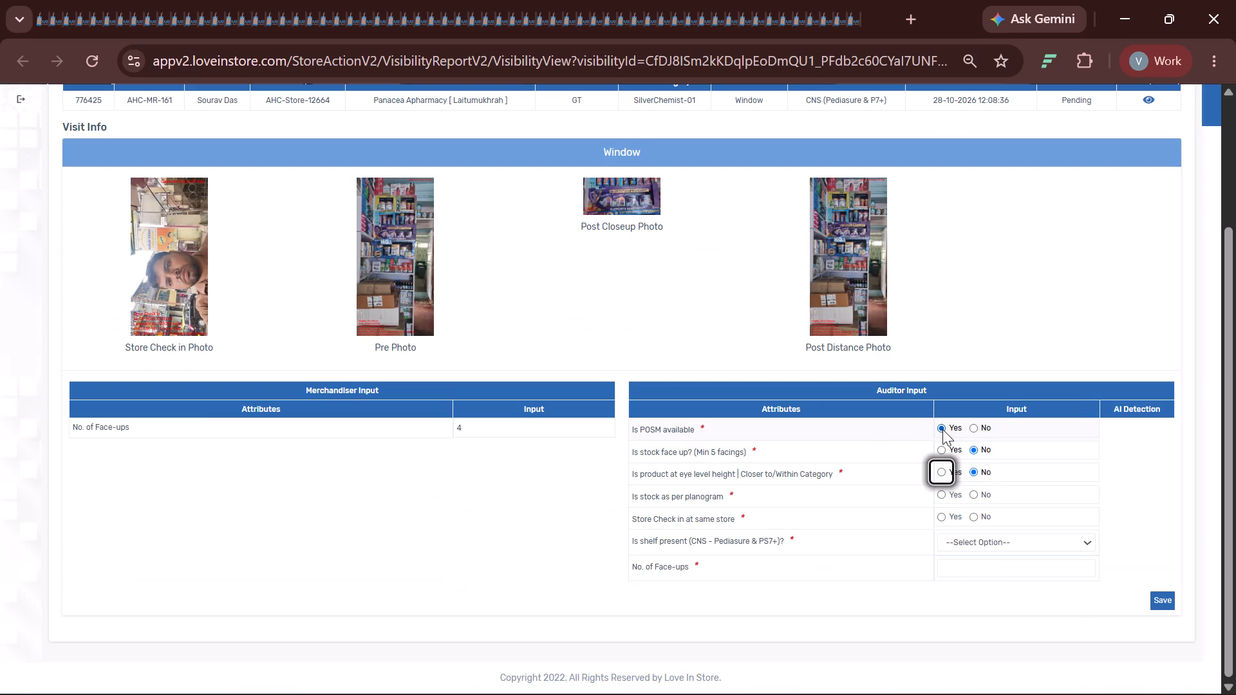
pyautogui.press('Tab')
pyautogui.press('Tab')
pyautogui.press('space')
pyautogui.press('Tab')
pyautogui.press('Right')
pyautogui.hotkey('shift', 'Tab')
pyautogui.hotkey('shift', 'Tab')
pyautogui.press('space')
pyautogui.press('Tab')
pyautogui.press('Tab')
pyautogui.press('Tab')
pyautogui.press('4')
pyautogui.press('Tab')
pyautogui.press('space')
# Audit visit 776421: POSM, planogram and same-store check-in Yes, stock face-up and eye level No, shelf Yes (Silver & Gold), face-ups 3, and save.
pyautogui.hotkey('ctrl', 'Tab')
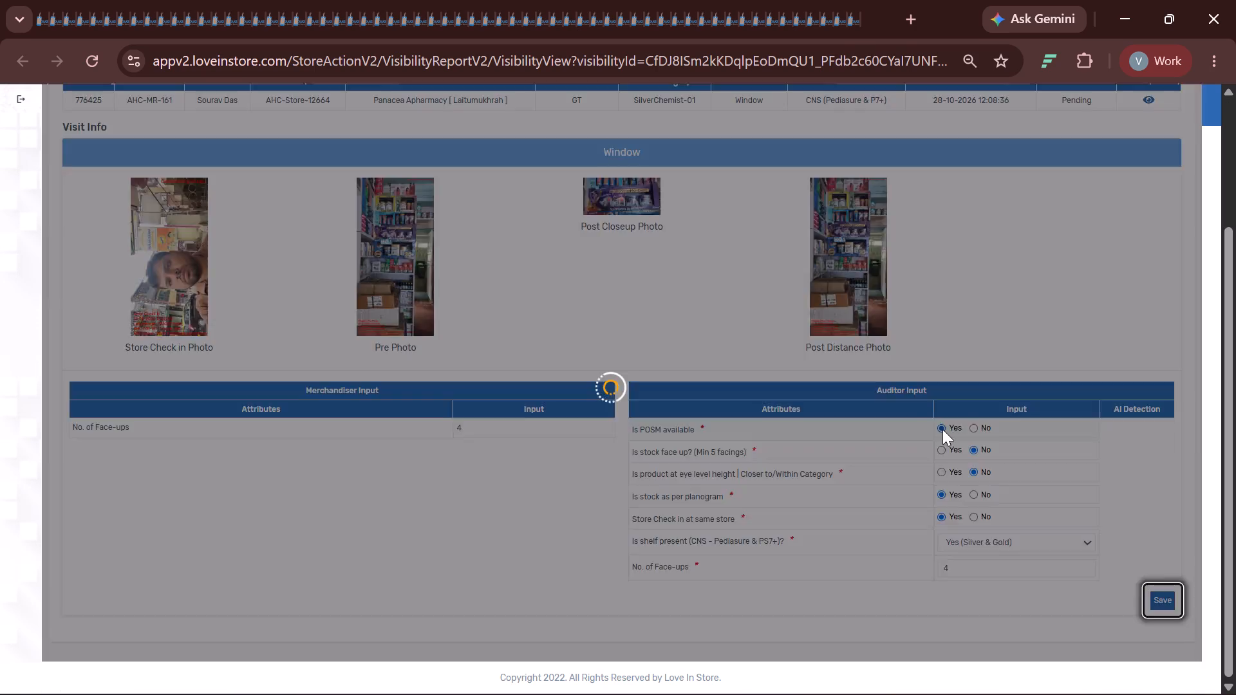
pyautogui.scroll(-3, 942, 429)
pyautogui.click(942, 429)
pyautogui.press('Tab')
pyautogui.press('space')
pyautogui.press('Tab')
pyautogui.press('Right')
pyautogui.hotkey('shift', 'Tab')
pyautogui.press('Right')
pyautogui.press('Tab')
pyautogui.press('space')
pyautogui.press('Tab')
pyautogui.press('space')
pyautogui.press('Tab')
pyautogui.press('space')
pyautogui.press('Tab')
pyautogui.press('Right')
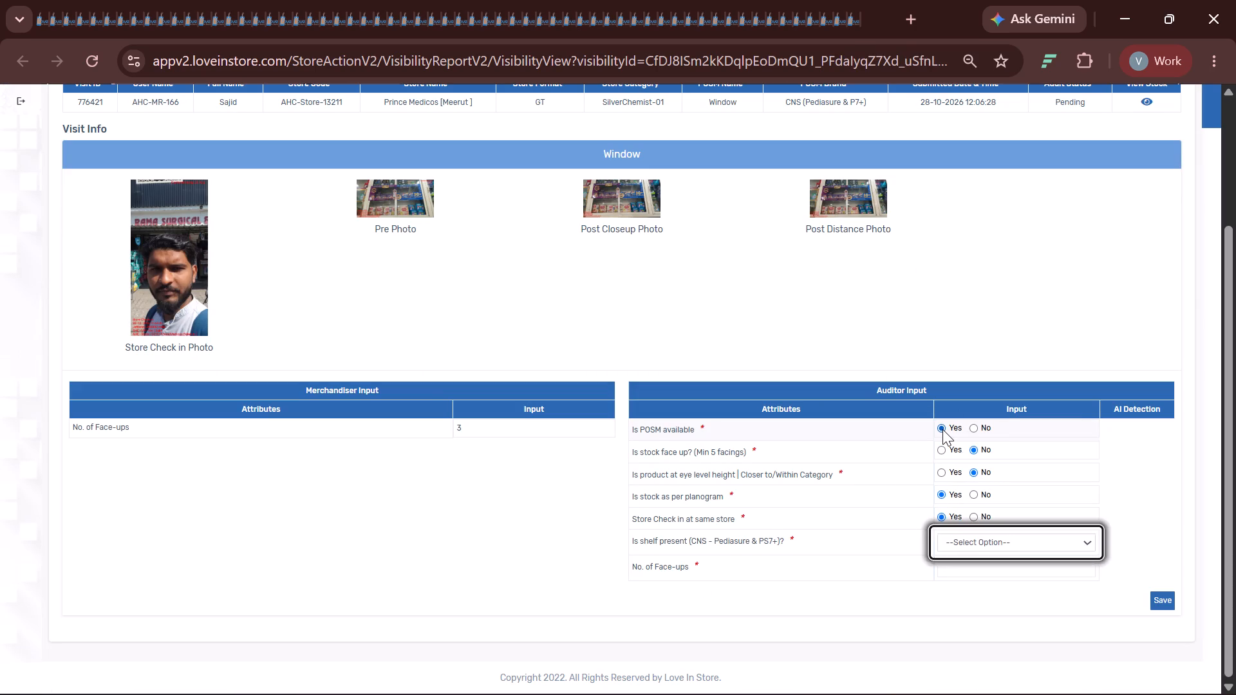
pyautogui.press('Tab')
pyautogui.press('3')
pyautogui.press('Tab')
pyautogui.press('space')
# Audit visit 776420: POSM, stock face-up and eye level No, planogram and same-store check-in Yes, shelf Yes (Silver & Gold), face-ups 2, and save.
pyautogui.hotkey('ctrl', 'Tab')
pyautogui.scroll(-3, 942, 429)
pyautogui.click(942, 429)
pyautogui.press('Right')
pyautogui.press('Tab')
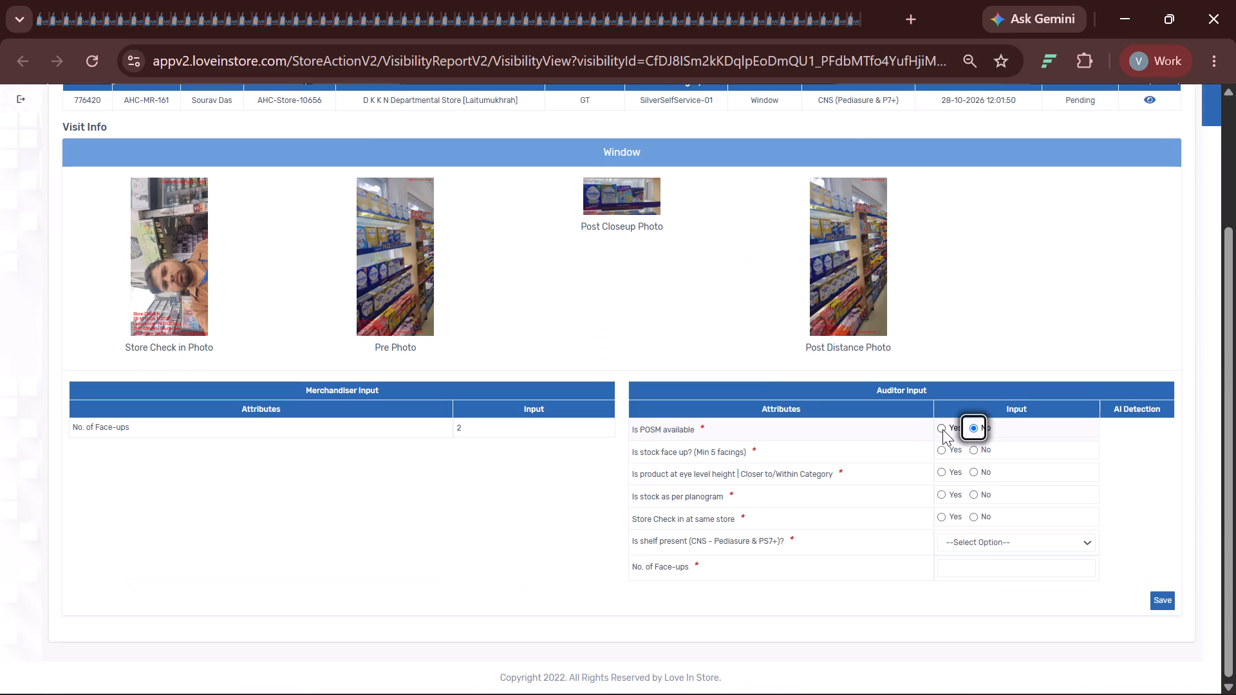
pyautogui.press('Right')
pyautogui.press('Tab')
pyautogui.press('Right')
pyautogui.press('Tab')
pyautogui.press('space')
pyautogui.press('space')
pyautogui.press('Tab')
pyautogui.press('Tab')
pyautogui.press('Right')
pyautogui.press('Tab')
pyautogui.press('2')
pyautogui.press('Tab')
pyautogui.press('space')
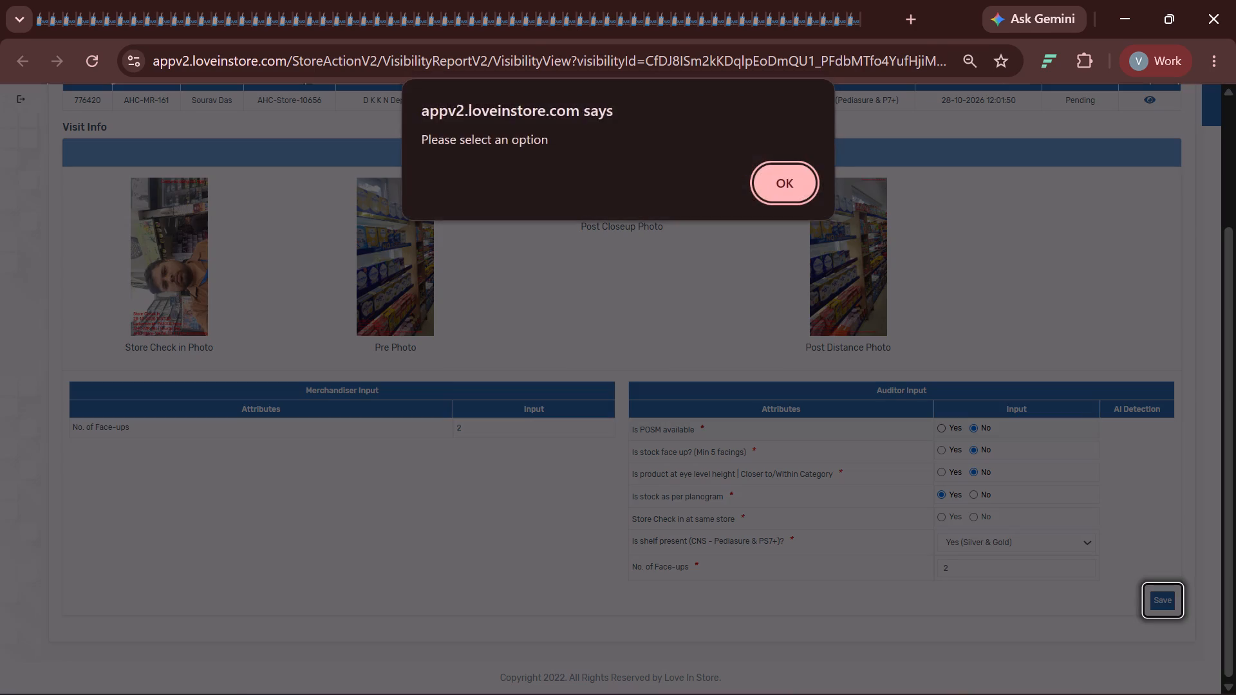
pyautogui.press('space')
pyautogui.hotkey('shift', 'Tab')
pyautogui.hotkey('shift', 'Tab')
pyautogui.hotkey('shift', 'Tab')
pyautogui.press('space')
pyautogui.press('Tab')
pyautogui.press('Tab')
pyautogui.press('Tab')
pyautogui.press('space')
# Audit visit 776416: POSM, planogram and same-store check-in Yes, stock face-up and eye level No, shelf Yes (Silver & Gold), face-ups 4, and save.
pyautogui.hotkey('ctrl', 'Tab')
pyautogui.scroll(-4, 942, 429)
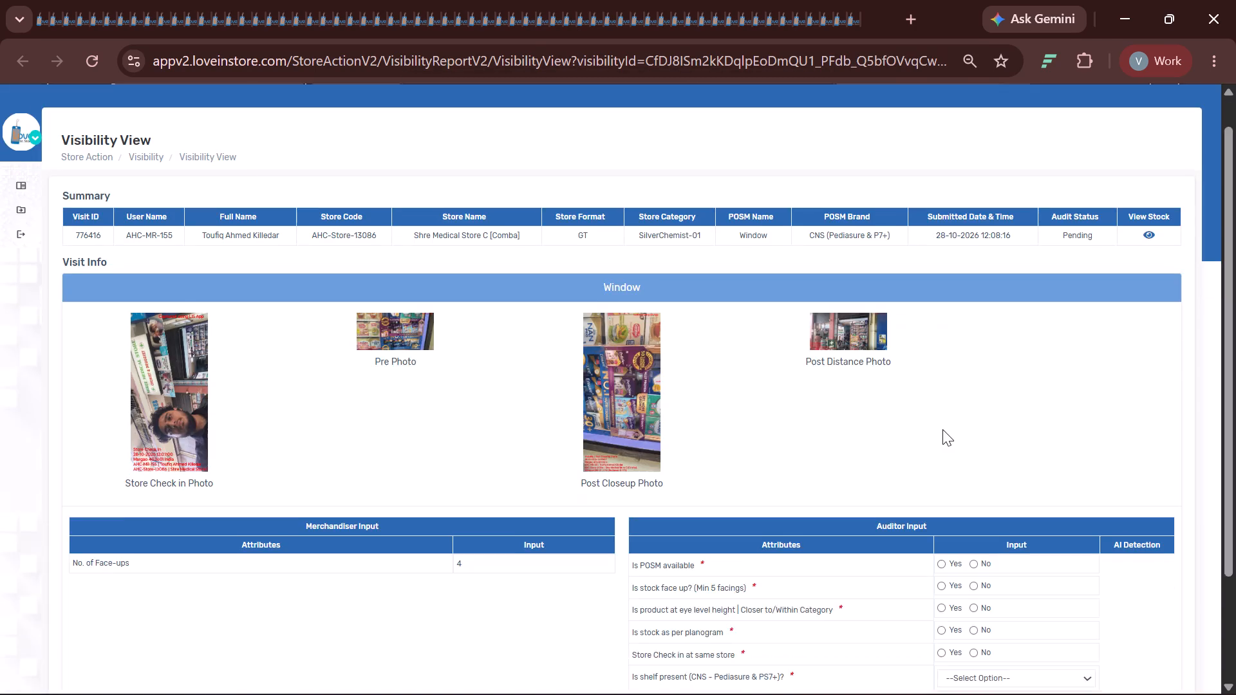
pyautogui.click(942, 429)
pyautogui.press('Tab')
pyautogui.press('Right')
pyautogui.press('Tab')
pyautogui.press('Right')
pyautogui.press('Tab')
pyautogui.press('space')
pyautogui.press('Tab')
pyautogui.press('space')
pyautogui.press('Tab')
pyautogui.press('Right')
pyautogui.press('Tab')
pyautogui.press('4')
pyautogui.press('Tab')
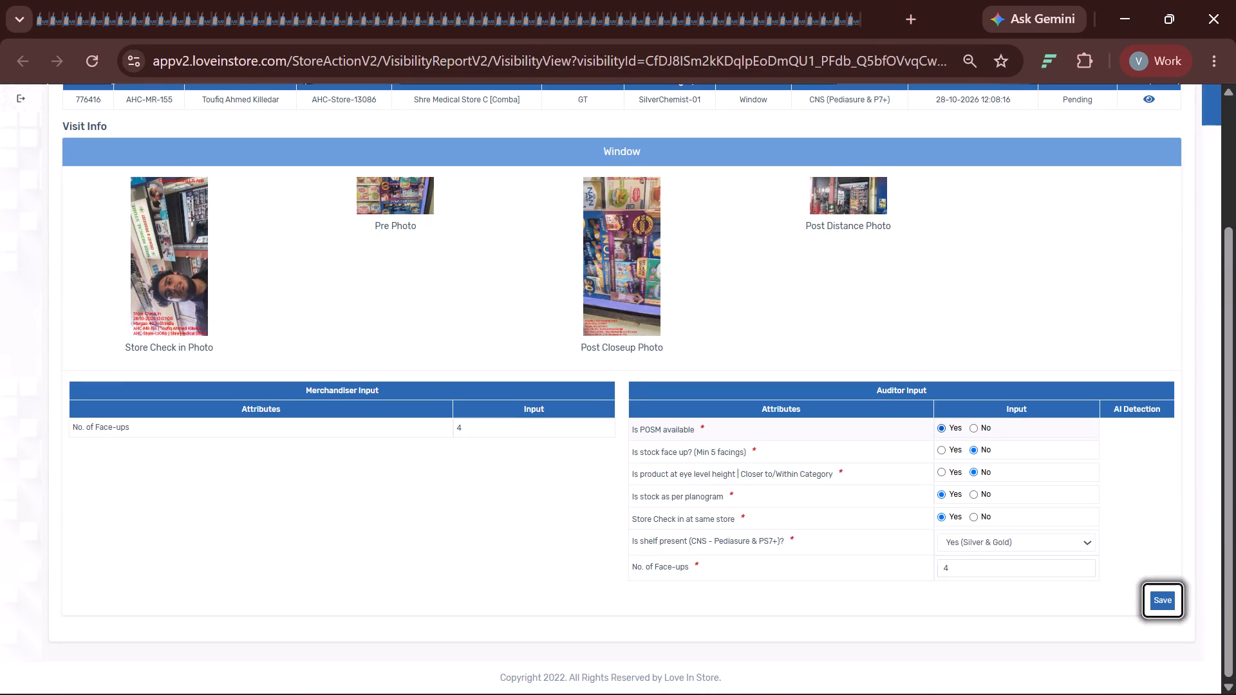
pyautogui.press('space')
# Audit visit 776414: POSM, planogram and same-store check-in Yes, stock face-up and eye level No, shelf Yes (Silver & Gold), face-ups 1, and save.
pyautogui.hotkey('ctrl', 'Tab')
pyautogui.scroll(-2, 942, 429)
pyautogui.click(942, 429)
pyautogui.press('Tab')
pyautogui.press('Right')
pyautogui.press('Tab')
pyautogui.press('Right')
pyautogui.press('Tab')
pyautogui.press('space')
pyautogui.press('Tab')
pyautogui.press('space')
pyautogui.press('Tab')
pyautogui.press('Right')
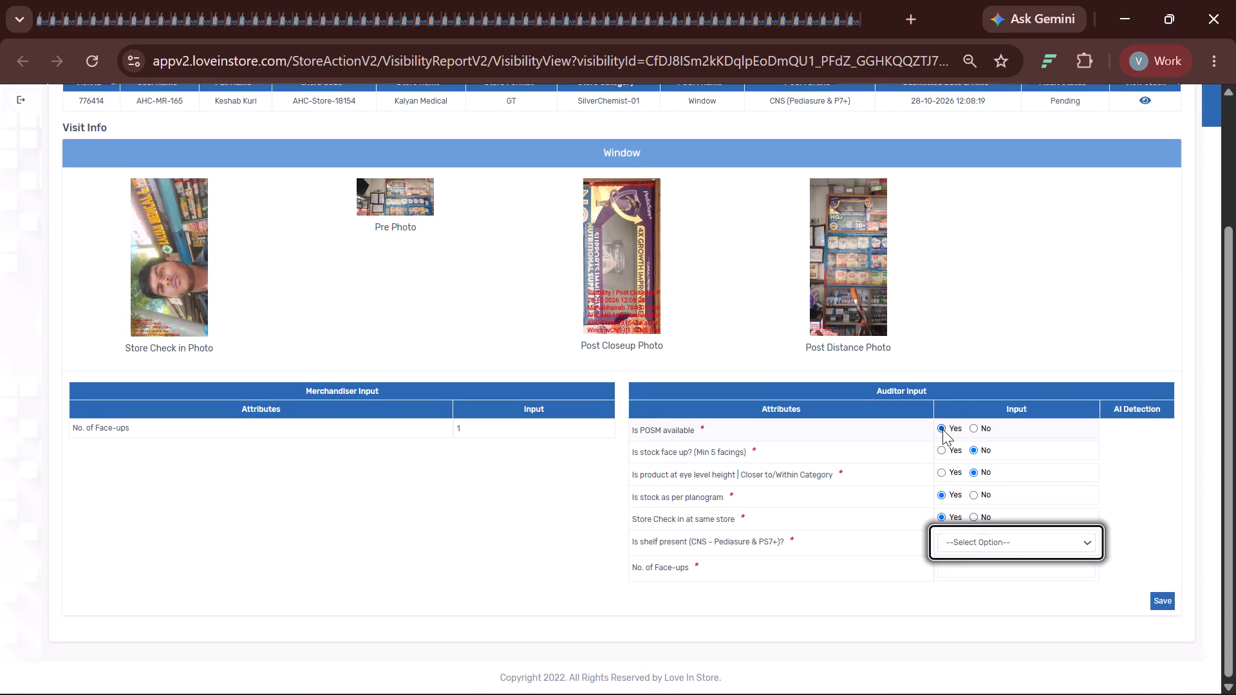
pyautogui.press('Tab')
pyautogui.press('1')
pyautogui.press('Tab')
pyautogui.press('space')
# In the next visit, with the Grand store sign in its check-in photo, set POSM to Yes and stock face-up and eye level to No.
pyautogui.hotkey('ctrl', 'Tab')
pyautogui.scroll(-3, 942, 429)
pyautogui.click(942, 429)
pyautogui.press('Tab')
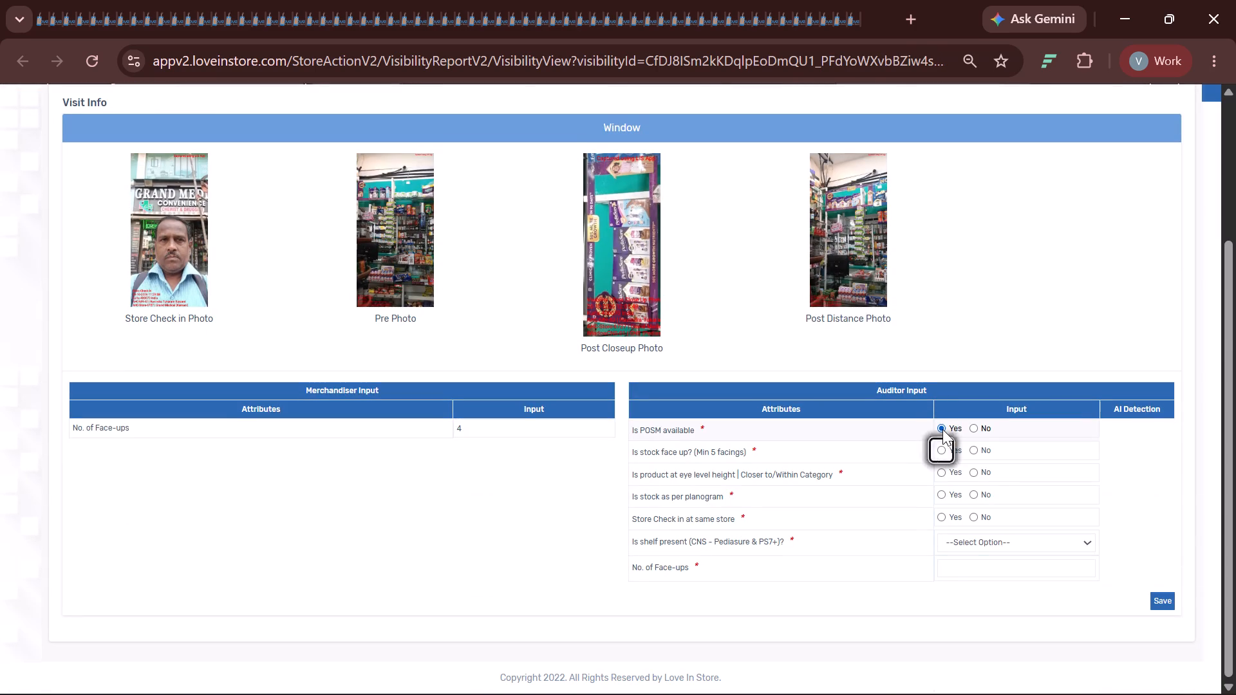
pyautogui.press('Down')
pyautogui.press('Tab')
pyautogui.press('Right')
pyautogui.hotkey('shift', 'Tab')
pyautogui.press('Right')
pyautogui.press('Tab')
pyautogui.press('Right')
pyautogui.hotkey('shift', 'Right')
pyautogui.hotkey('shift', 'Tab')
pyautogui.press('Right')
# Complete this visit's audit with planogram and same-store check-in Yes, shelf Yes (Silver & Gold) and face-ups 4, and save.
pyautogui.press('Tab')
pyautogui.press('space')
pyautogui.press('Tab')
pyautogui.press('Tab')
pyautogui.press('space')
pyautogui.press('Tab')
pyautogui.press('Right')
pyautogui.hotkey('shift', 'Tab')
pyautogui.hotkey('shift', 'Tab')
pyautogui.press('space')
pyautogui.press('Tab')
pyautogui.press('Tab')
pyautogui.press('4')
pyautogui.press('Tab')
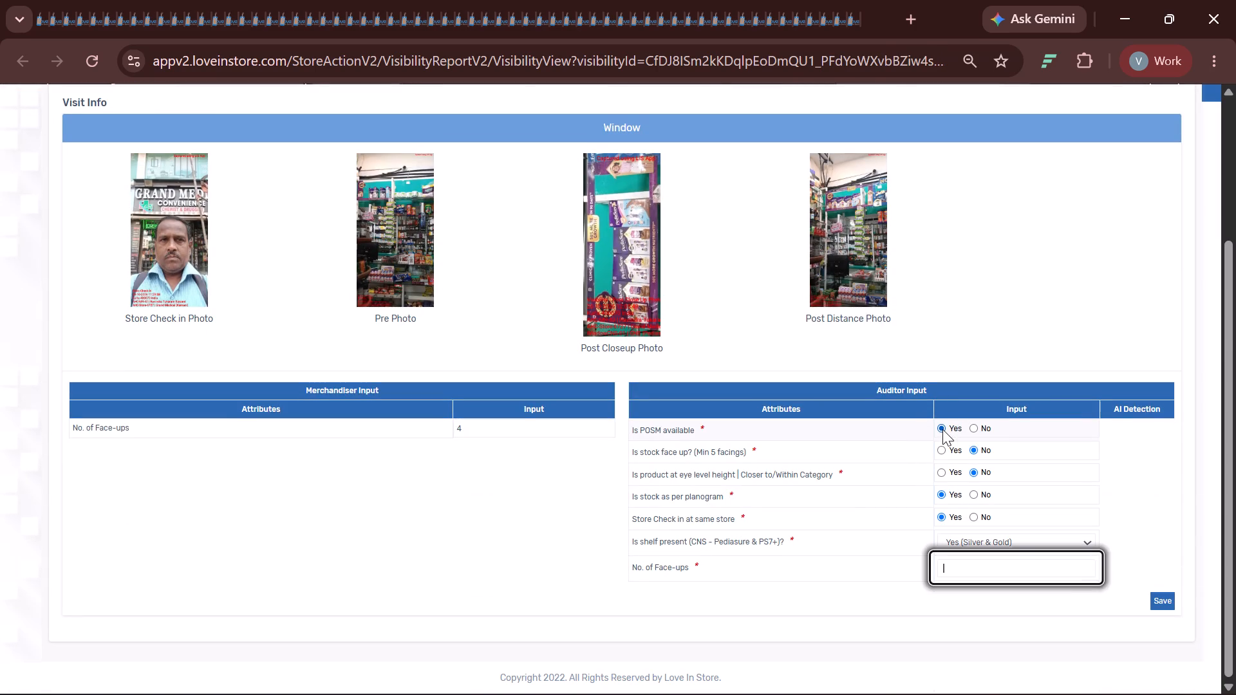
pyautogui.press('space')
pyautogui.hotkey('ctrl', 'Tab')
pyautogui.hotkey('ctrl', 'shift', 'Tab')
pyautogui.press('BackSpace')
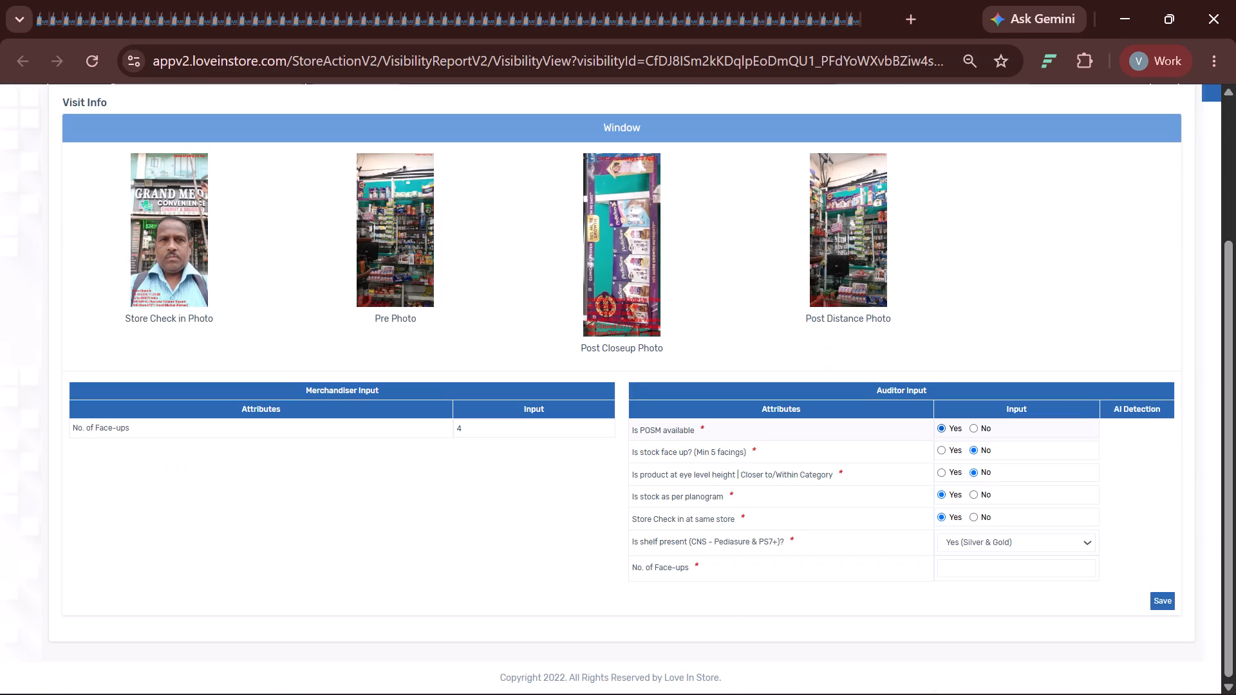
pyautogui.press('BackSpace')
pyautogui.press('4')
pyautogui.press('Tab')
pyautogui.press('space')
# Audit visit 776409: POSM, planogram and same-store check-in Yes, stock face-up and eye level No, shelf Yes (Silver & Gold), face-ups 1, and save.
pyautogui.hotkey('ctrl', 'Tab')
pyautogui.scroll(-3, 942, 429)
pyautogui.click(942, 429)
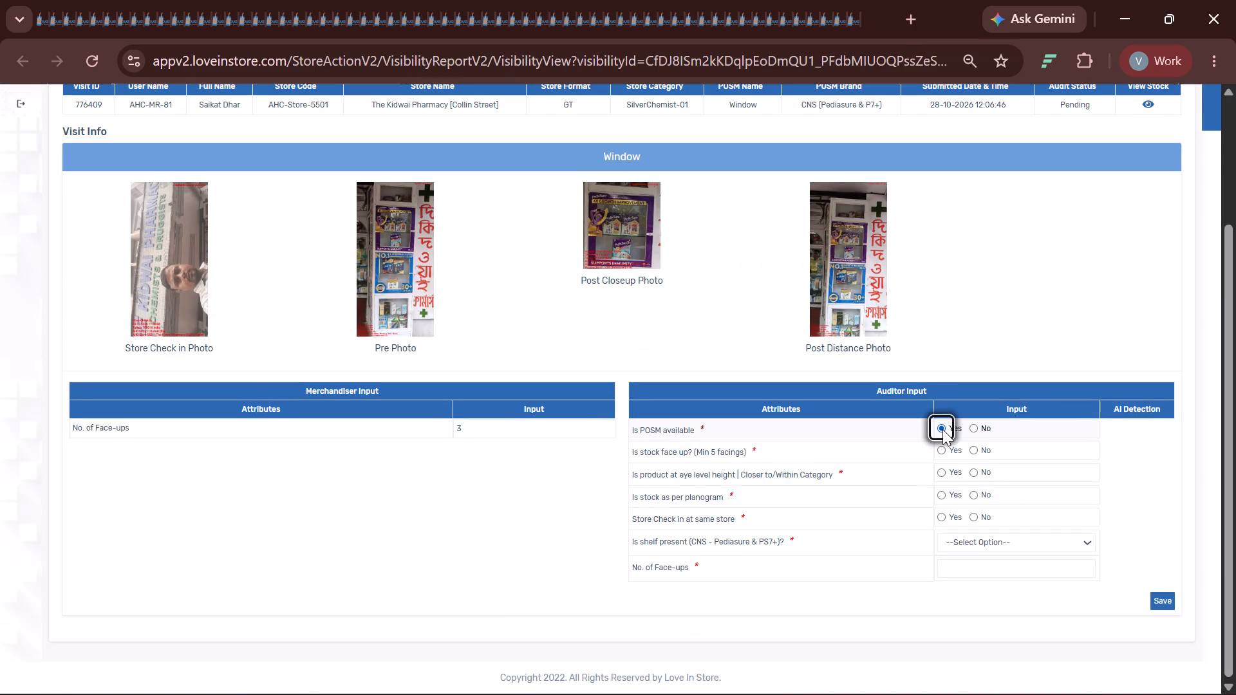
pyautogui.press('Tab')
pyautogui.press('Right')
pyautogui.press('Tab')
pyautogui.press('Right')
pyautogui.press('Tab')
pyautogui.press('space')
pyautogui.press('Tab')
pyautogui.press('space')
pyautogui.press('Tab')
pyautogui.press('Right')
pyautogui.press('Tab')
pyautogui.press('1')
pyautogui.press('Tab')
pyautogui.press('space')
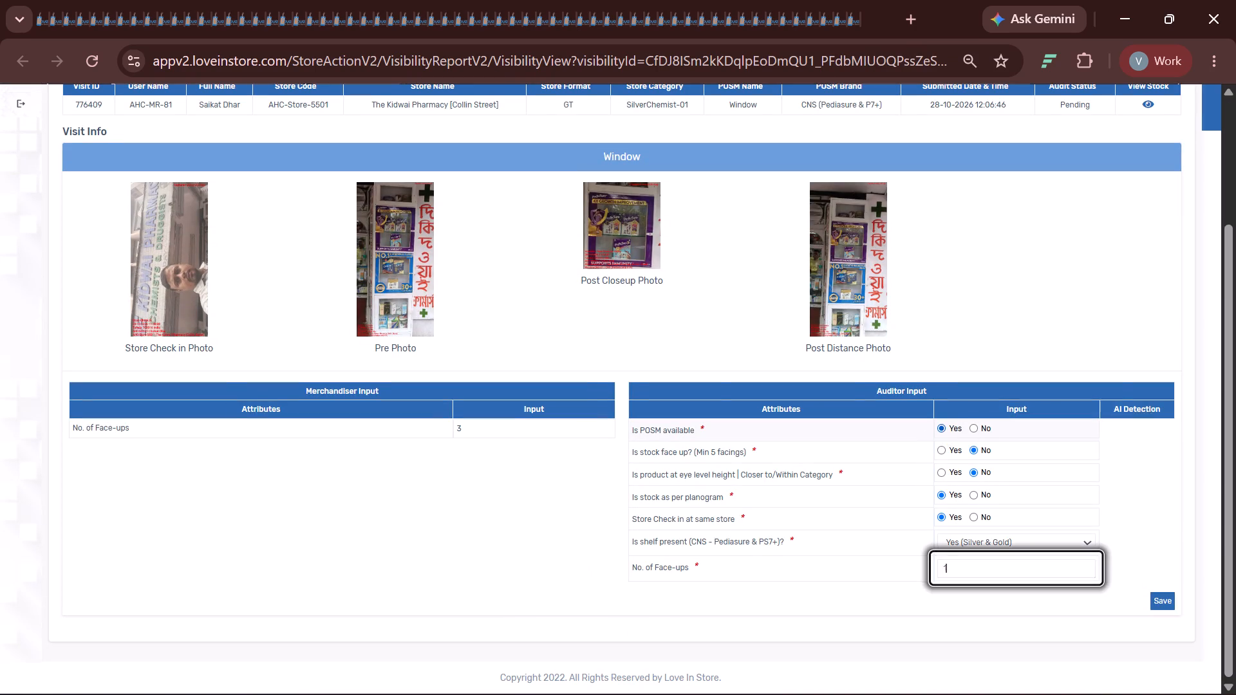
# Audit visit 776406: POSM, eye level, planogram and same-store check-in Yes, stock face-up No, shelf Yes (Silver & Gold), face-ups 4, and save.
pyautogui.hotkey('ctrl', 'Tab')
pyautogui.scroll(-3, 942, 429)
pyautogui.click(942, 429)
pyautogui.press('Tab')
pyautogui.press('space')
pyautogui.press('Tab')
pyautogui.press('space')
pyautogui.press('Tab')
pyautogui.press('space')
pyautogui.press('Tab')
pyautogui.press('space')
pyautogui.press('Tab')
pyautogui.press('Right')
pyautogui.hotkey('shift', 'Tab')
pyautogui.hotkey('shift', 'Tab')
pyautogui.hotkey('shift', 'Tab')
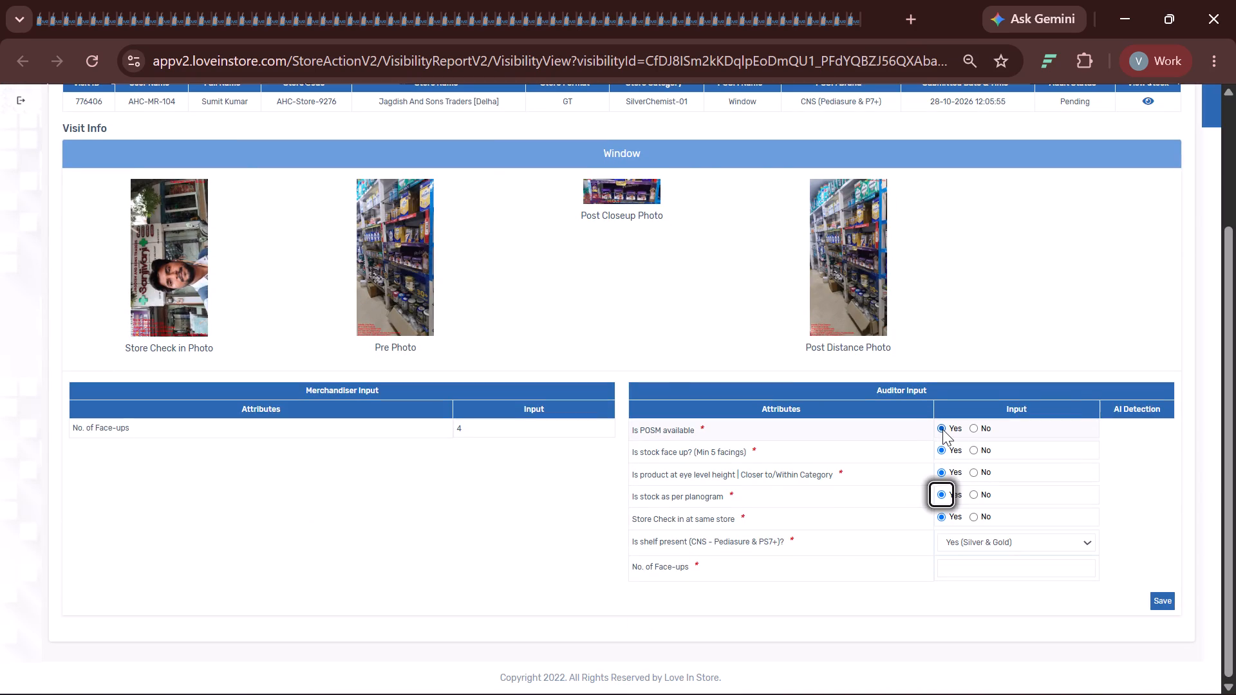
pyautogui.hotkey('shift', 'Tab')
pyautogui.press('Right')
pyautogui.press('Tab')
pyautogui.press('Tab')
pyautogui.press('Tab')
pyautogui.press('Tab')
pyautogui.press('Tab')
pyautogui.press('4')
pyautogui.press('Tab')
pyautogui.press('space')
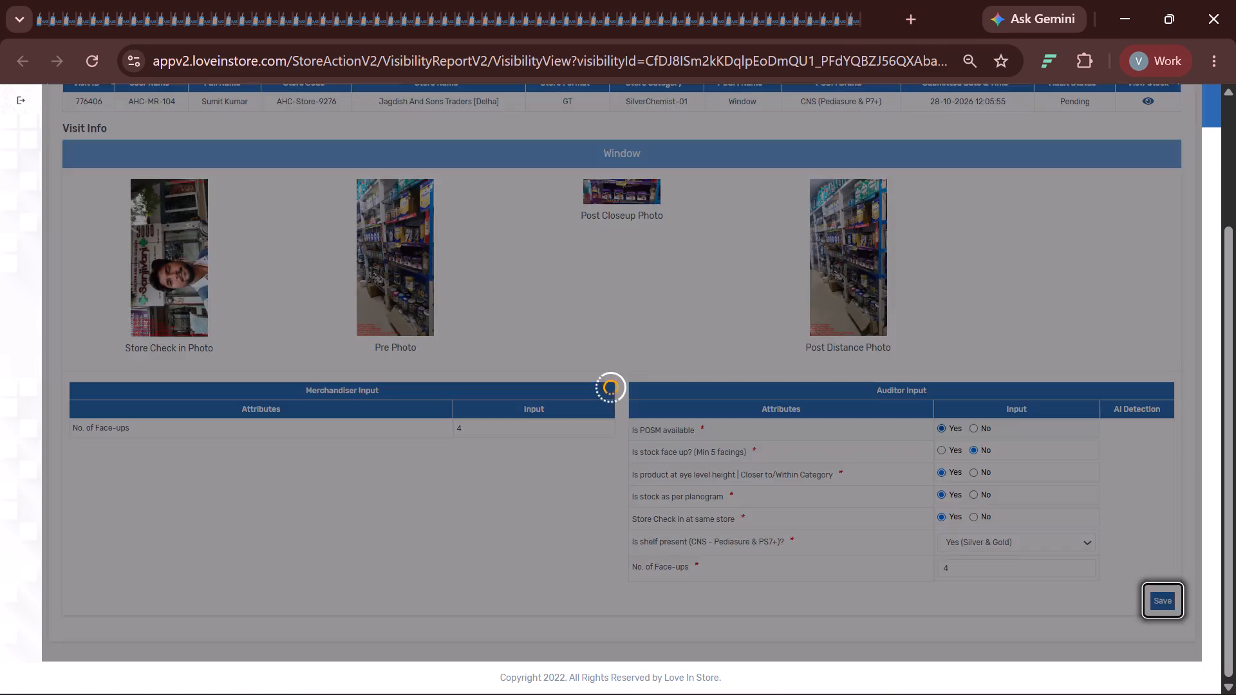
# Audit visit 776404: POSM, stock face-up, planogram and same-store check-in Yes, eye level No, shelf Yes (Silver & Gold), face-ups 6, and save.
pyautogui.hotkey('ctrl', 'Tab')
pyautogui.scroll(-3, 942, 429)
pyautogui.click(942, 429)
pyautogui.press('Tab')
pyautogui.press('space')
pyautogui.press('Tab')
pyautogui.press('Right')
pyautogui.press('Tab')
pyautogui.press('space')
pyautogui.press('Tab')
pyautogui.press('space')
pyautogui.press('Tab')
pyautogui.press('Right')
pyautogui.press('Tab')
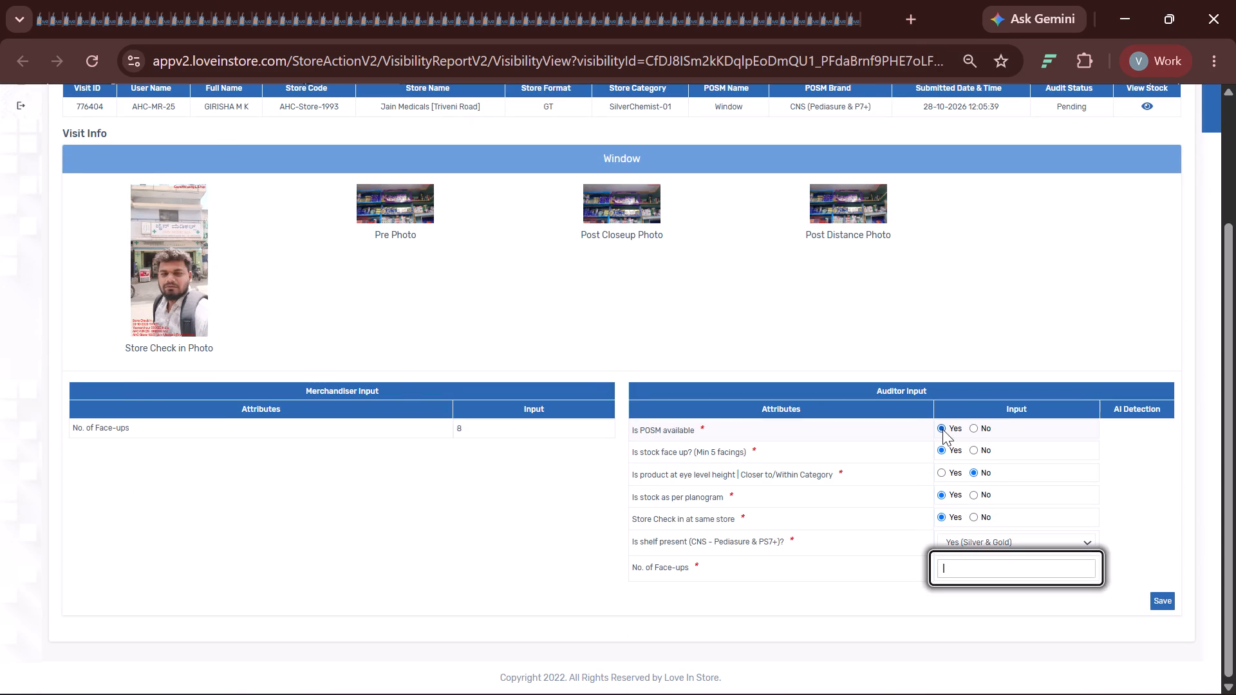
pyautogui.press('6')
pyautogui.press('Tab')
pyautogui.press('space')
# Audit visit 776402: POSM, stock face-up and eye level No, planogram and same-store check-in Yes, shelf Yes (Silver & Gold), face-ups 1, and save.
pyautogui.hotkey('ctrl', 'Tab')
pyautogui.scroll(-3, 942, 429)
pyautogui.click(942, 429)
pyautogui.press('Down')
pyautogui.press('Tab')
pyautogui.press('Right')
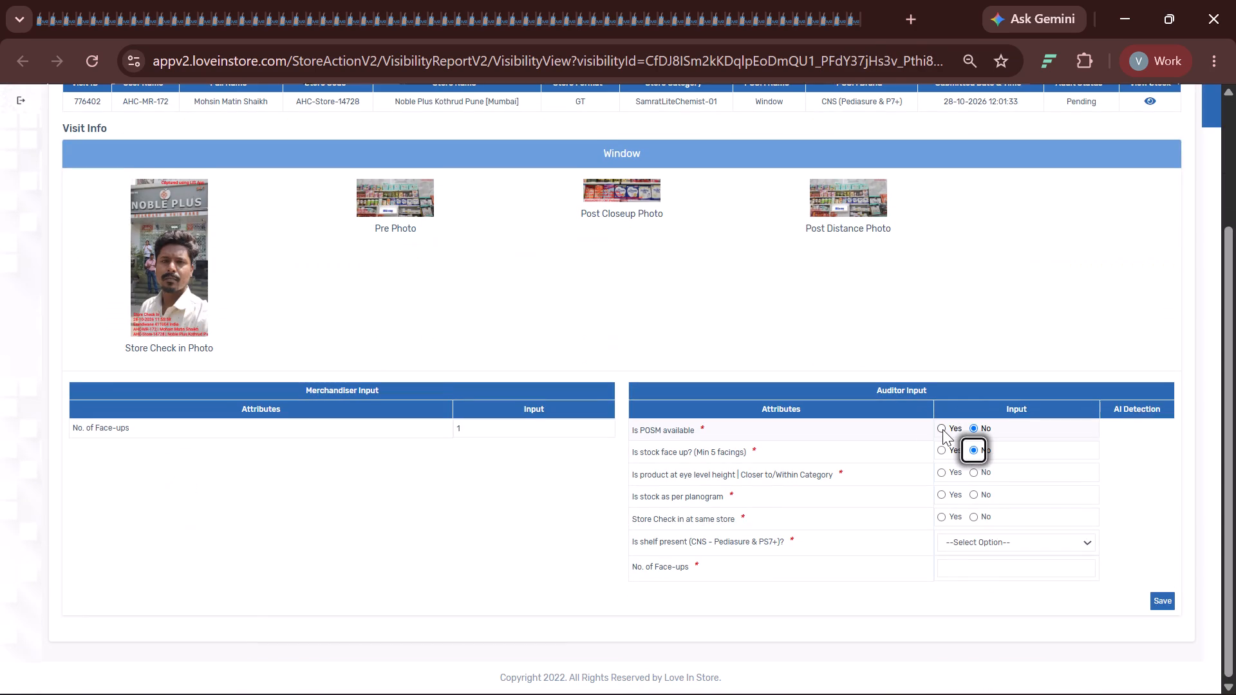
pyautogui.press('Tab')
pyautogui.press('Right')
pyautogui.press('Tab')
pyautogui.press('space')
pyautogui.press('Tab')
pyautogui.press('space')
pyautogui.press('Tab')
pyautogui.press('Right')
pyautogui.press('Tab')
pyautogui.press('1')
pyautogui.press('Tab')
pyautogui.press('space')
pyautogui.hotkey('ctrl', 'Tab')
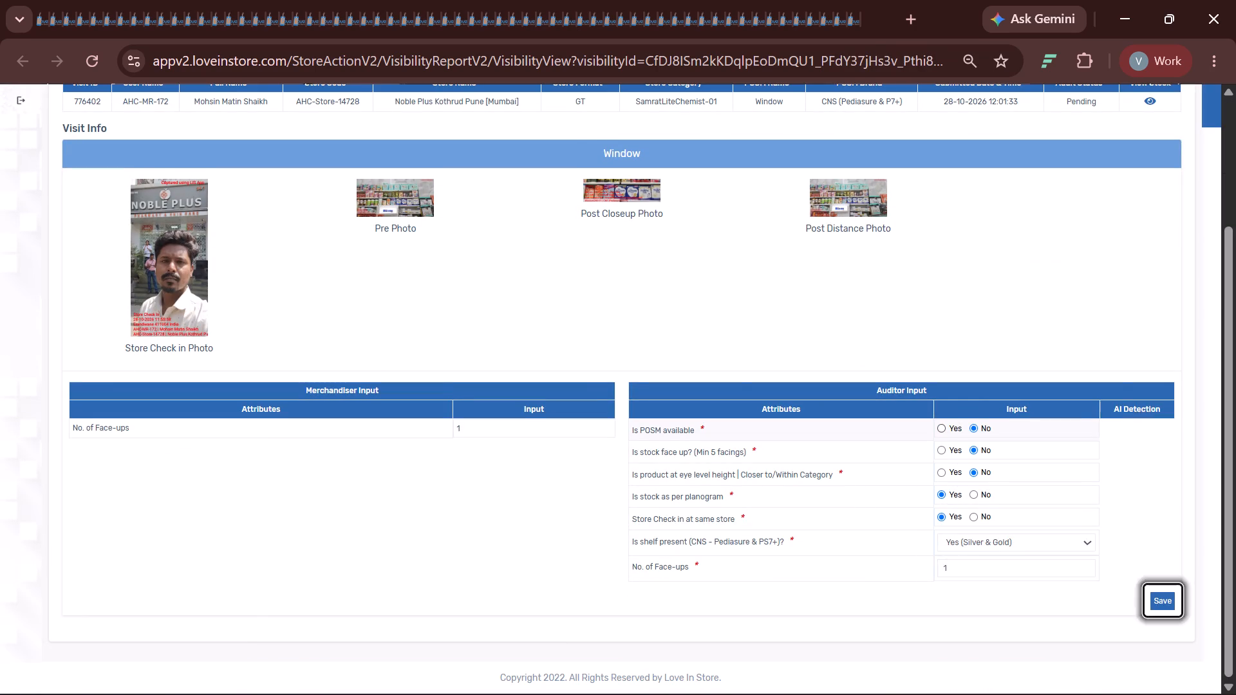
# Audit visit 776397: POSM, stock face-up and eye level No, planogram and same-store check-in Yes, shelf Yes (Silver & Gold), face-ups 2, and save.
pyautogui.scroll(-4, 942, 429)
pyautogui.click(942, 429)
pyautogui.press('Right')
pyautogui.press('Tab')
pyautogui.press('Right')
pyautogui.press('Tab')
pyautogui.press('Right')
pyautogui.press('Tab')
pyautogui.press('space')
pyautogui.press('Tab')
pyautogui.press('space')
pyautogui.press('Tab')
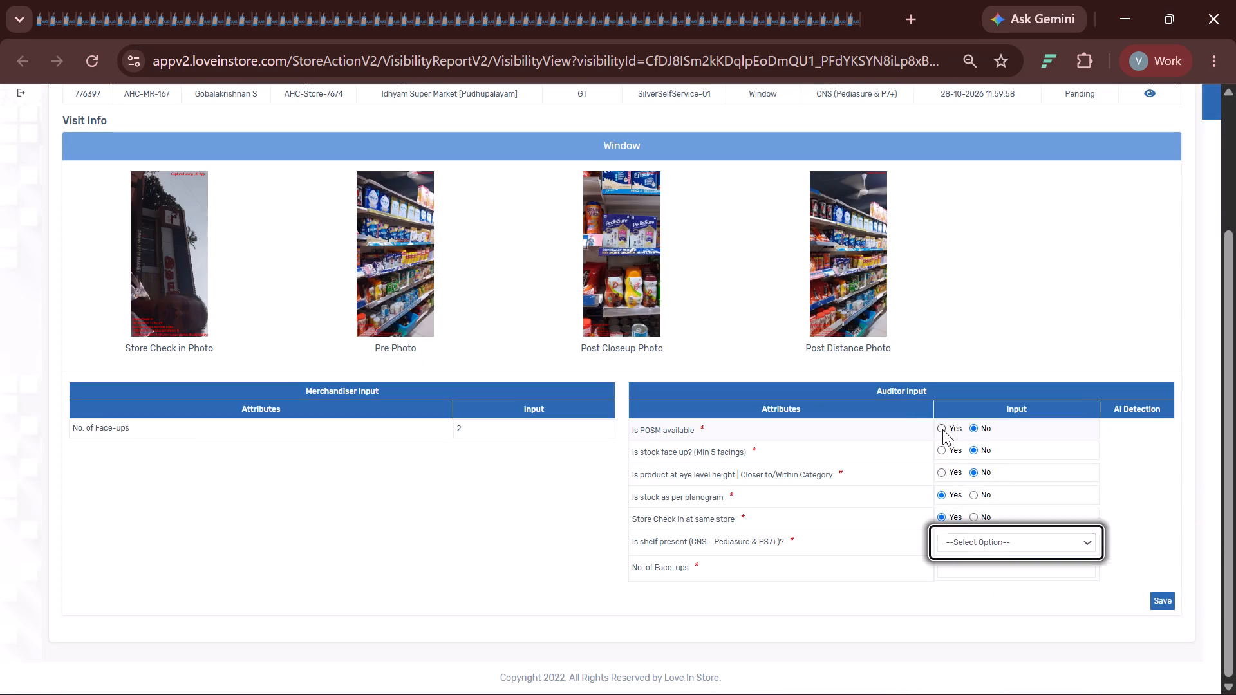
pyautogui.press('Right')
pyautogui.press('Tab')
pyautogui.press('2')
pyautogui.press('Tab')
pyautogui.press('space')
# Audit visit 776394: POSM, stock face-up, planogram and same-store check-in Yes, eye level No, shelf Yes (Silver & Gold), face-ups 5, and save.
pyautogui.hotkey('ctrl', 'Tab')
pyautogui.scroll(-3, 942, 429)
pyautogui.click(942, 429)
pyautogui.press('Tab')
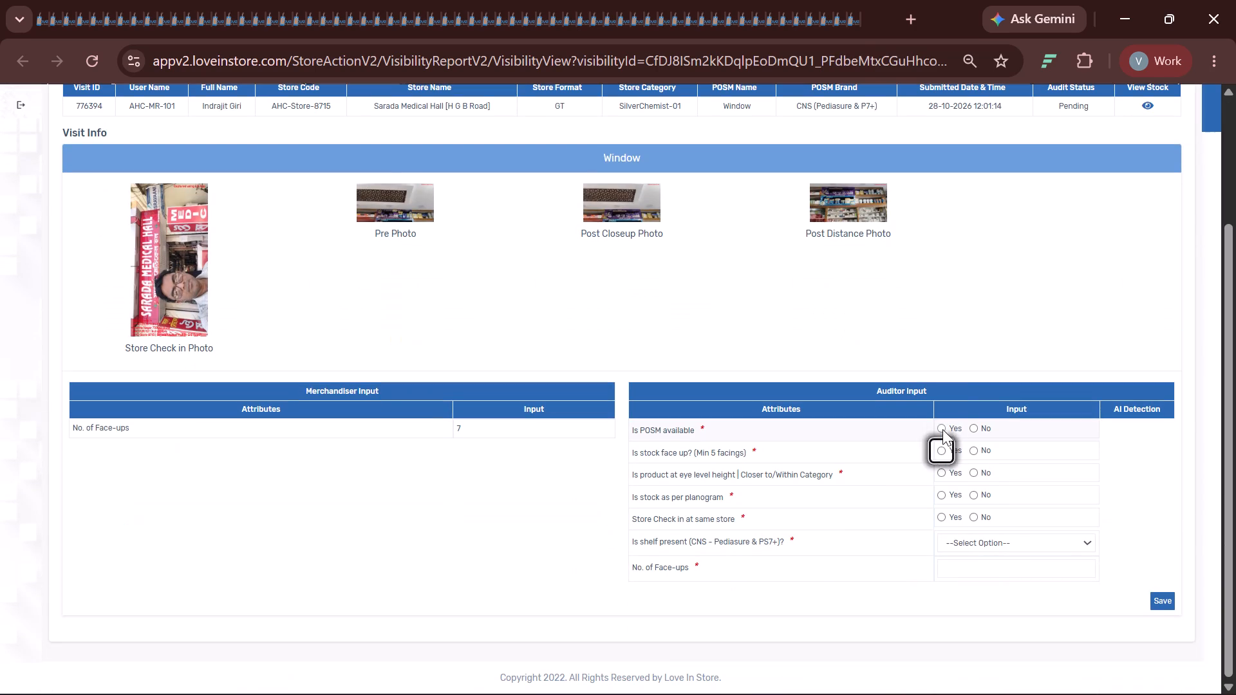
pyautogui.press('space')
pyautogui.press('Tab')
pyautogui.press('Right')
pyautogui.press('Tab')
pyautogui.press('space')
pyautogui.press('Tab')
pyautogui.press('space')
pyautogui.press('Tab')
pyautogui.press('Right')
pyautogui.press('Tab')
pyautogui.press('5')
pyautogui.press('Tab')
pyautogui.press('space')
# Audit visit 776393: POSM, planogram and same-store check-in Yes, stock face-up and eye level No, shelf Yes (Silver & Gold), face-ups 3, and save.
pyautogui.hotkey('ctrl', 'Tab')
pyautogui.scroll(-2, 942, 429)
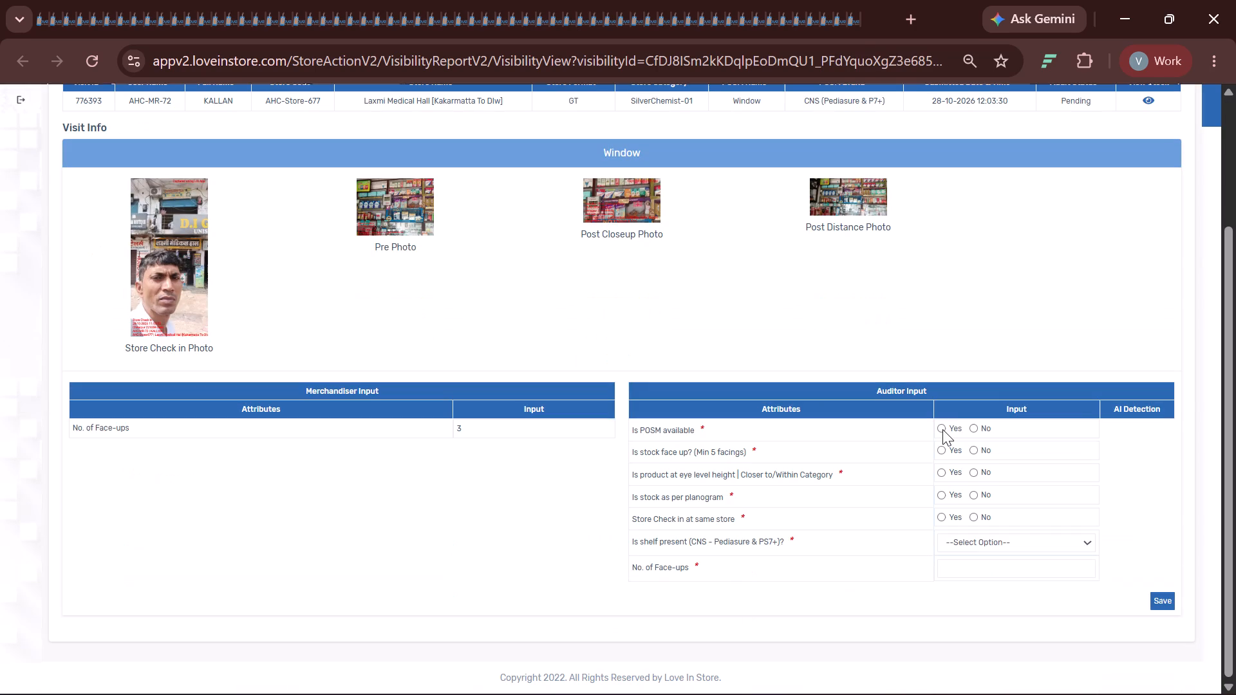
pyautogui.click(942, 429)
pyautogui.press('Tab')
pyautogui.press('Right')
pyautogui.press('Tab')
pyautogui.press('Right')
pyautogui.press('Tab')
pyautogui.press('space')
pyautogui.press('Tab')
pyautogui.press('space')
pyautogui.press('Tab')
pyautogui.press('Right')
pyautogui.press('Tab')
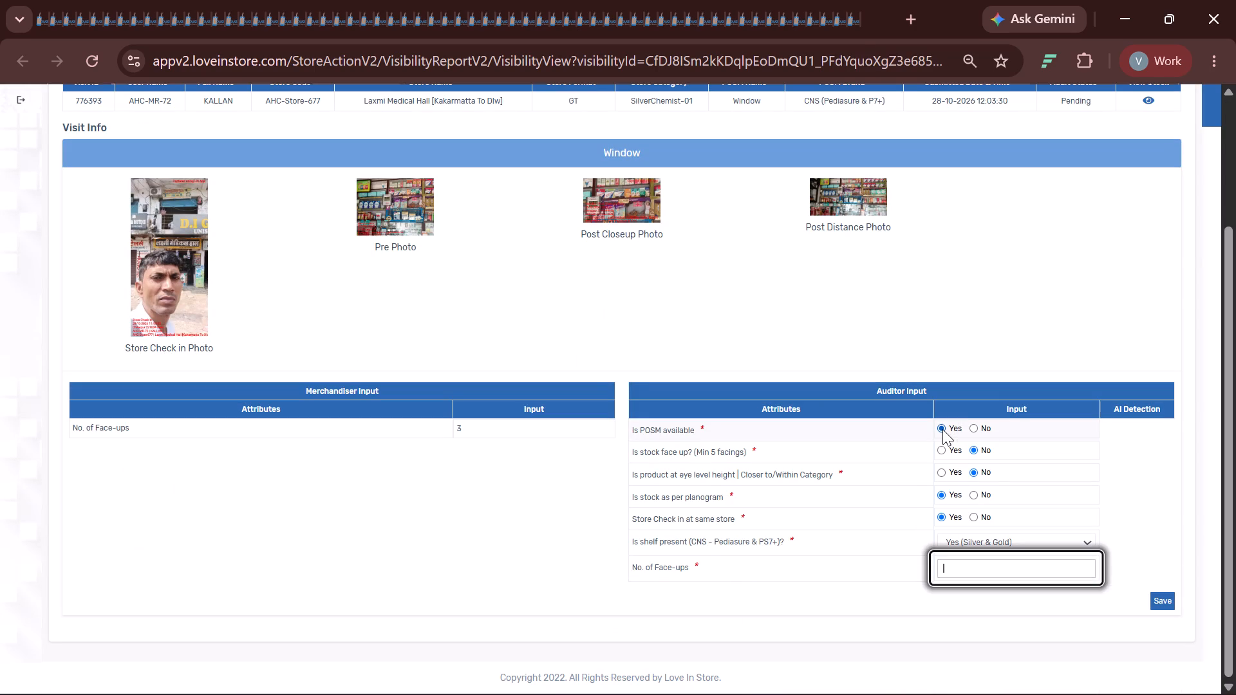
pyautogui.press('3')
pyautogui.press('Tab')
pyautogui.press('space')
# Audit visit 776391: POSM, stock face-up, planogram and same-store check-in Yes, eye level No, shelf Yes (Silver & Gold), face-ups 5, and save.
pyautogui.hotkey('ctrl', 'Tab')
pyautogui.scroll(-3, 942, 429)
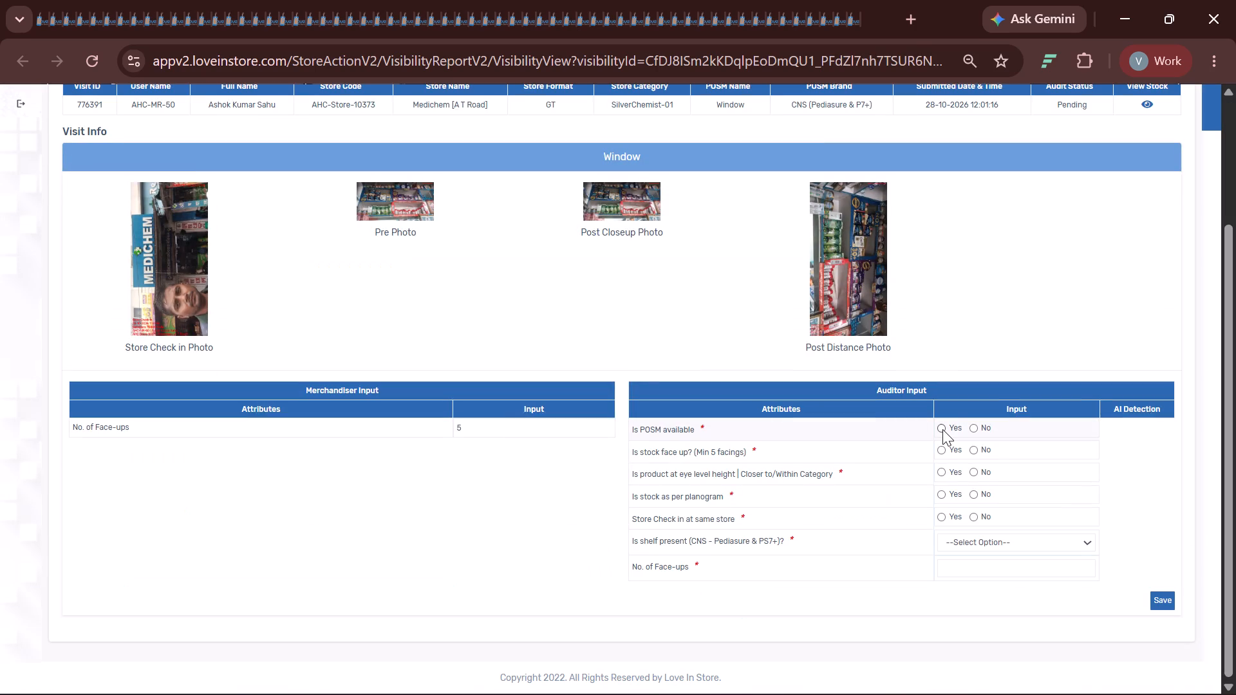
pyautogui.doubleClick(942, 429)
pyautogui.press('Tab')
pyautogui.press('space')
pyautogui.press('Tab')
pyautogui.press('Right')
pyautogui.press('Tab')
pyautogui.press('space')
pyautogui.press('Tab')
pyautogui.press('space')
pyautogui.press('Tab')
pyautogui.press('Right')
pyautogui.press('Tab')
pyautogui.press('5')
pyautogui.press('Tab')
pyautogui.press('space')
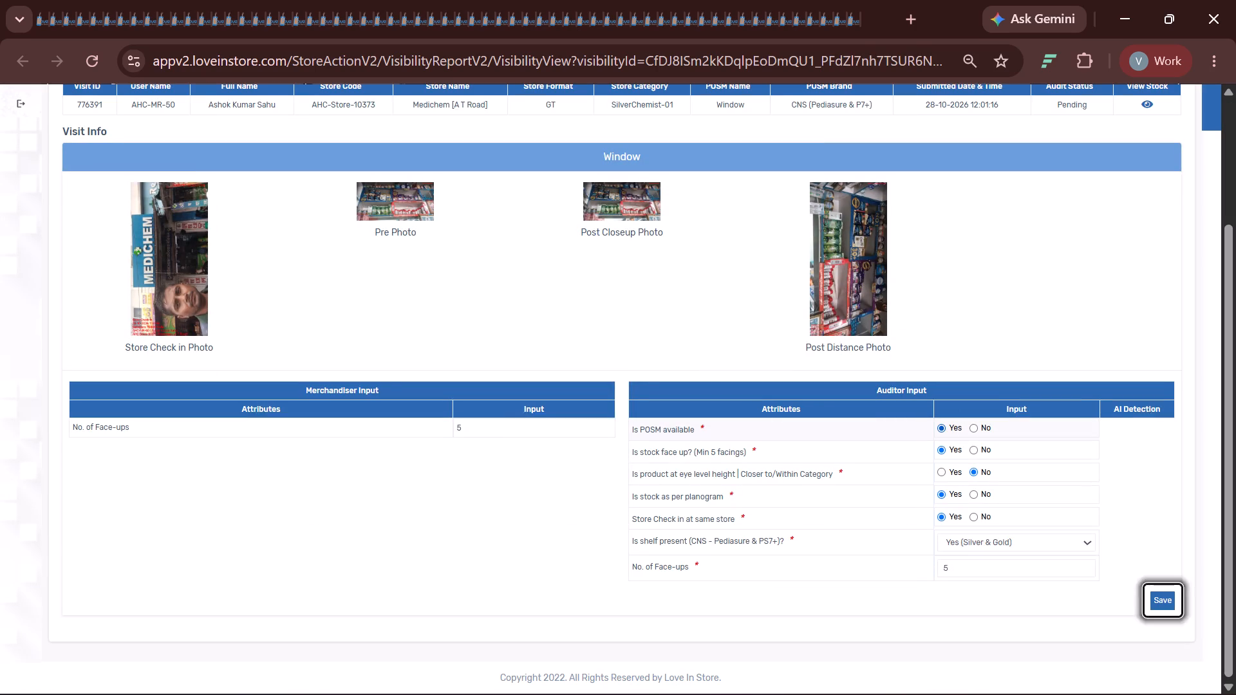
# Audit visit 776387: POSM, planogram and same-store check-in Yes, stock face-up and eye level No, shelf Yes (Silver & Gold), face-ups 3, and save.
pyautogui.hotkey('ctrl', 'Tab')
pyautogui.scroll(-3, 942, 429)
pyautogui.click(942, 429)
pyautogui.press('Tab')
pyautogui.press('Right')
pyautogui.press('Tab')
pyautogui.press('Right')
pyautogui.press('Tab')
pyautogui.press('space')
pyautogui.press('Tab')
pyautogui.press('space')
pyautogui.press('Tab')
pyautogui.press('Right')
pyautogui.press('Tab')
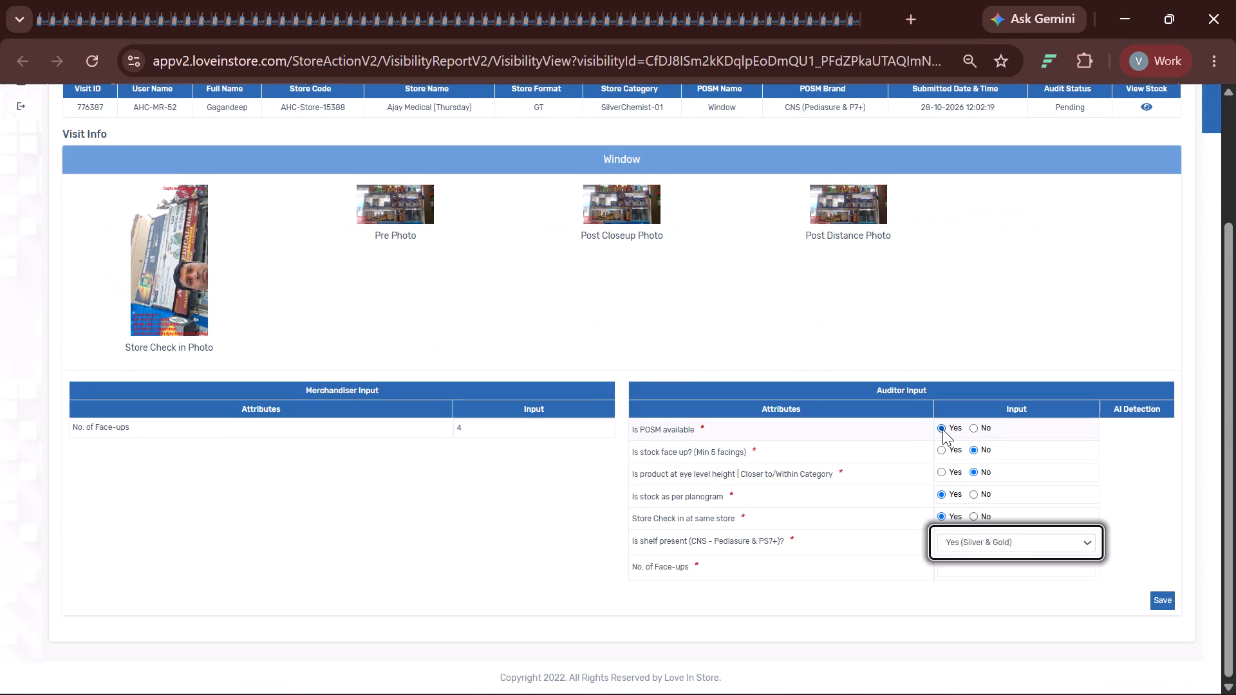
pyautogui.press('3')
pyautogui.press('Tab')
pyautogui.press('space')
# Audit visit 776385: POSM, planogram and same-store check-in Yes, stock face-up and eye level No, shelf Yes (Silver & Gold), face-ups 3, and save.
pyautogui.hotkey('ctrl', 'Tab')
pyautogui.scroll(-3, 942, 429)
pyautogui.tripleClick(942, 429)
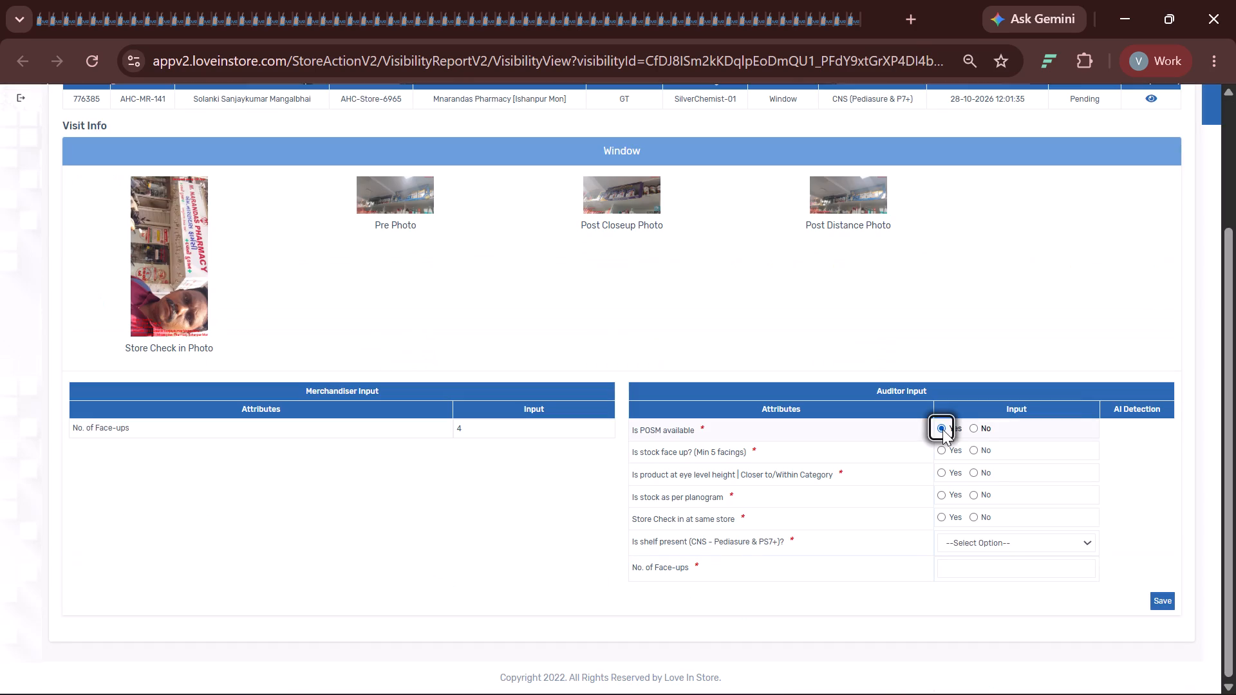
pyautogui.press('Tab')
pyautogui.press('Right')
pyautogui.press('Tab')
pyautogui.press('Right')
pyautogui.press('Tab')
pyautogui.press('space')
pyautogui.press('Tab')
pyautogui.press('space')
pyautogui.press('Tab')
pyautogui.press('Right')
pyautogui.press('Tab')
pyautogui.press('3')
pyautogui.press('Tab')
pyautogui.press('space')
# Audit visit 776382: POSM, stock face-up, planogram and same-store check-in Yes, eye level No, shelf Yes (Silver & Gold), face-ups 5, and save.
pyautogui.hotkey('ctrl', 'Tab')
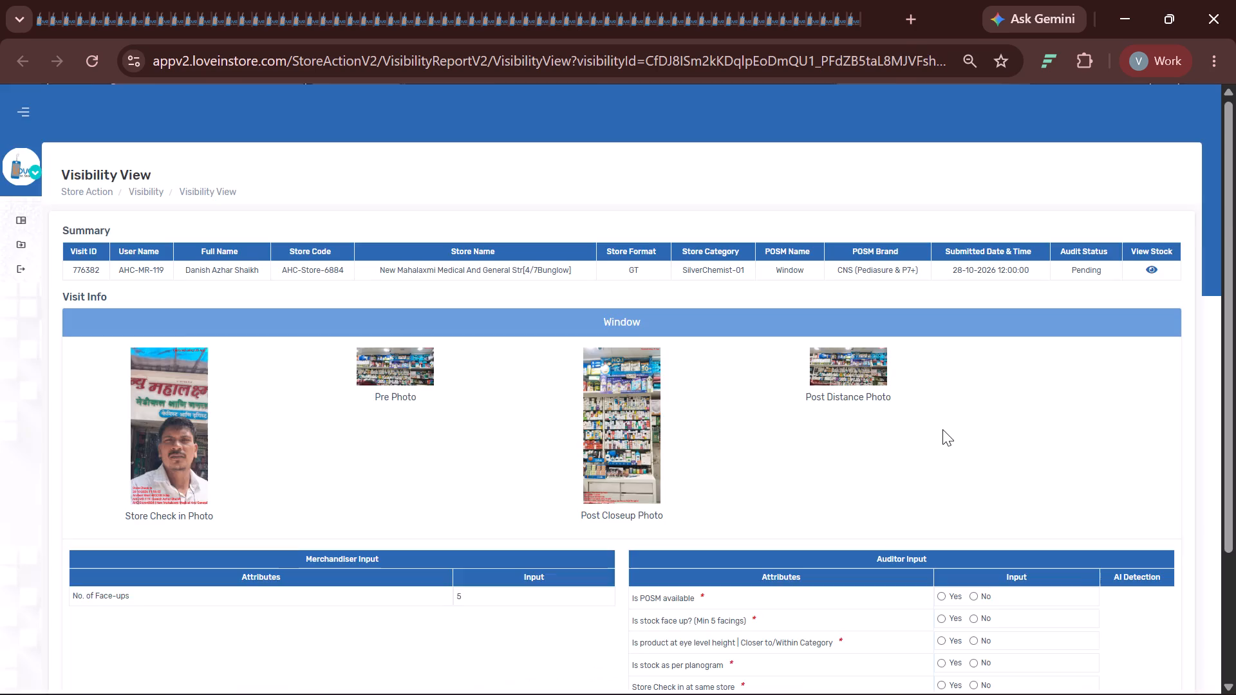
pyautogui.scroll(-2, 942, 429)
pyautogui.click(942, 429)
pyautogui.press('Tab')
pyautogui.press('space')
pyautogui.press('Tab')
pyautogui.press('Right')
pyautogui.press('Tab')
pyautogui.press('space')
pyautogui.press('Tab')
pyautogui.press('Tab')
pyautogui.press('Right')
pyautogui.hotkey('shift', 'Tab')
pyautogui.press('space')
pyautogui.press('Tab')
pyautogui.press('Tab')
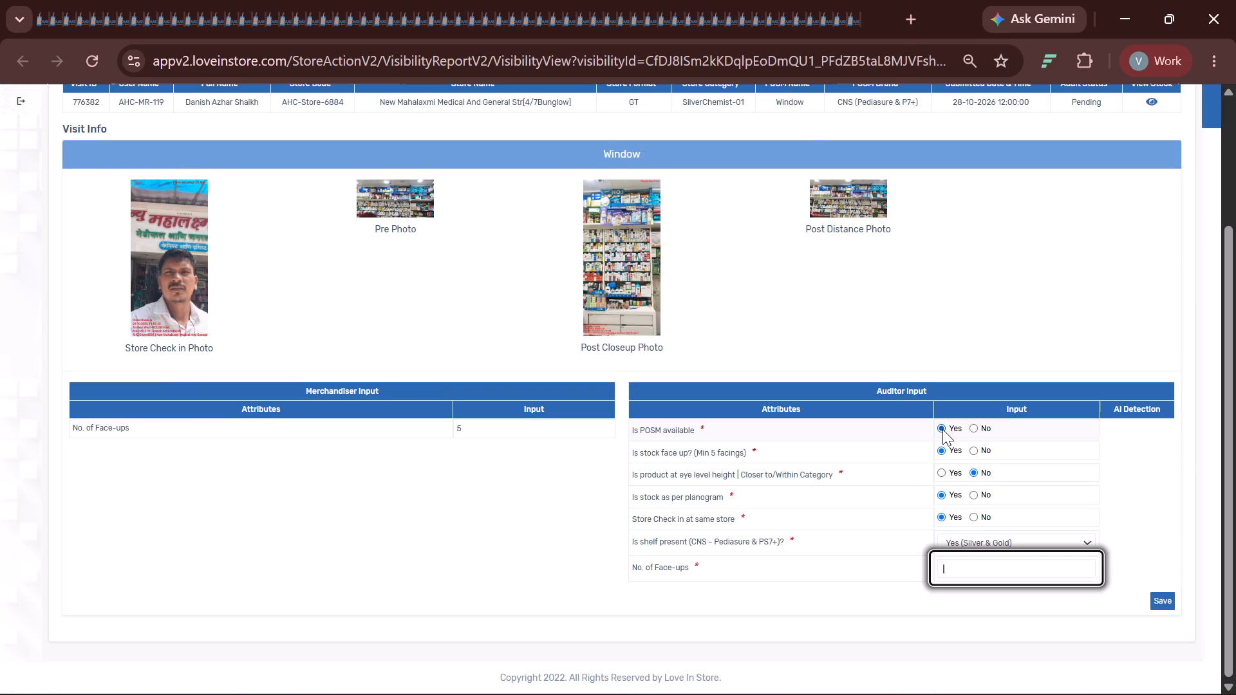
pyautogui.press('5')
pyautogui.press('Tab')
pyautogui.press('space')
# Audit visit 776379: POSM, stock face-up, planogram and same-store check-in Yes, eye level No, shelf Yes (Silver & Gold), face-ups 6, and save.
pyautogui.hotkey('ctrl', 'Tab')
pyautogui.scroll(-3, 942, 429)
pyautogui.click(942, 429)
pyautogui.press('Tab')
pyautogui.press('space')
pyautogui.press('Tab')
pyautogui.press('Right')
pyautogui.press('Tab')
pyautogui.press('space')
pyautogui.press('Tab')
pyautogui.press('space')
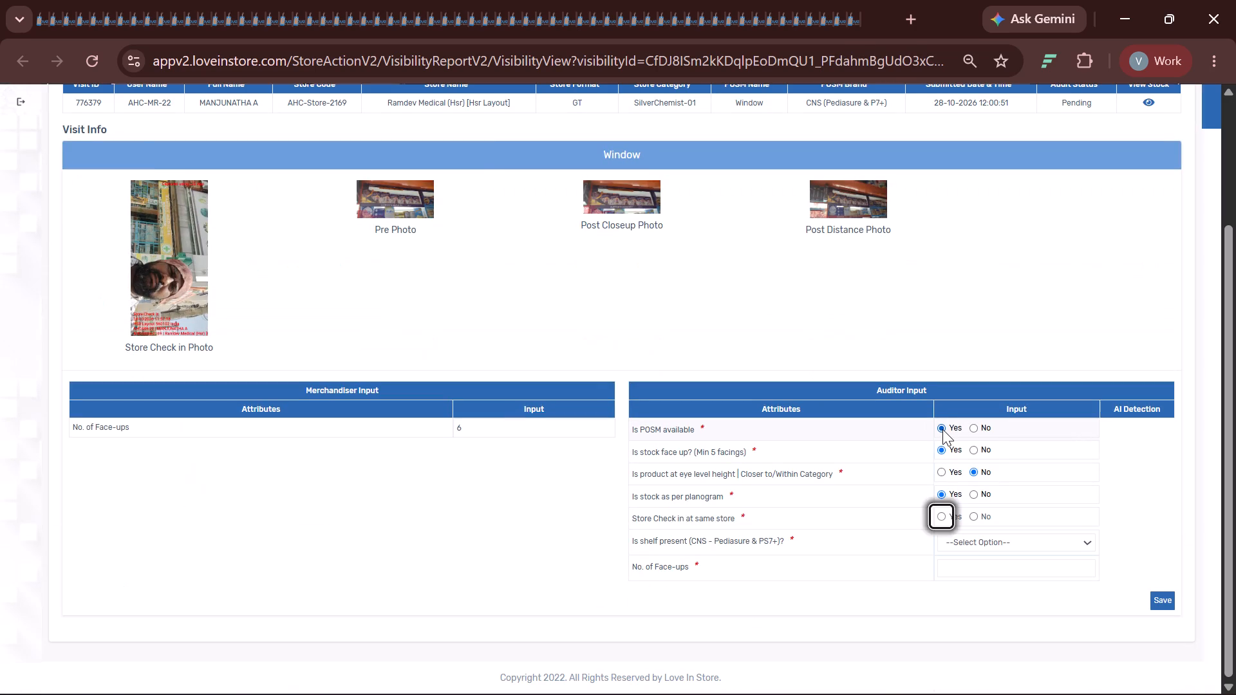
pyautogui.press('Tab')
pyautogui.press('Right')
pyautogui.press('Tab')
pyautogui.press('6')
pyautogui.press('Tab')
pyautogui.press('space')
# Audit visit 776377: POSM No, stock face-up, eye level, planogram and same-store check-in Yes, shelf Yes (Silver & Gold), face-ups 5, and save.
pyautogui.hotkey('ctrl', 'Tab')
pyautogui.scroll(-2, 942, 429)
pyautogui.click(942, 429)
pyautogui.press('Tab')
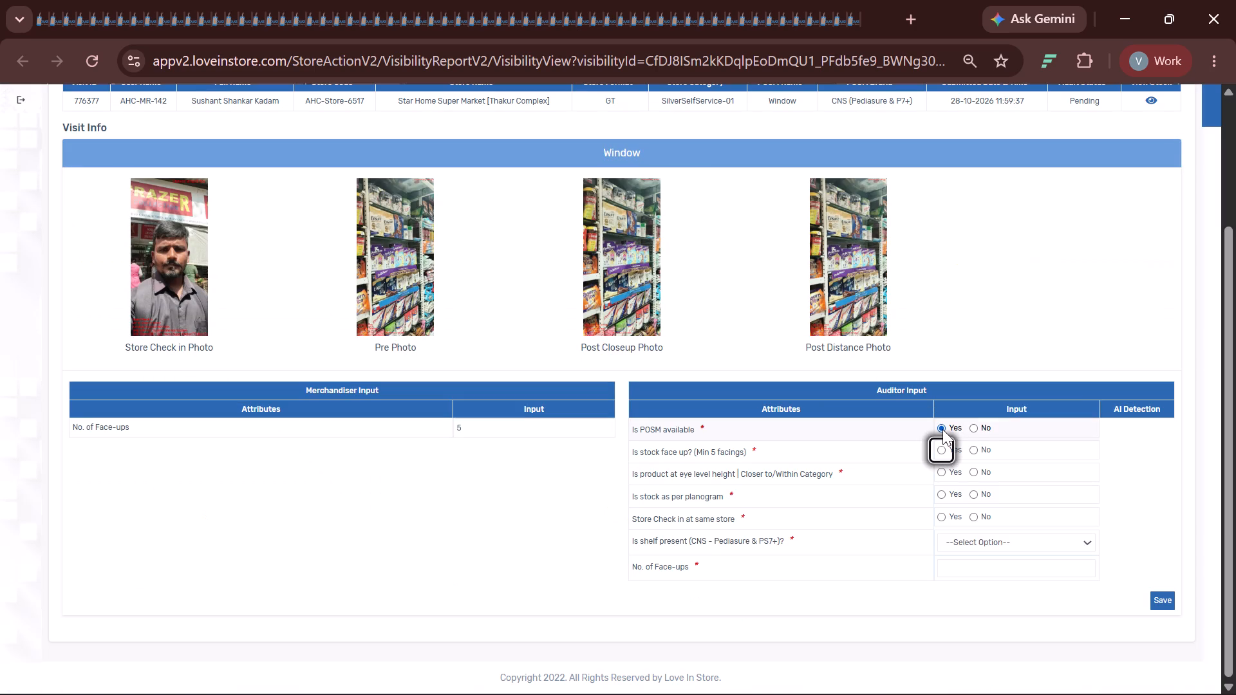
pyautogui.press('space')
pyautogui.press('Tab')
pyautogui.hotkey('shift', 'Tab')
pyautogui.press('Right')
pyautogui.press('Tab')
pyautogui.press('space')
pyautogui.hotkey('shift', 'Tab')
pyautogui.hotkey('shift', 'Right')
pyautogui.hotkey('shift', 'Tab')
pyautogui.hotkey('shift', 'Right')
pyautogui.press('Tab')
pyautogui.press('space')
pyautogui.press('Tab')
pyautogui.press('space')
pyautogui.press('Tab')
pyautogui.press('space')
pyautogui.press('Tab')
pyautogui.press('space')
pyautogui.press('Tab')
pyautogui.press('Right')
pyautogui.press('Tab')
pyautogui.press('5')
pyautogui.press('Tab')
pyautogui.press('space')
# Close every browser tab except the page 7 visit list and reload that list.
pyautogui.hotkey('ctrl', 'Tab')
pyautogui.scroll(-2, 942, 429)
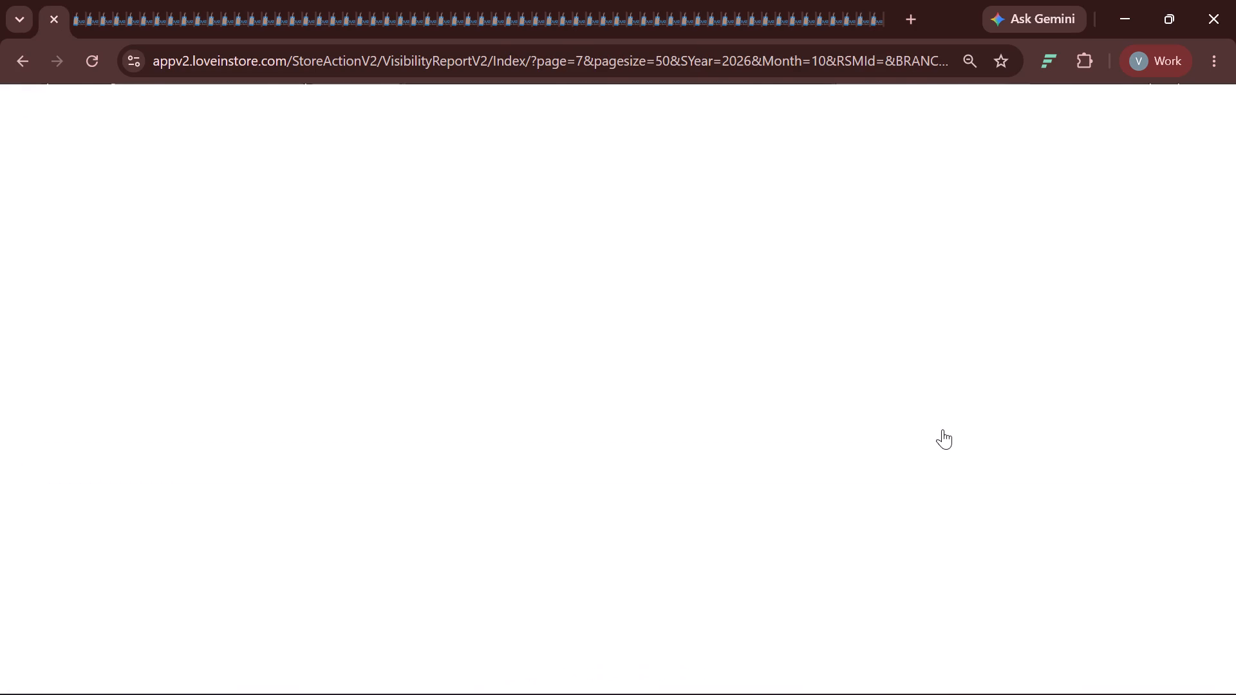
pyautogui.click(942, 429)
pyautogui.scroll(-3, 942, 429)
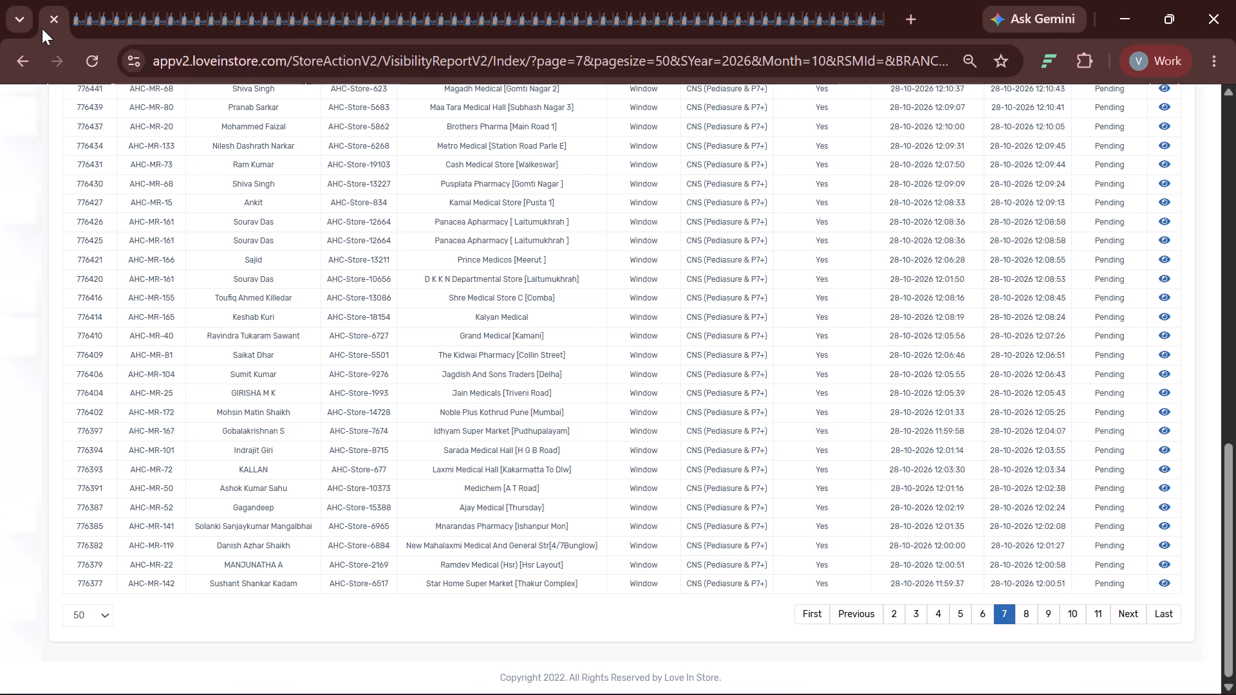
pyautogui.rightClick(42, 28)
pyautogui.click(225, 493)
pyautogui.hotkey('ctrl', 'r')
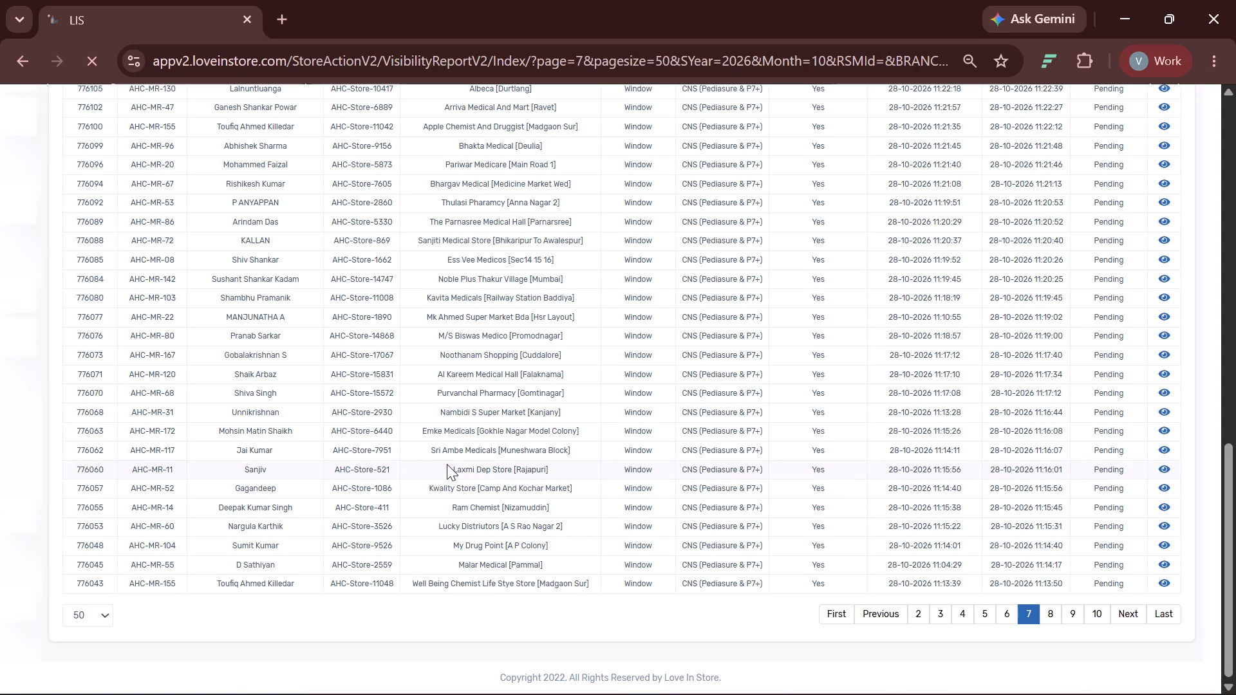
pyautogui.hotkey('ctrl', 'r')
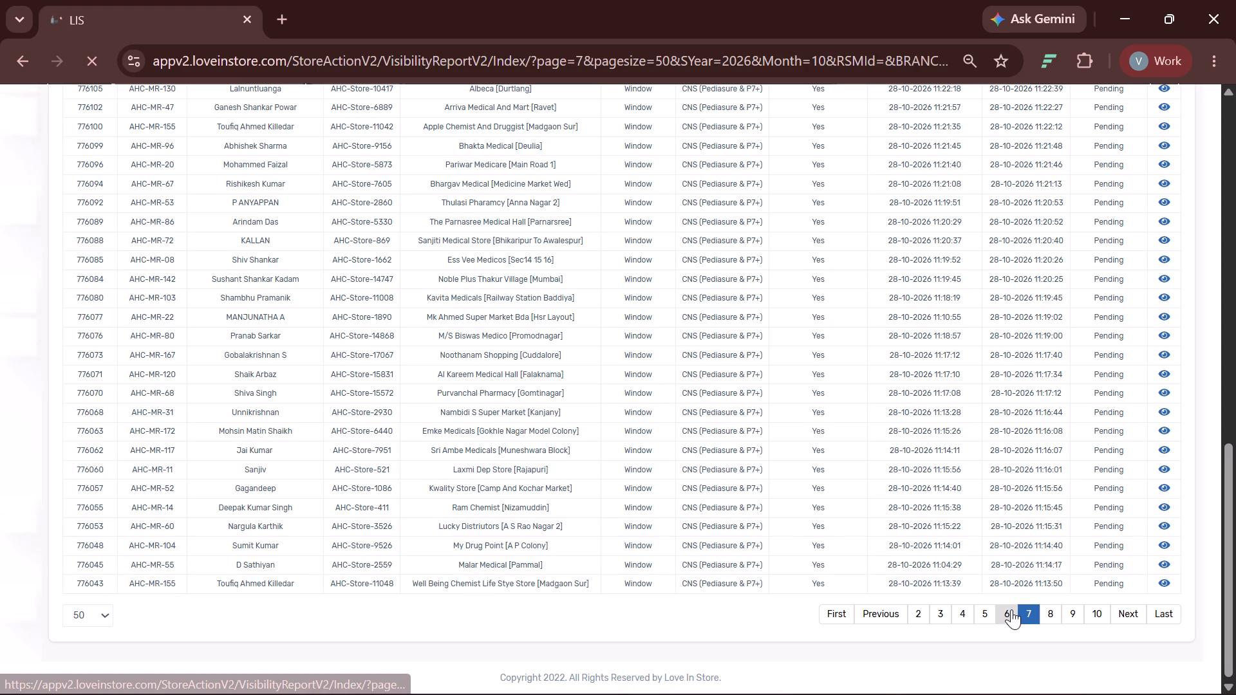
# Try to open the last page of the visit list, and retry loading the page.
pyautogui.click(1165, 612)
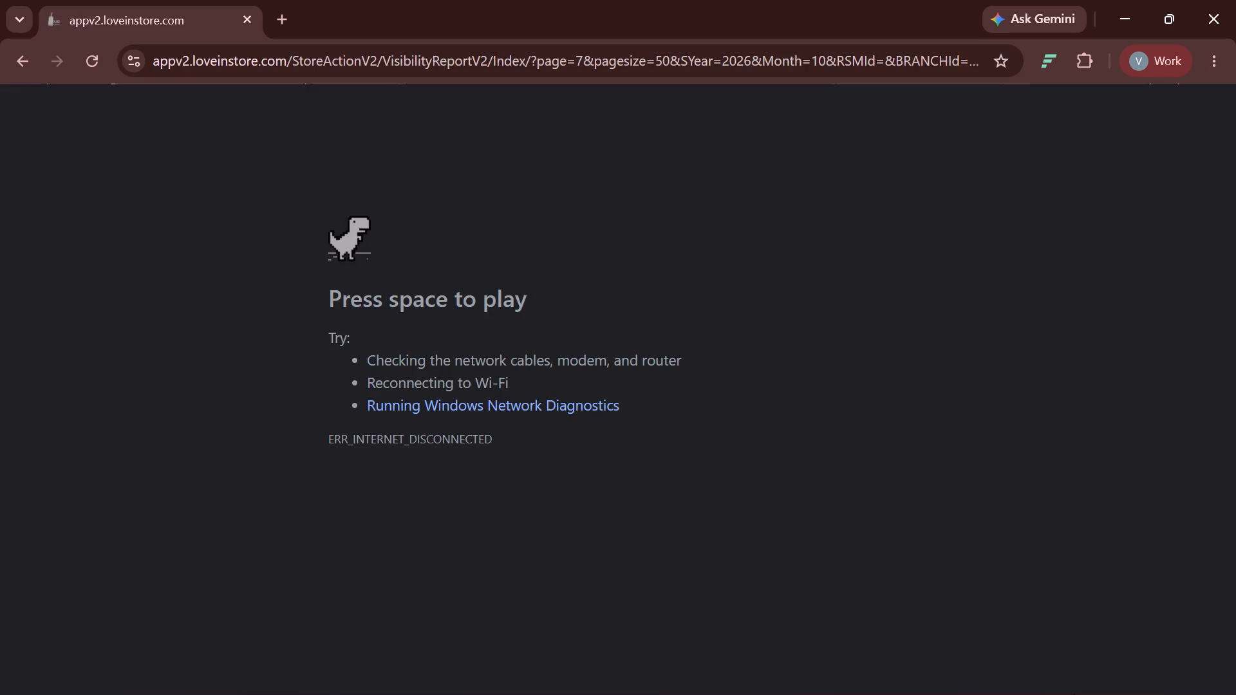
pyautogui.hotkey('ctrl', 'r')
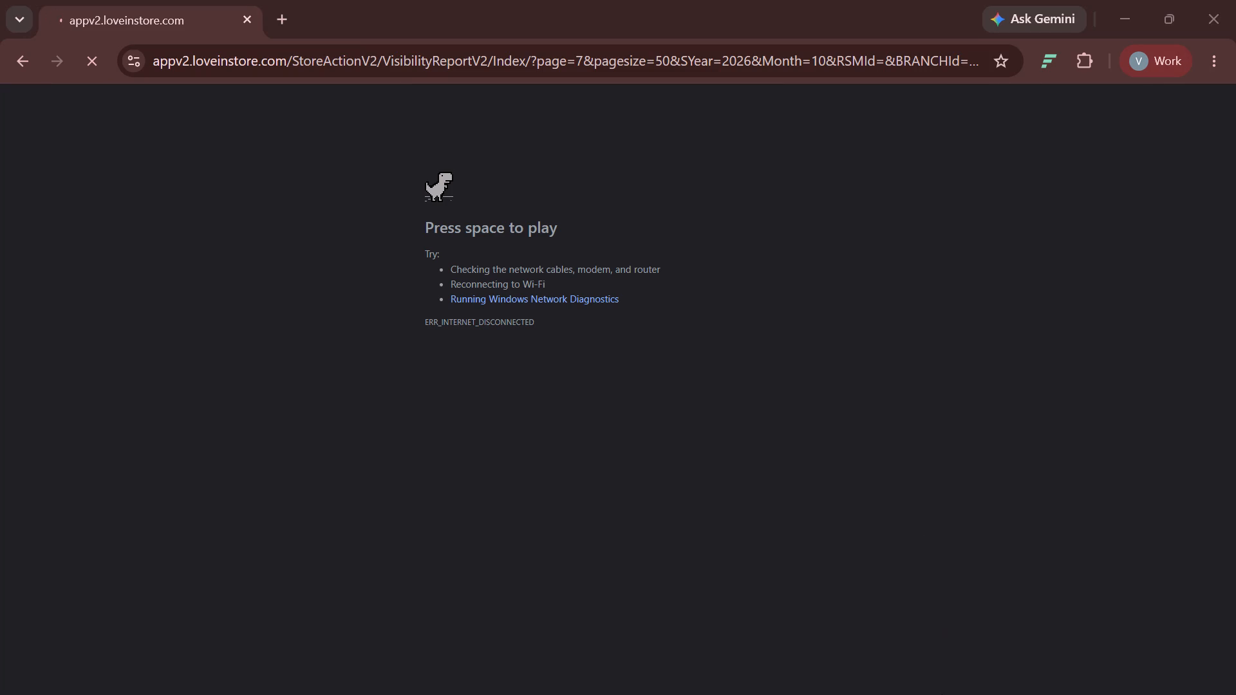
# Check the computer's Wi-Fi status in the system quick settings and close them.
pyautogui.click(1125, 692)
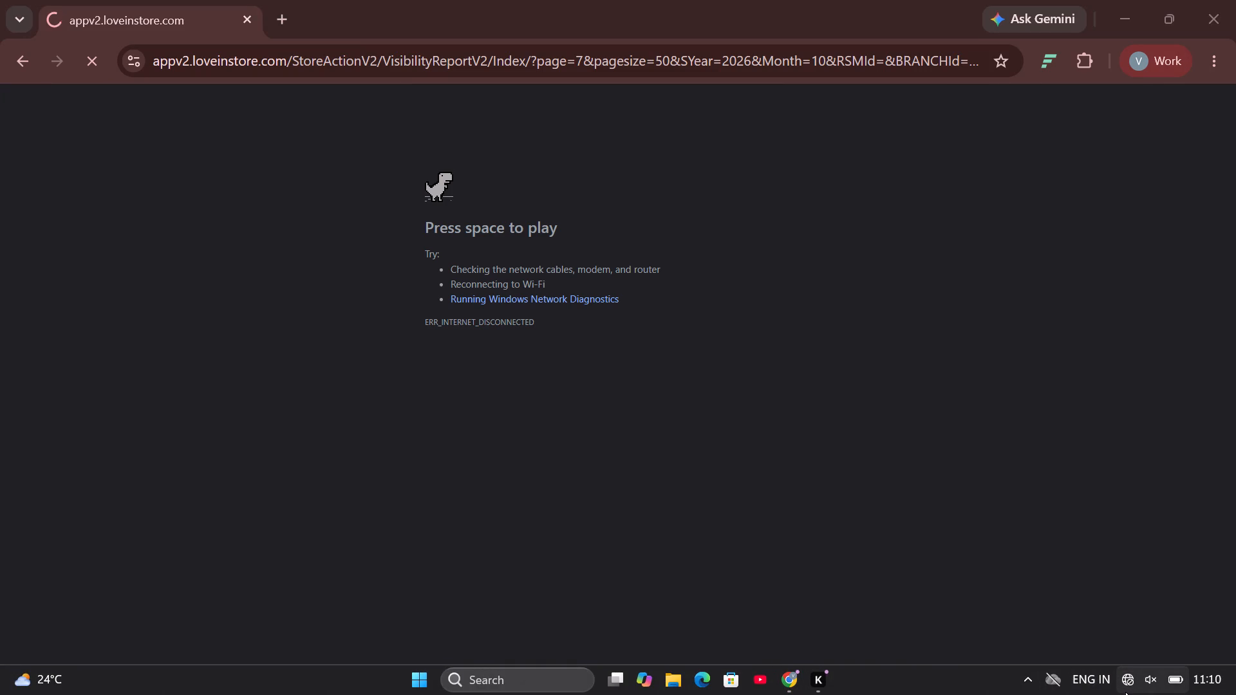
pyautogui.click(792, 503)
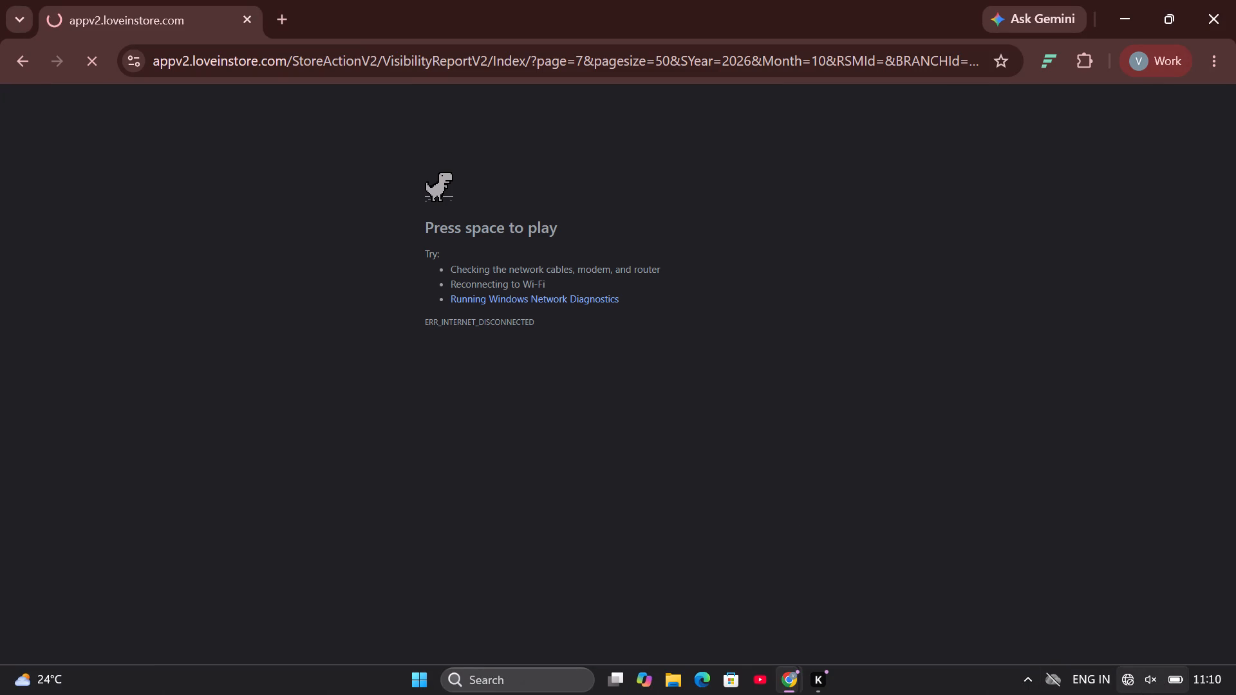